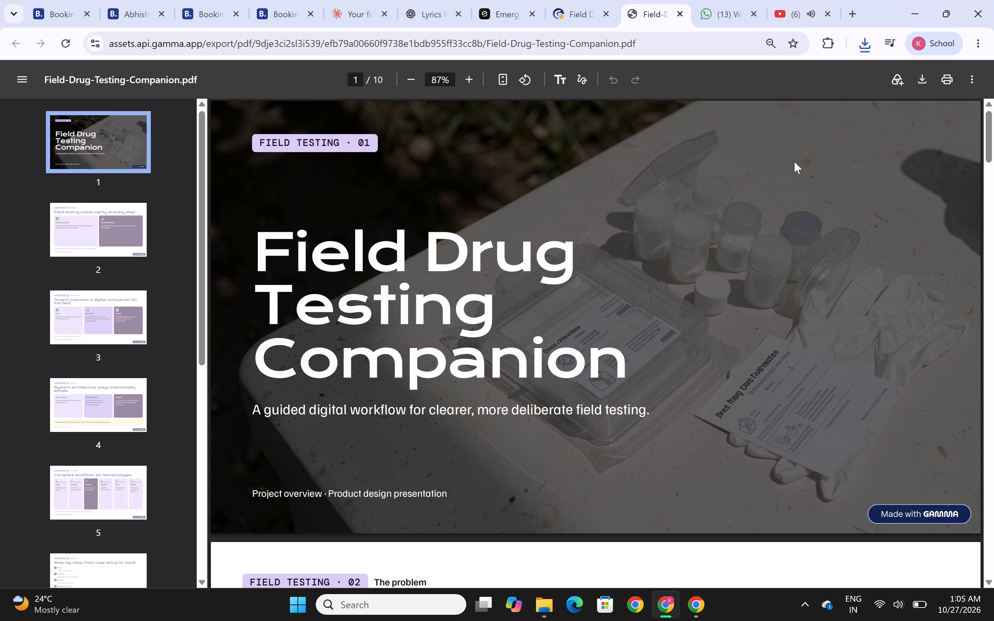
# Search the web for "canva" in a new tab and open the Canva India site.
pyautogui.click(849, 23)
pyautogui.click(850, 15)
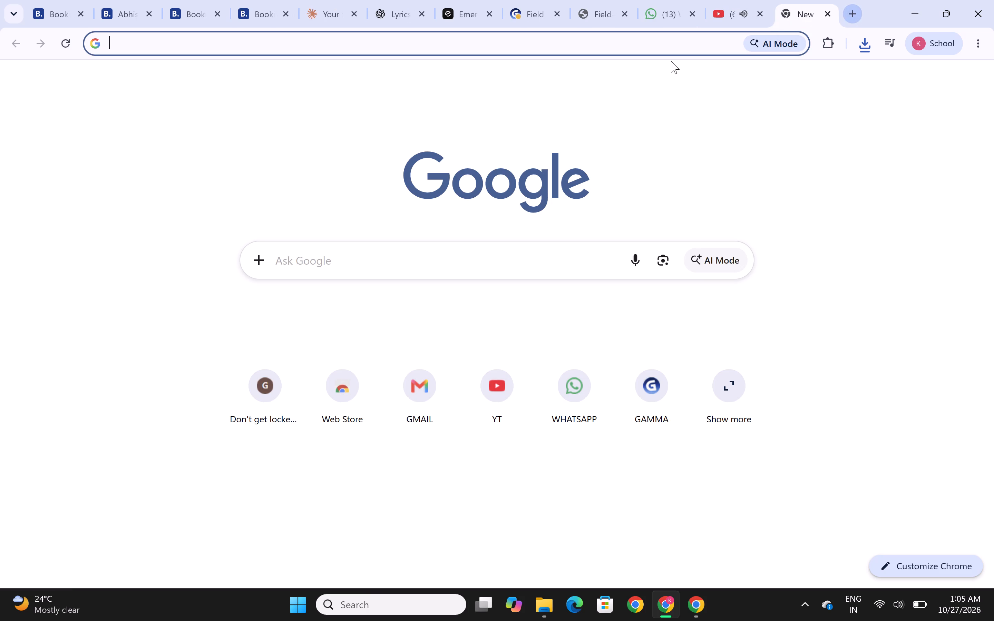
pyautogui.write('canva')
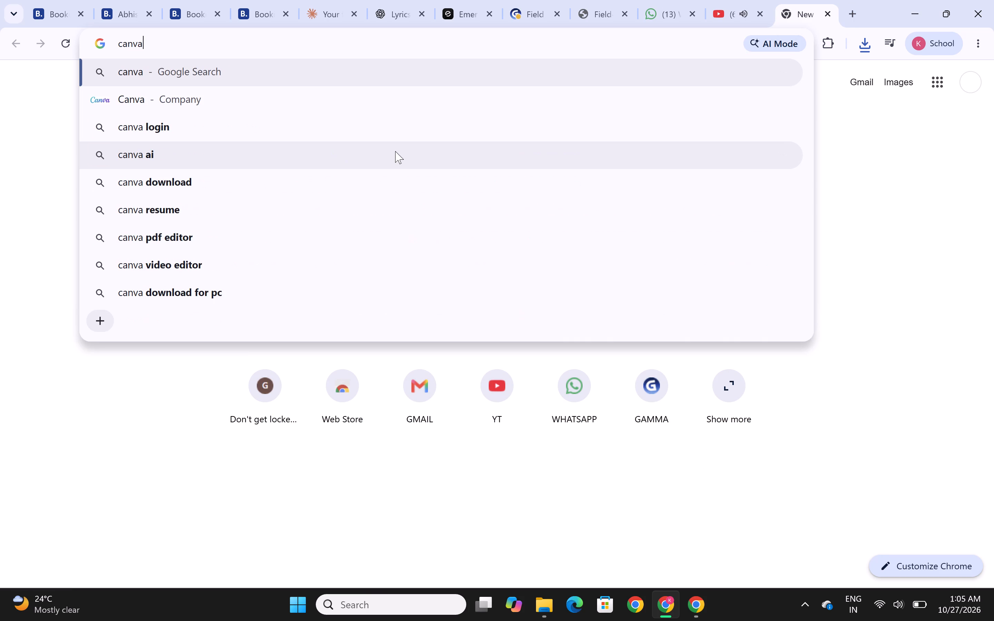
pyautogui.press('Return')
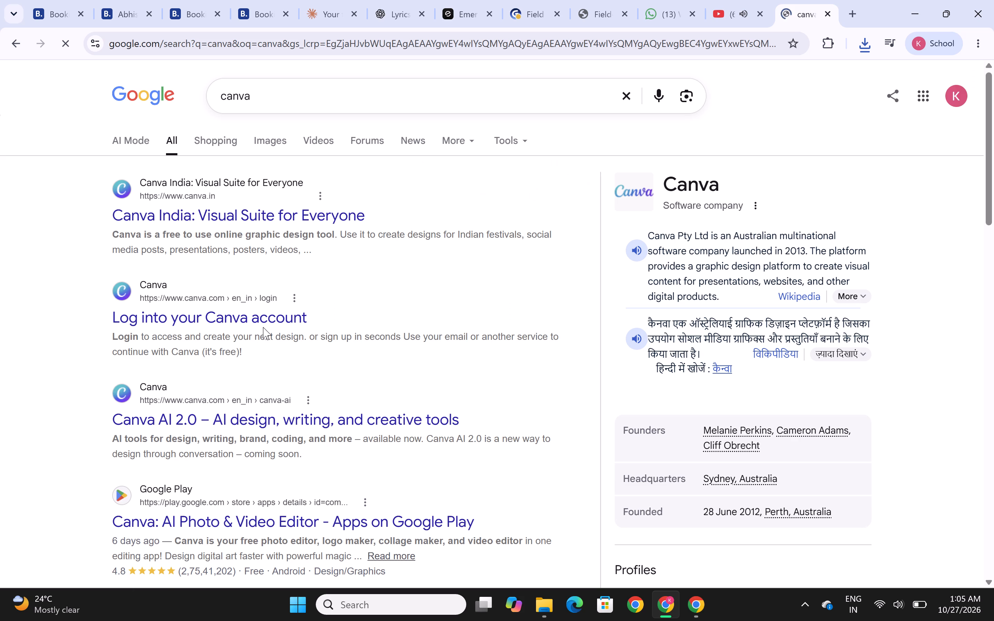
pyautogui.click(260, 204)
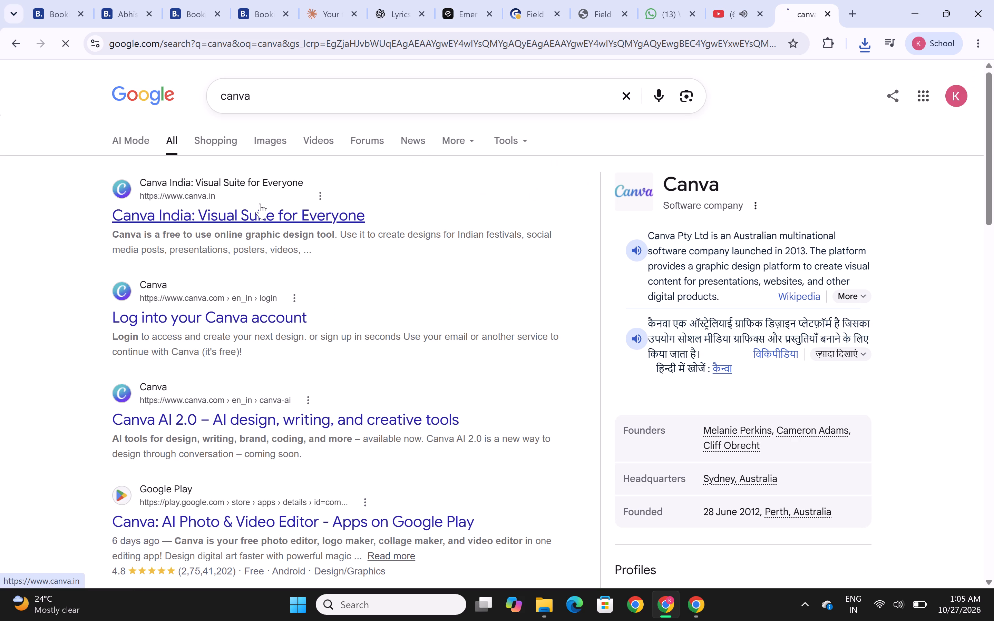
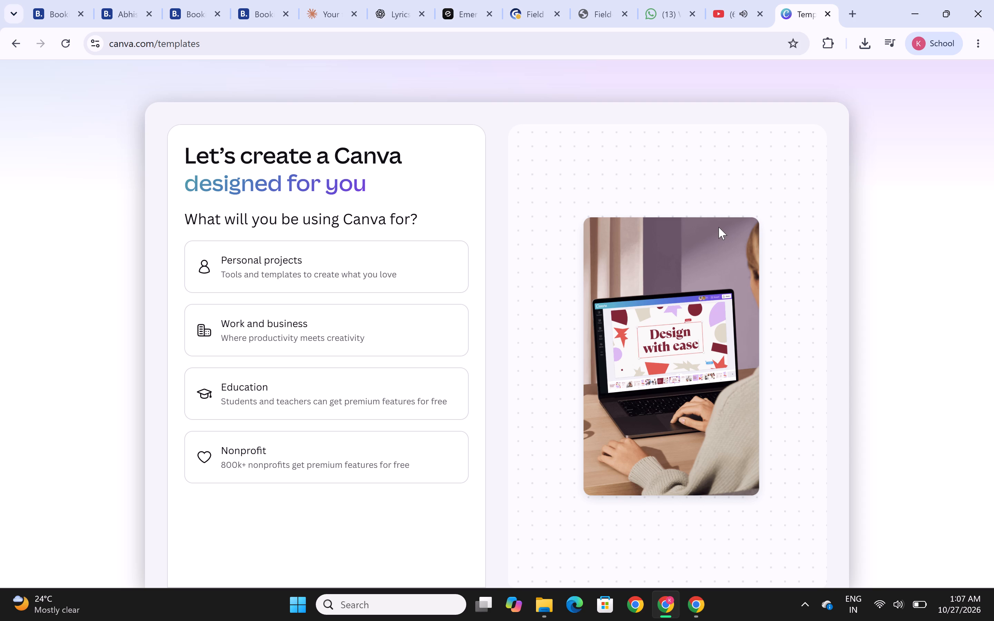
# Complete Canva's onboarding by choosing Education as the intended use.
pyautogui.scroll(-5, 168, 442)
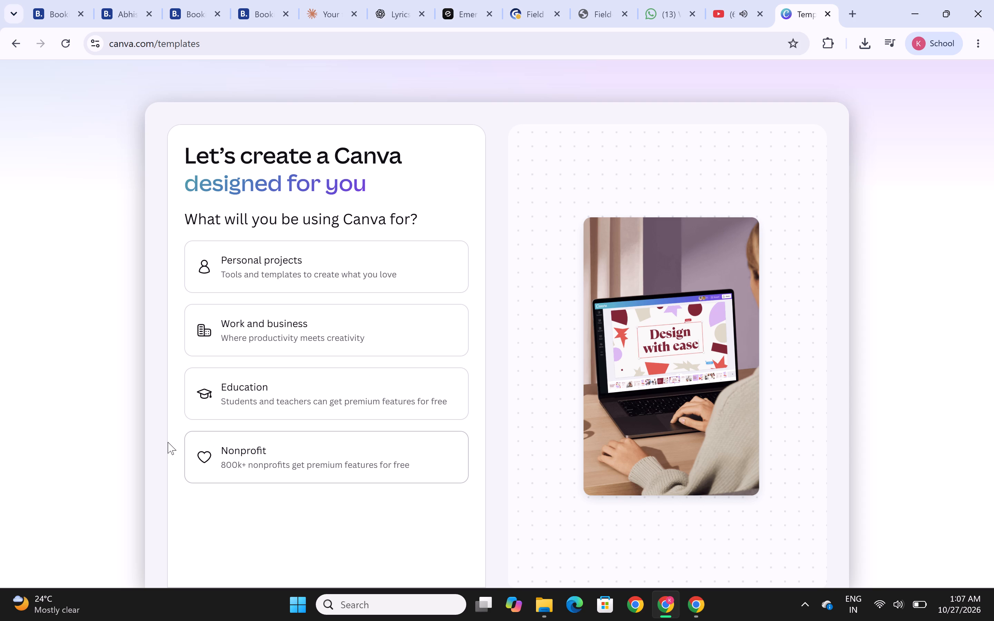
pyautogui.scroll(2, 168, 442)
pyautogui.click(390, 254)
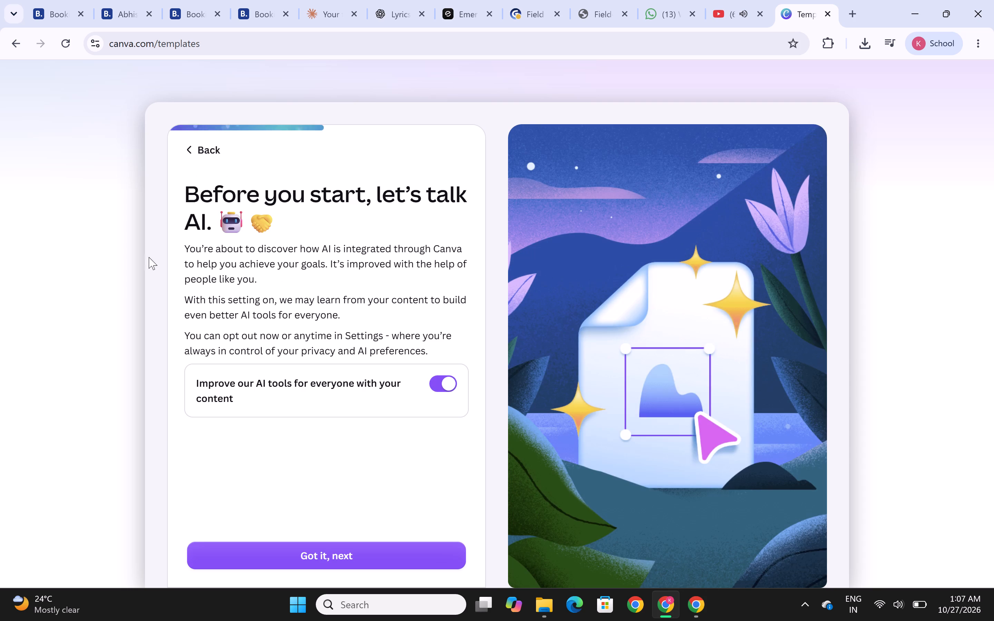
pyautogui.click(194, 148)
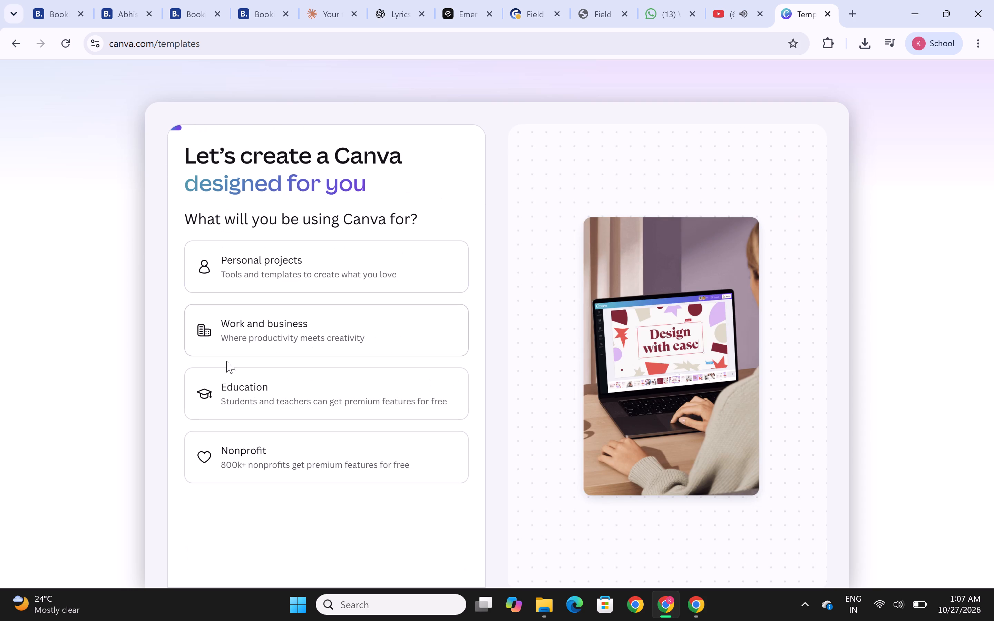
pyautogui.click(234, 371)
pyautogui.click(278, 446)
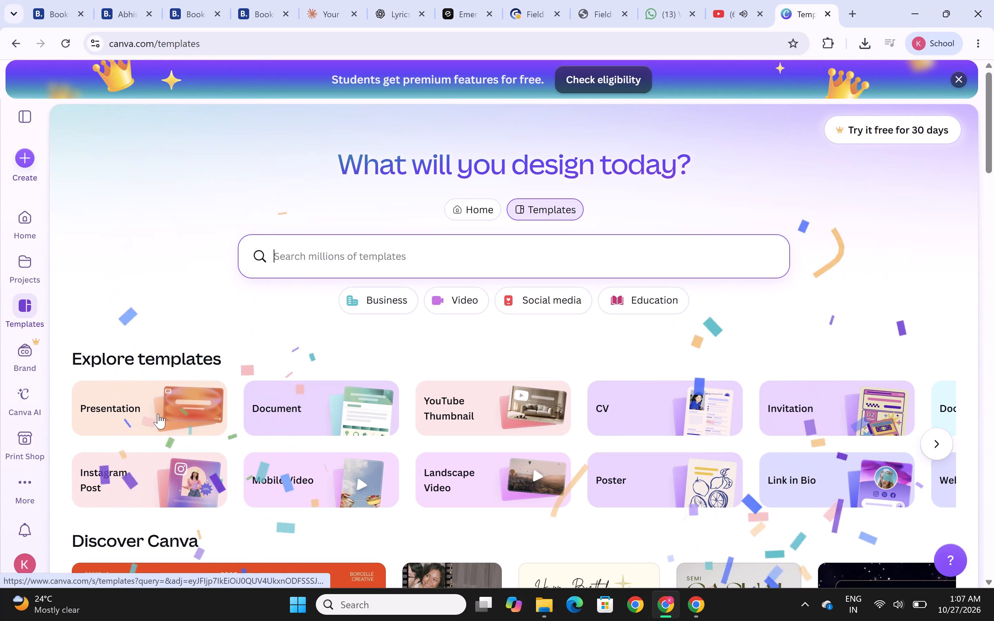
# Browse the Explore templates categories for a suitable design type.
pyautogui.hscroll(-9, 410, 460)
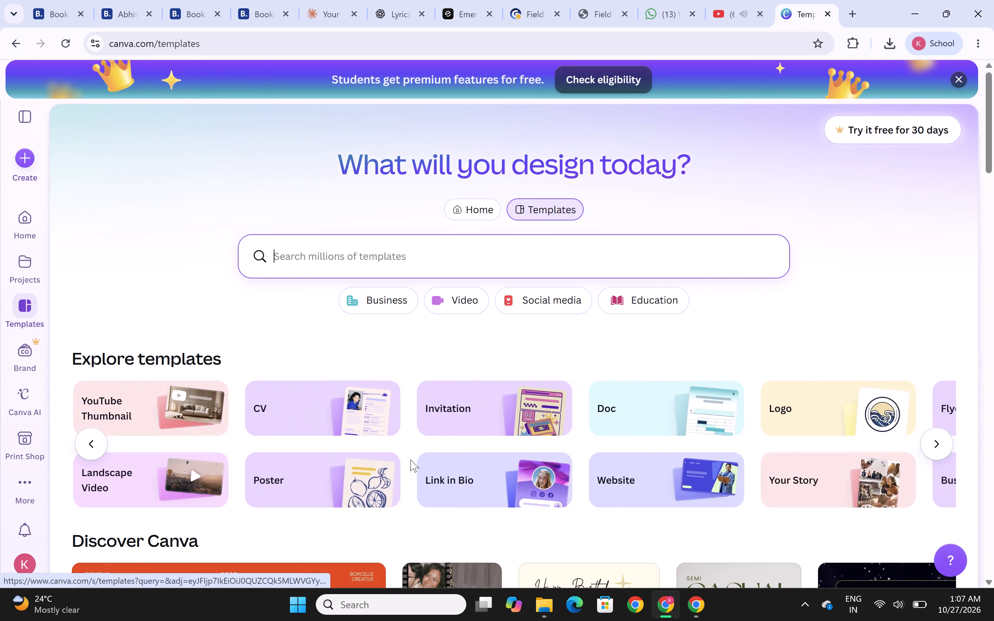
pyautogui.hscroll(-8, 410, 460)
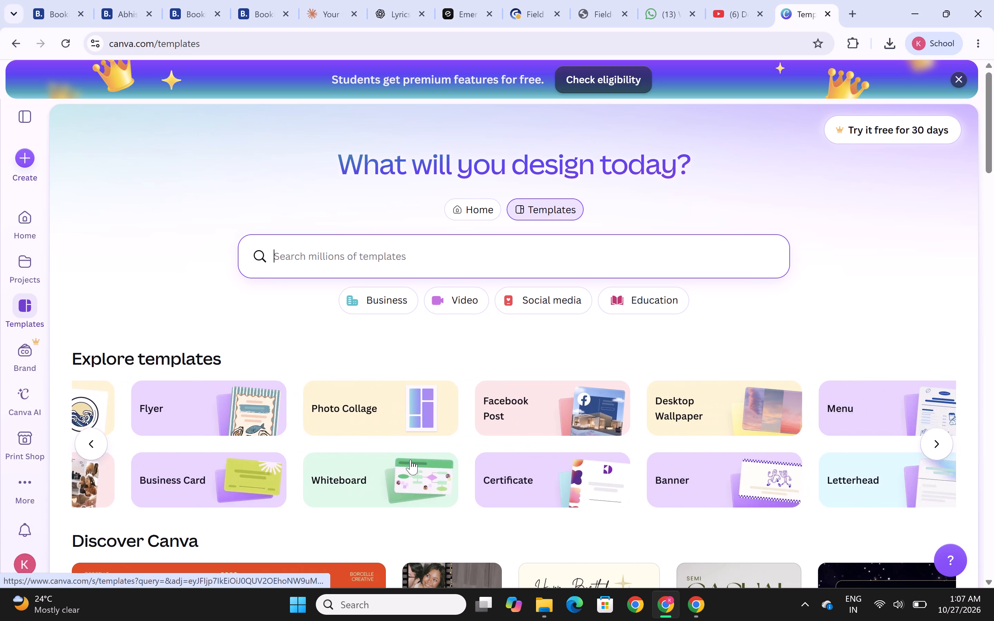
pyautogui.hscroll(-15, 410, 460)
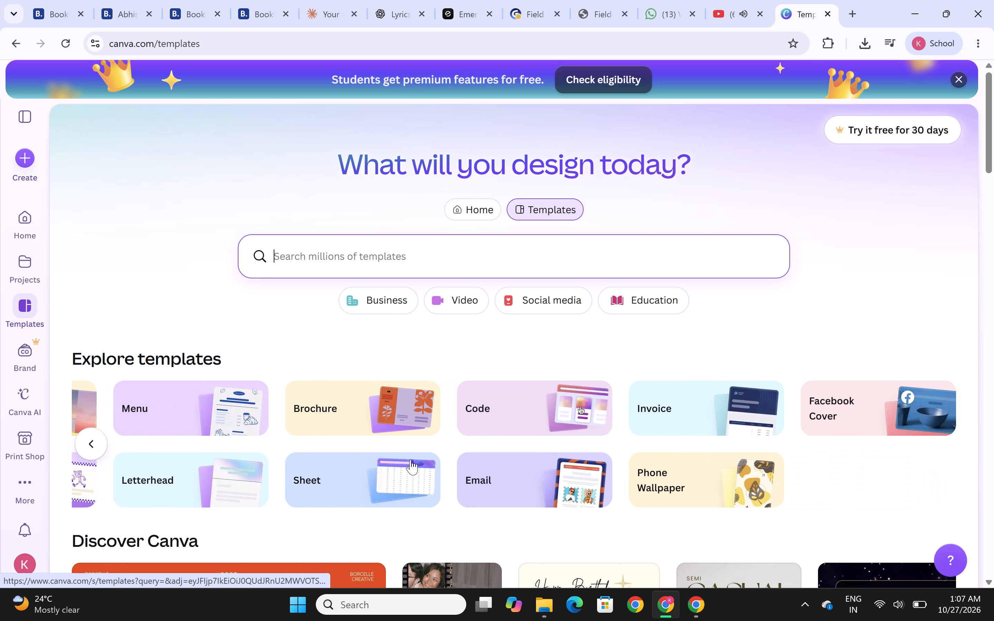
pyautogui.hscroll(20, 410, 460)
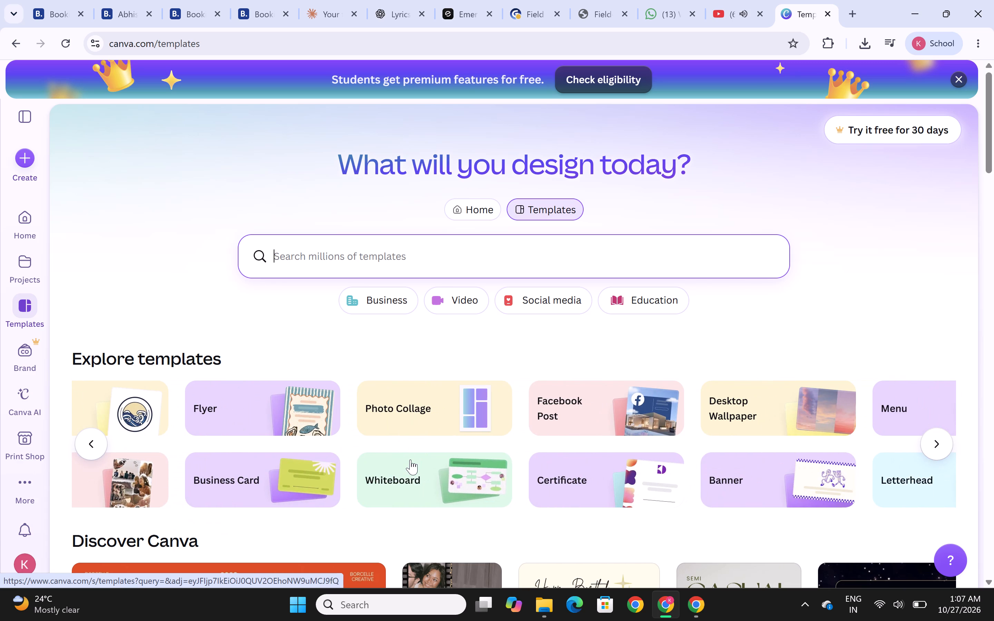
pyautogui.hscroll(13, 410, 460)
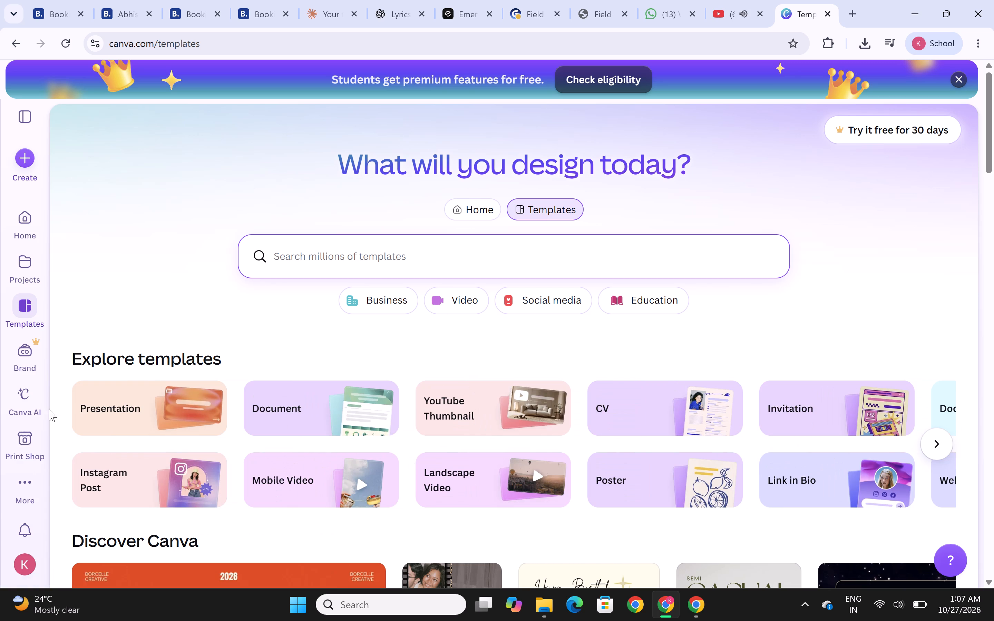
# Create a blank presentation from the Presentation template category.
pyautogui.click(125, 406)
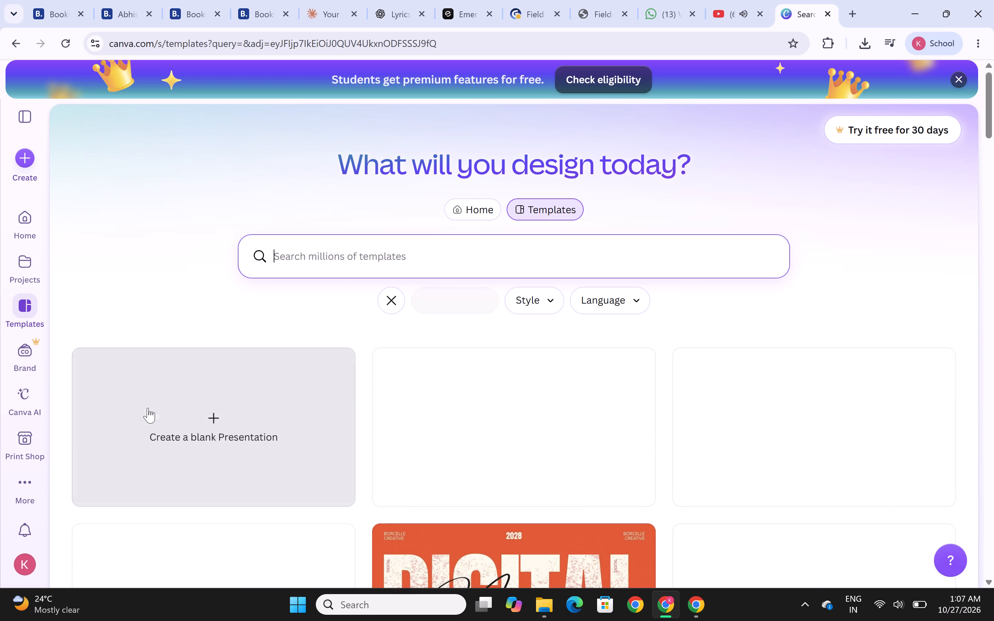
pyautogui.click(271, 442)
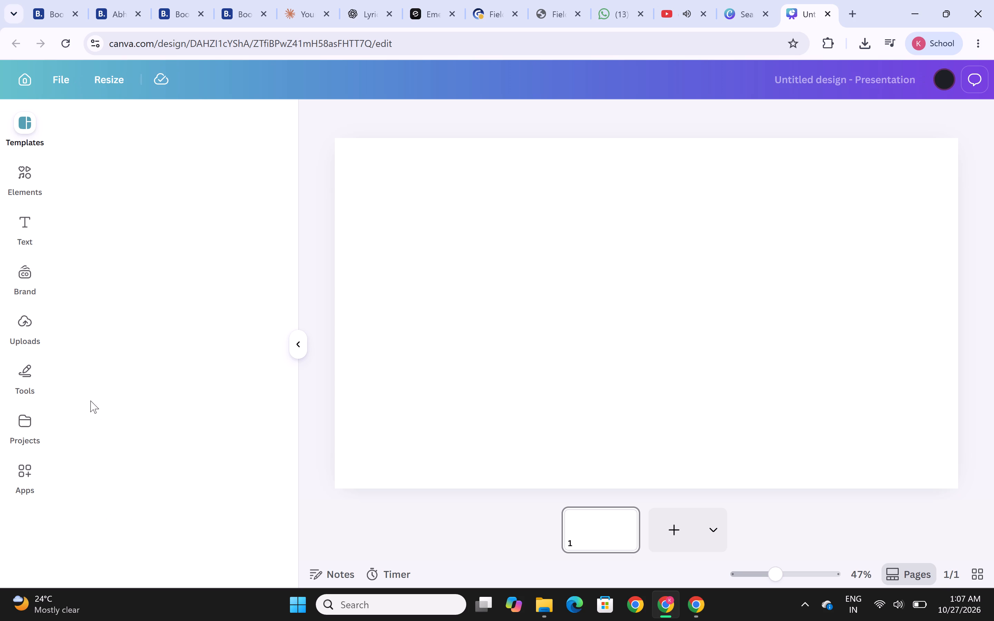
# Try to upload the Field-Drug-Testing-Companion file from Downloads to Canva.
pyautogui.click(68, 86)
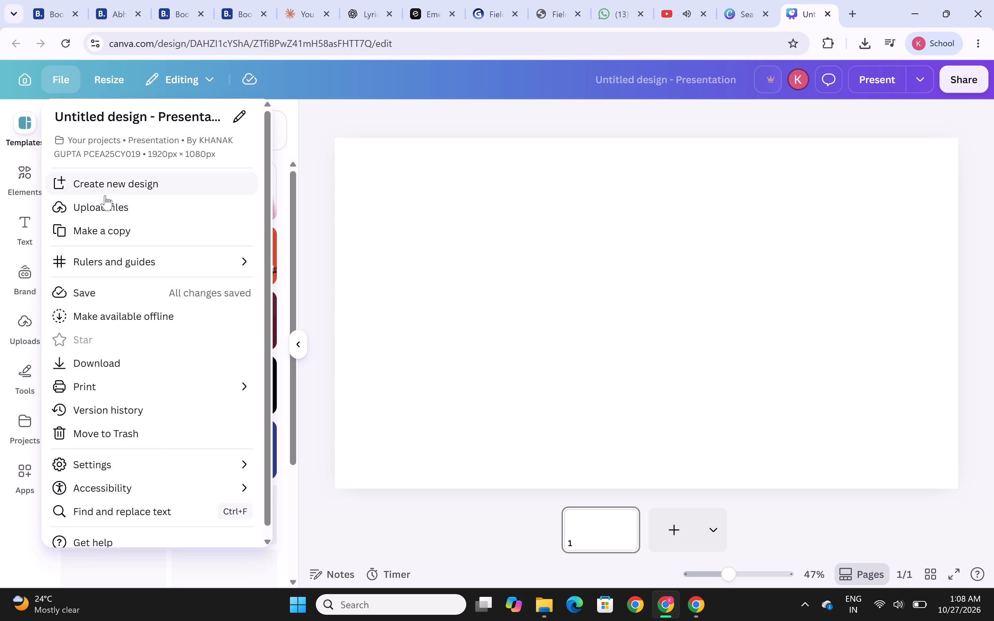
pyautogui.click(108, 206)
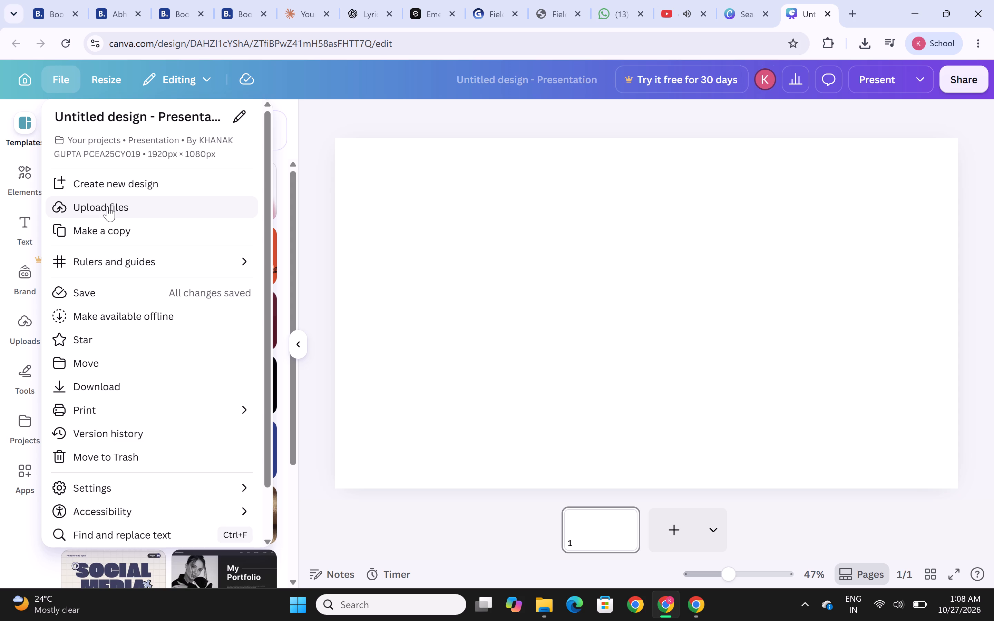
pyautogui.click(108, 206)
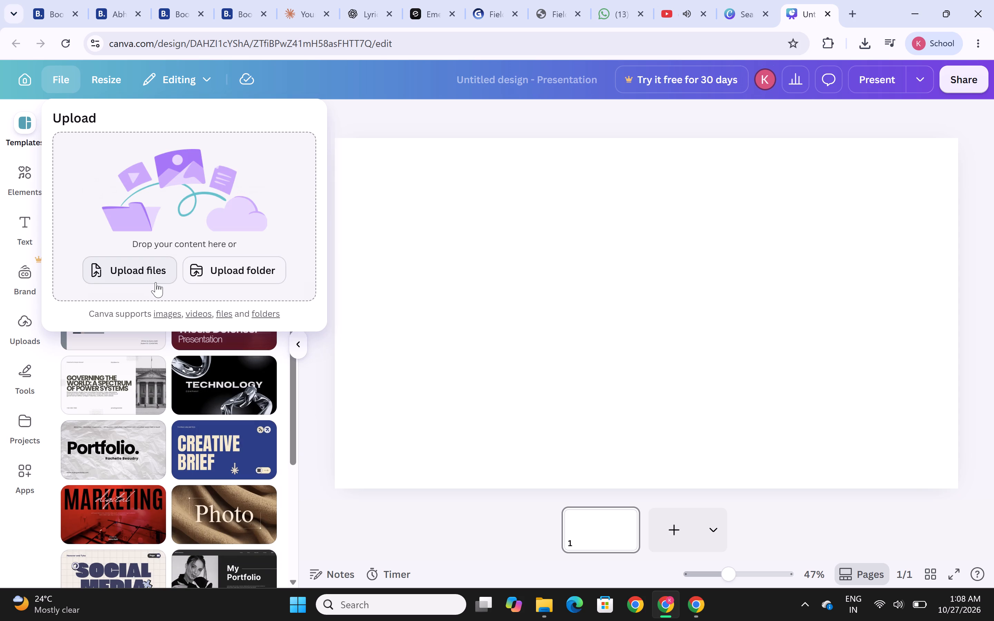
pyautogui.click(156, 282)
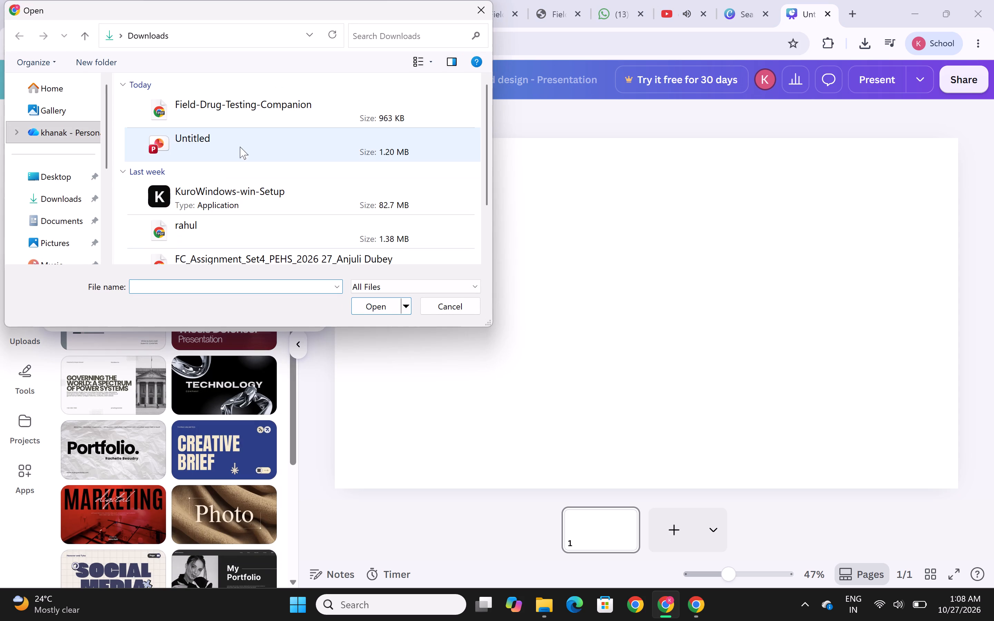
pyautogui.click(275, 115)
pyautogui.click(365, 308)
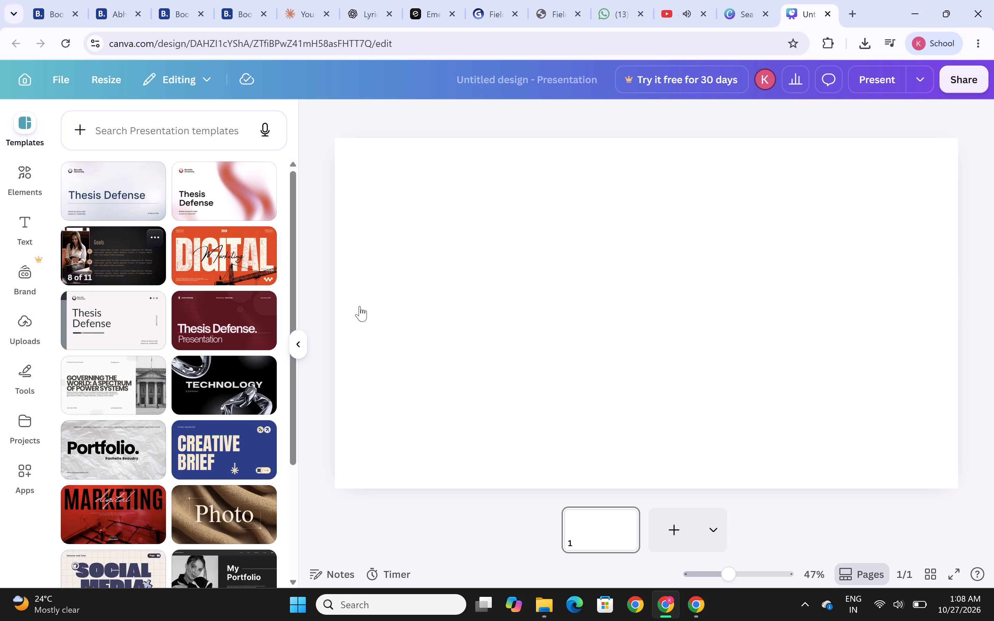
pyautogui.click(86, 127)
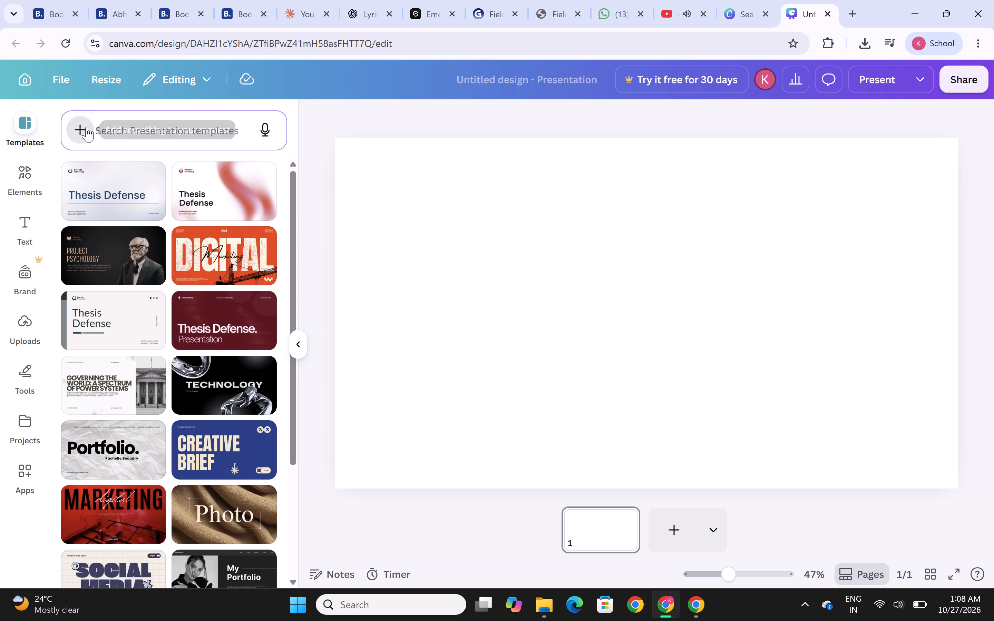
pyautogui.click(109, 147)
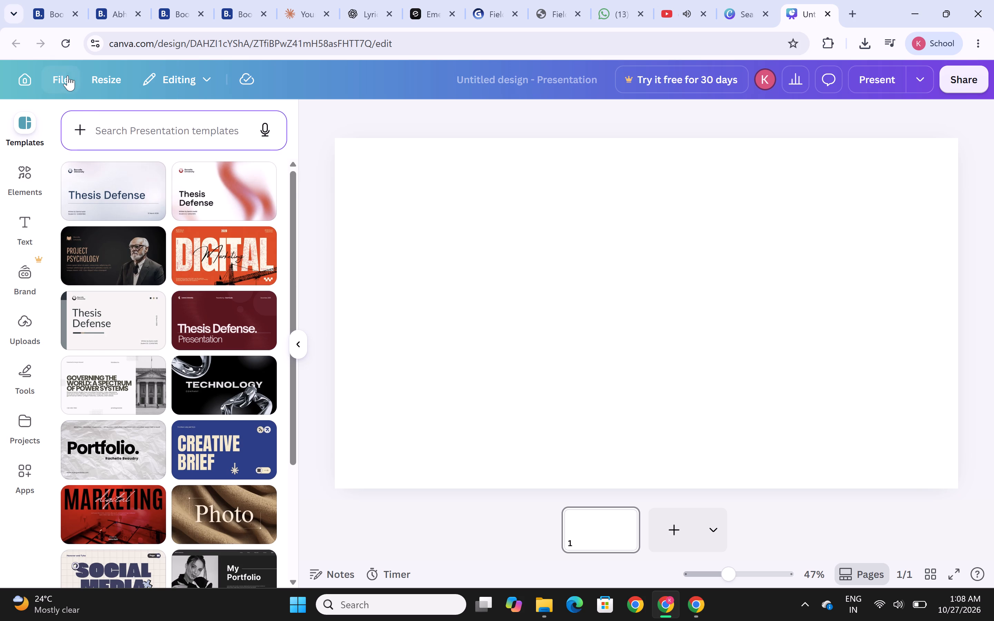
# Upload the Field-Drug-Testing-Companion PDF from the Downloads folder to Canva.
pyautogui.click(64, 77)
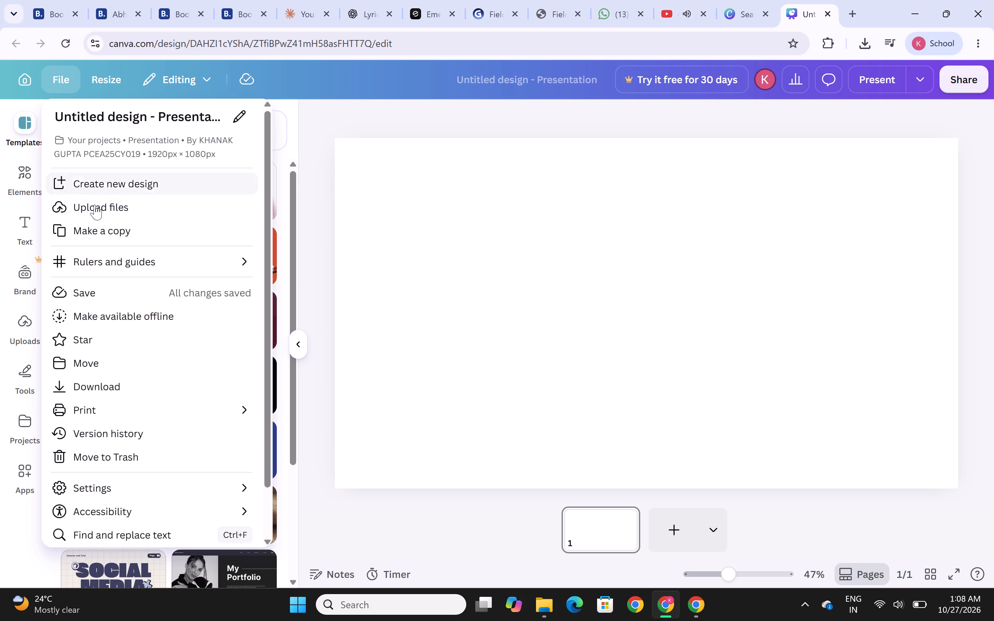
pyautogui.click(95, 205)
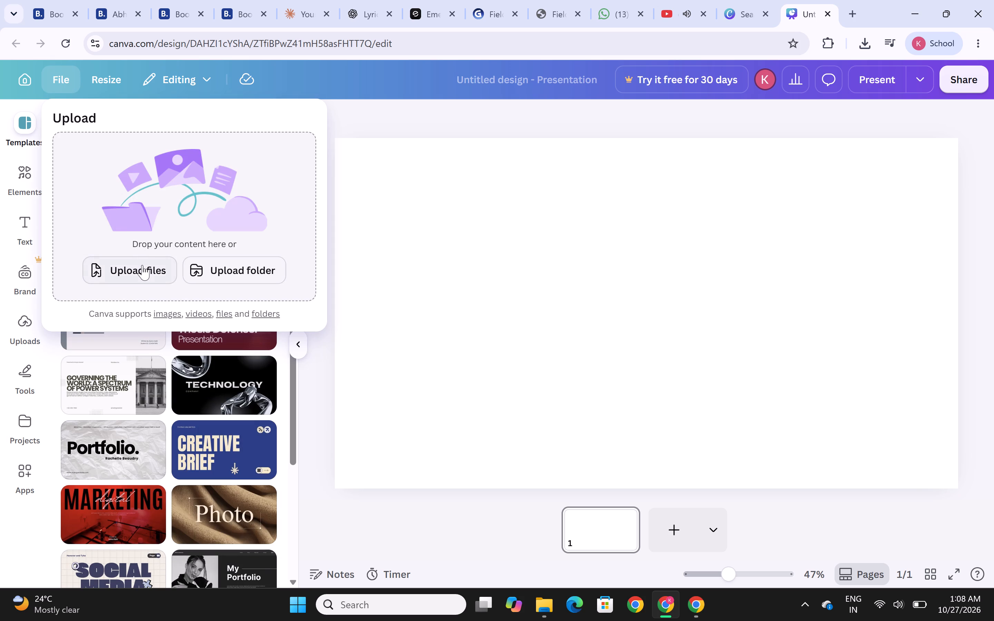
pyautogui.click(142, 265)
pyautogui.click(194, 122)
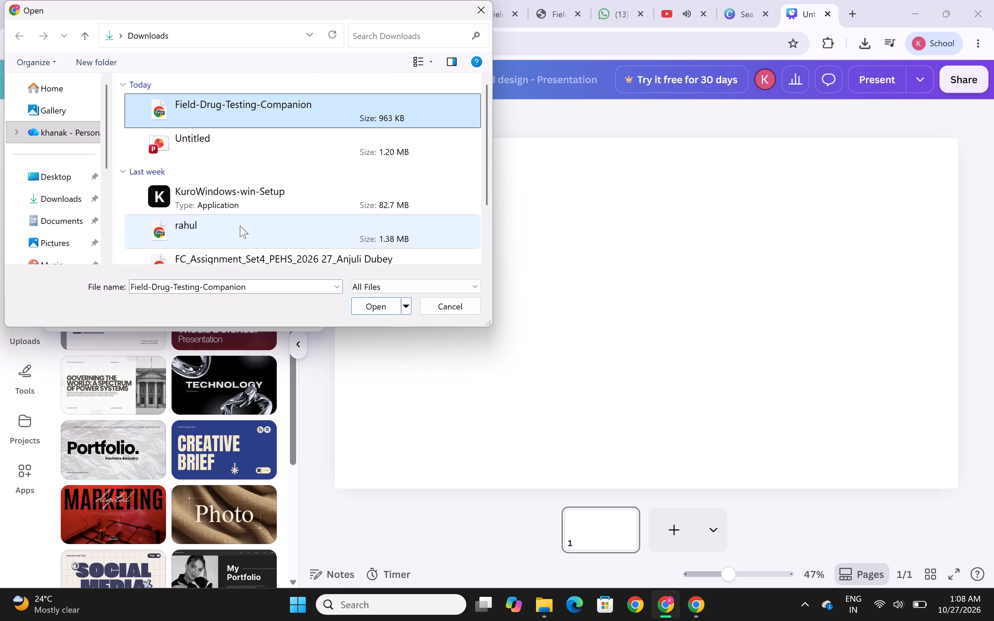
pyautogui.click(354, 308)
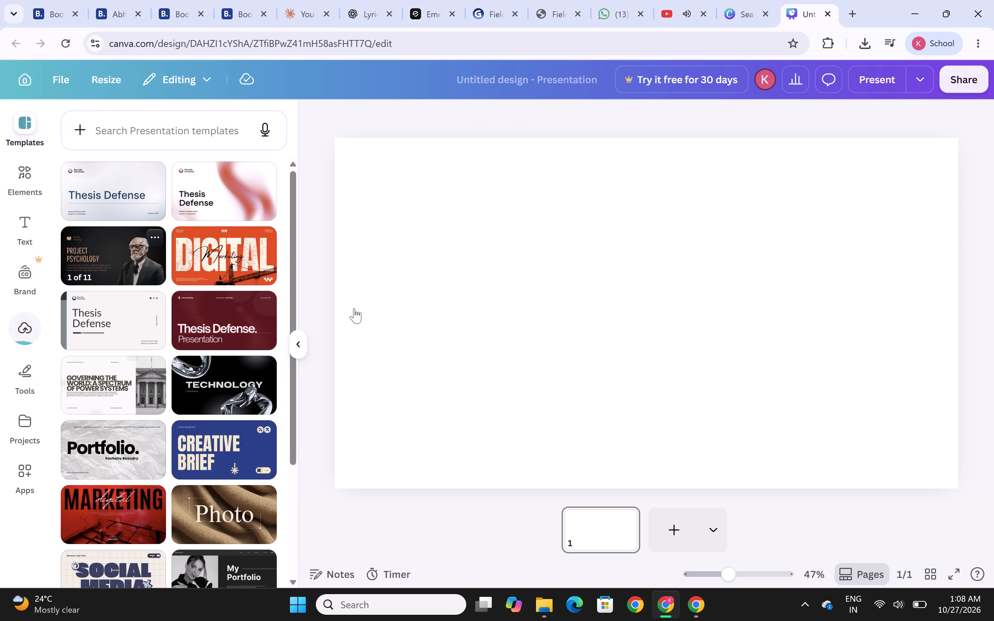
pyautogui.scroll(-2, 491, 391)
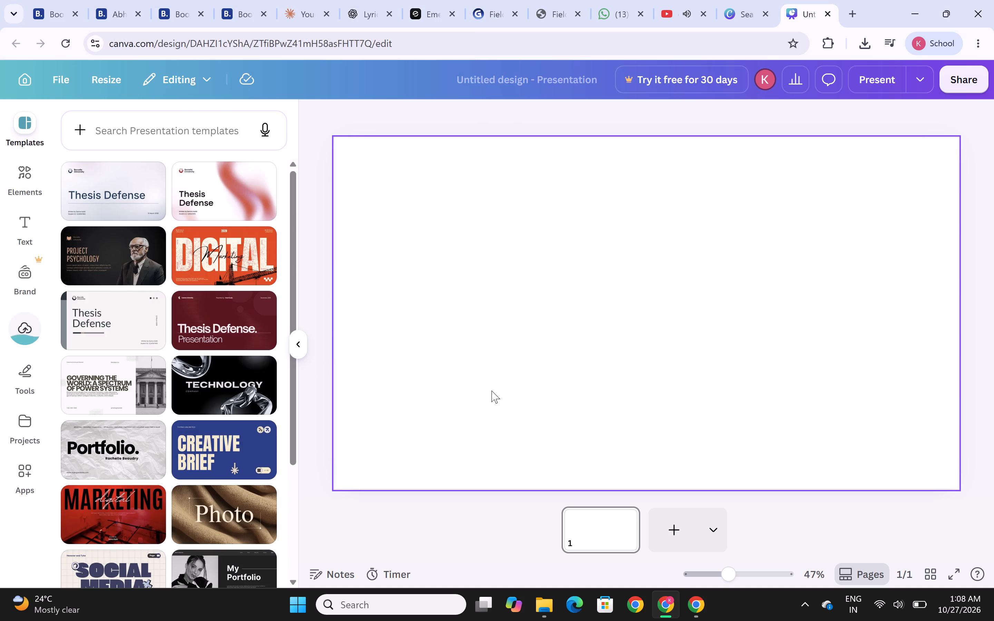
pyautogui.scroll(-3, 491, 391)
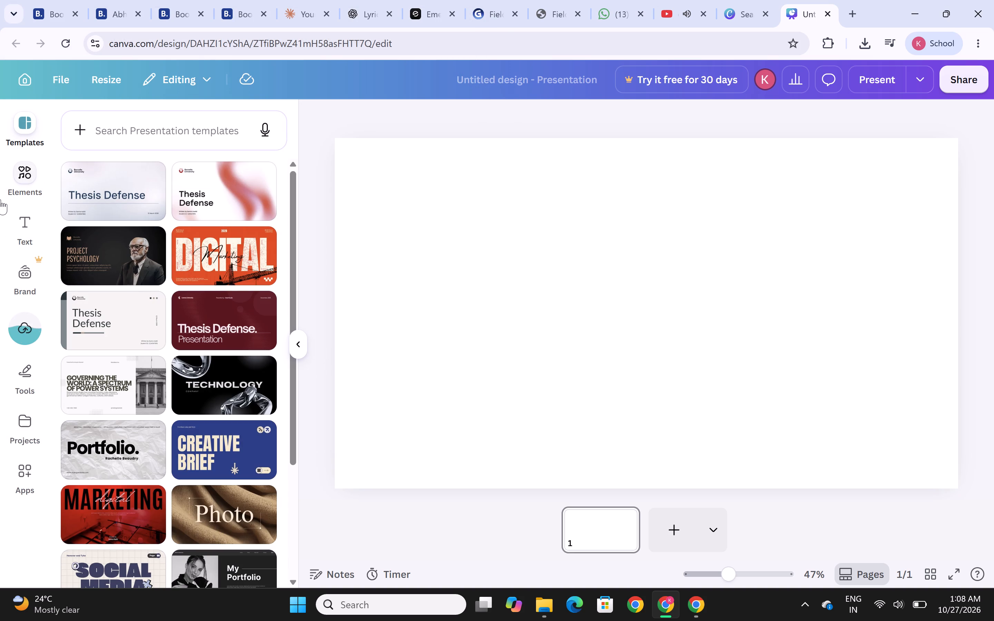
# Open the uploaded Field-Drug-Testing-Companion.pdf among your projects and apply its first page to the blank slide.
pyautogui.click(24, 435)
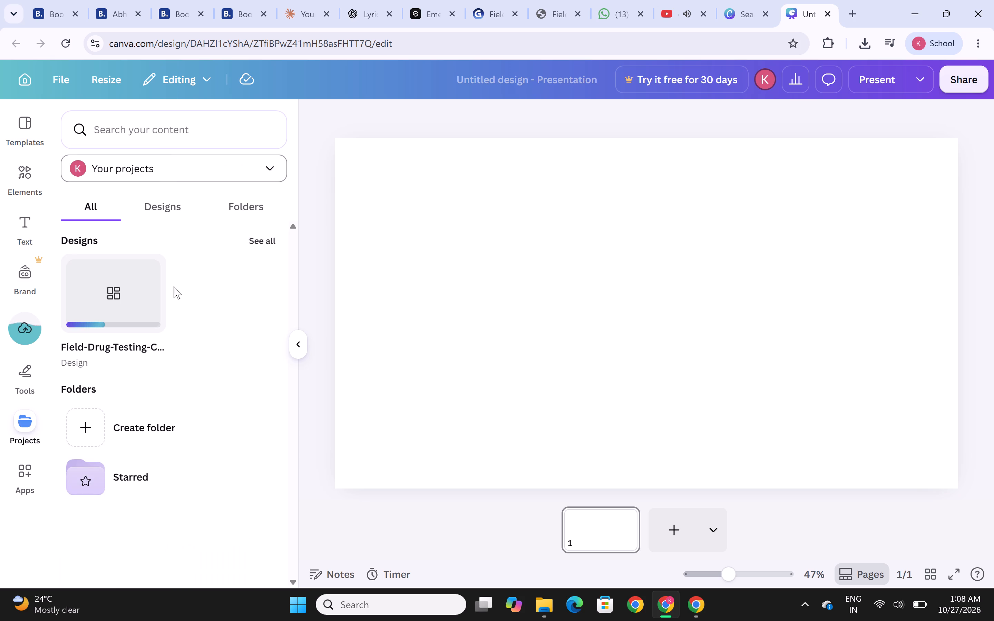
pyautogui.click(119, 291)
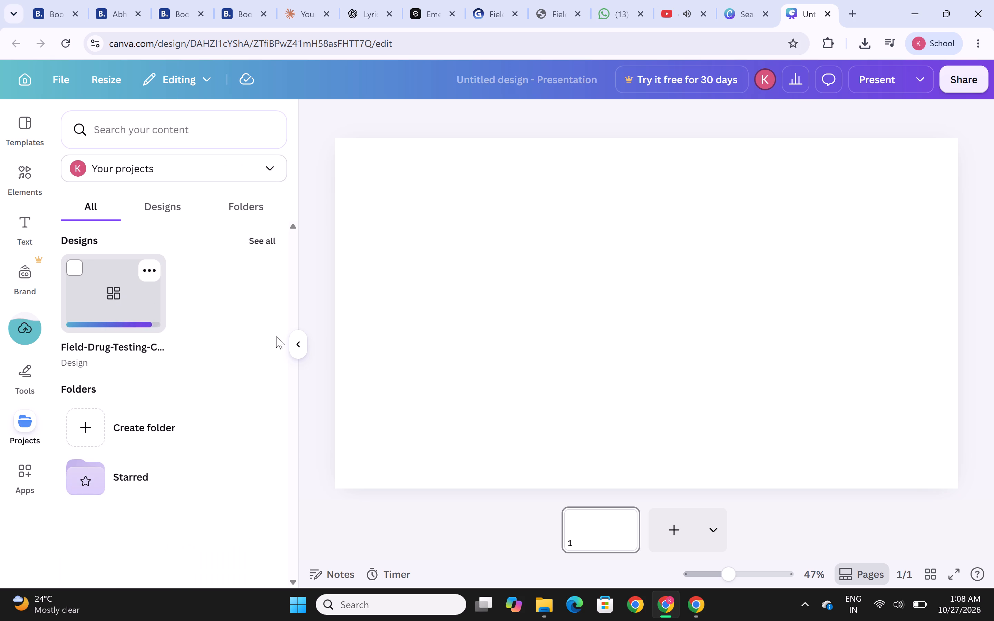
pyautogui.click(131, 296)
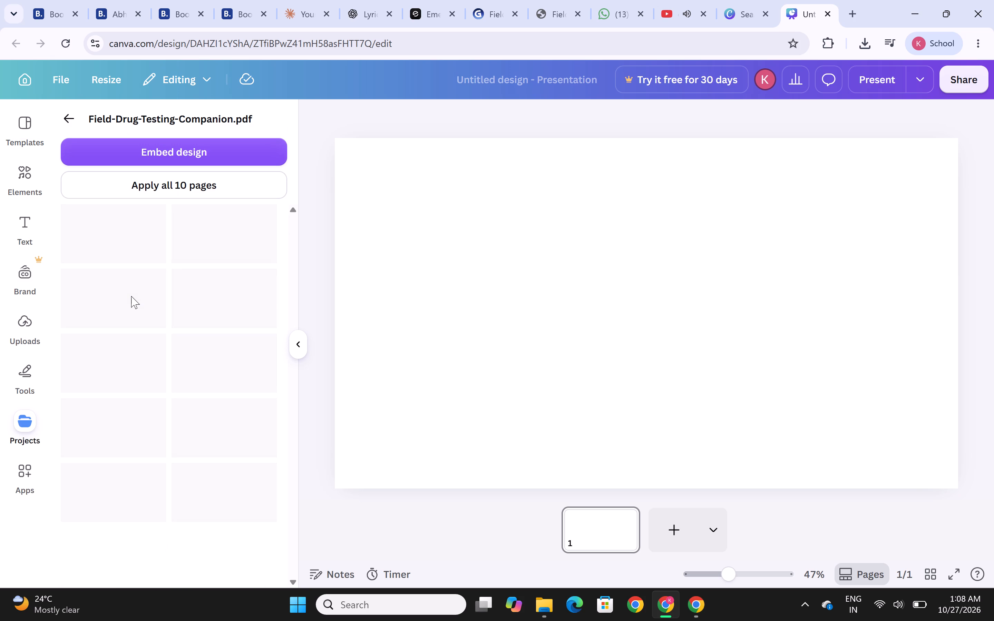
pyautogui.click(120, 239)
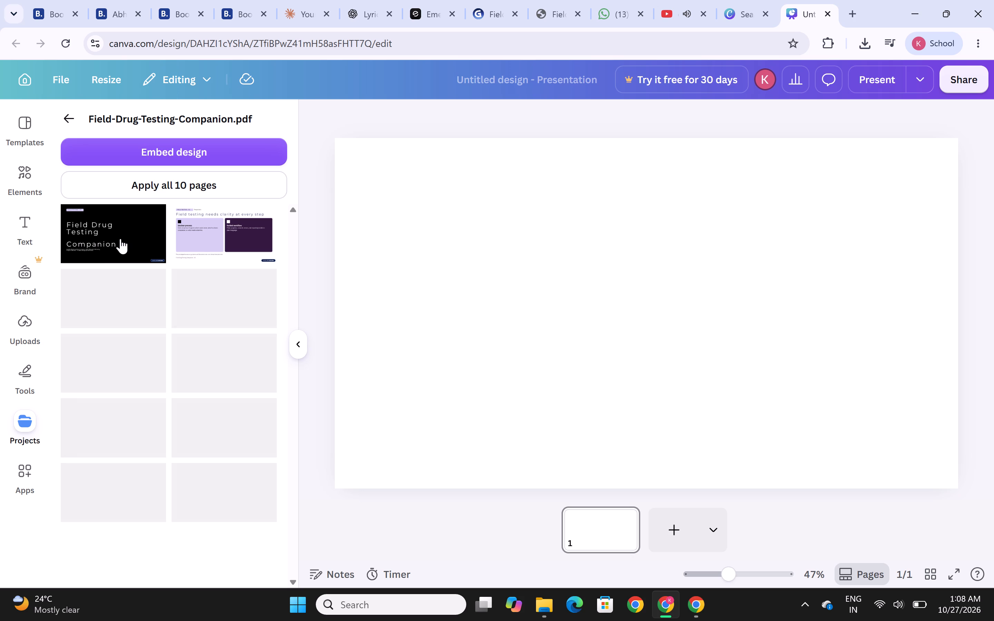
pyautogui.tripleClick(120, 239)
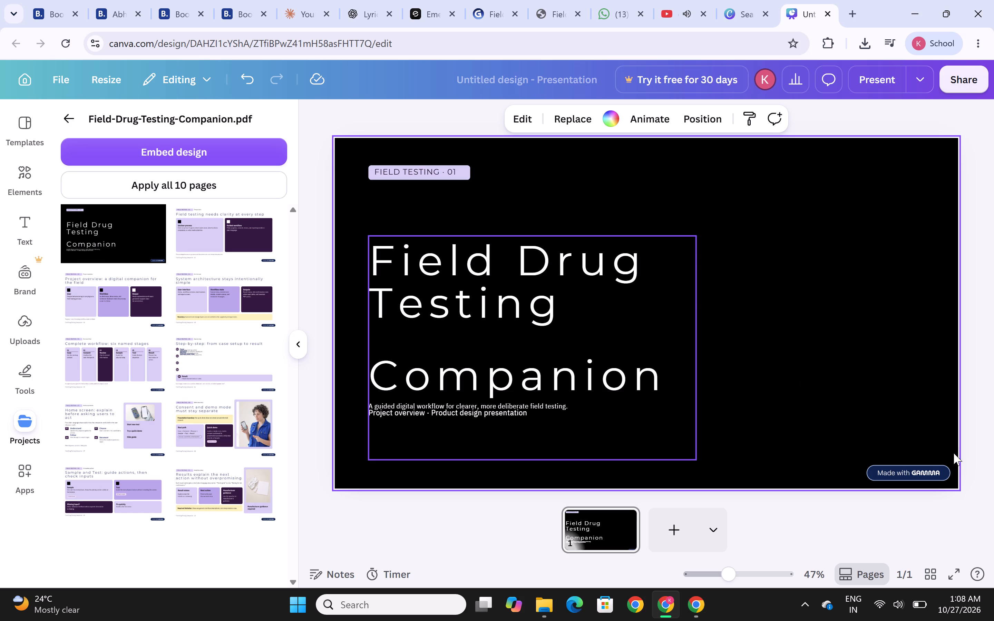
# Delete the "Made with Gamma" badge and its leftover image frame from the title slide.
pyautogui.click(948, 477)
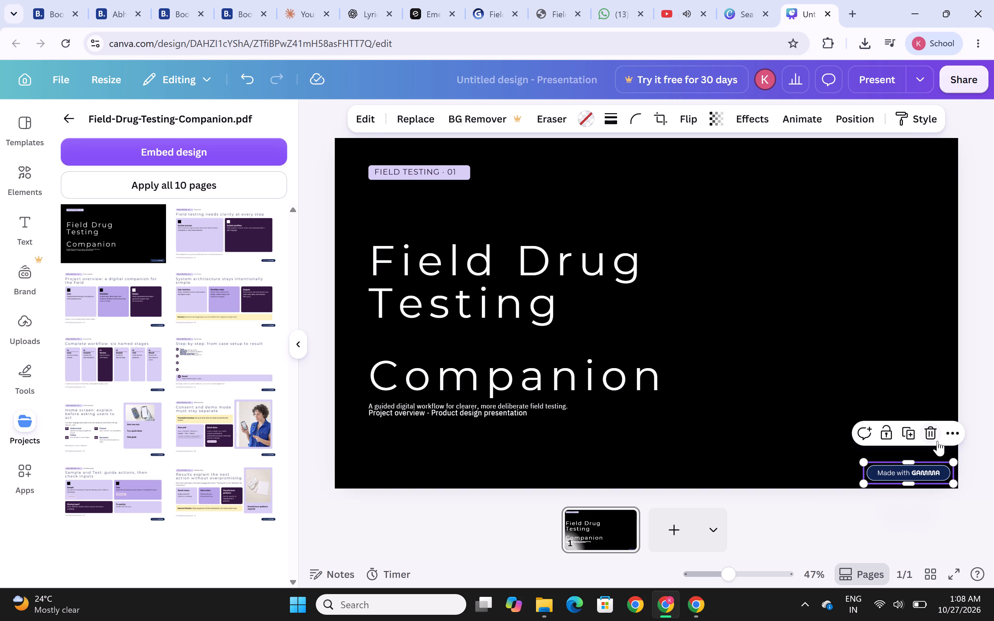
pyautogui.click(937, 441)
pyautogui.click(942, 468)
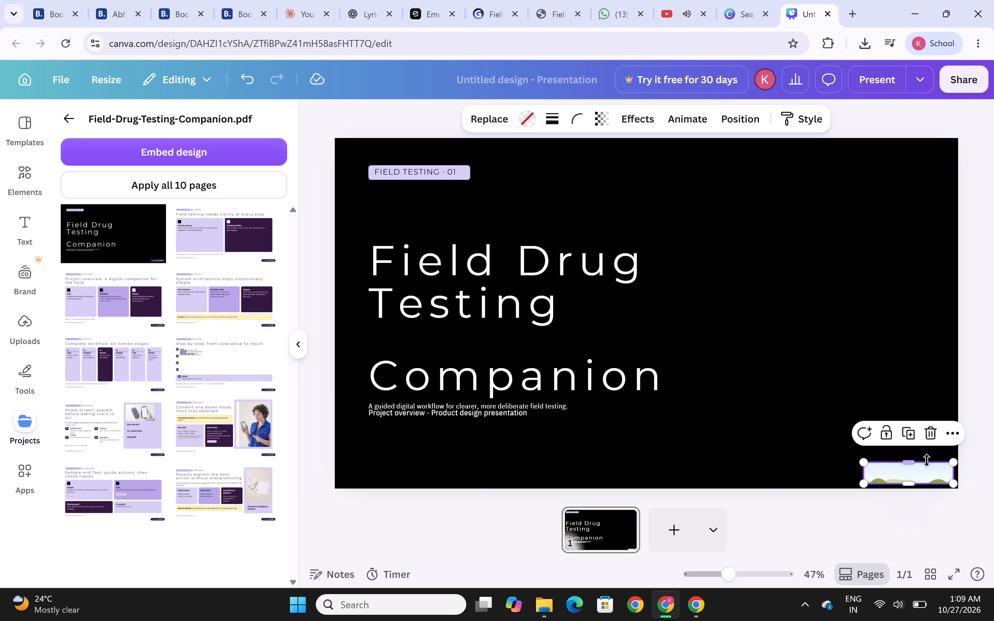
pyautogui.click(810, 441)
pyautogui.click(904, 489)
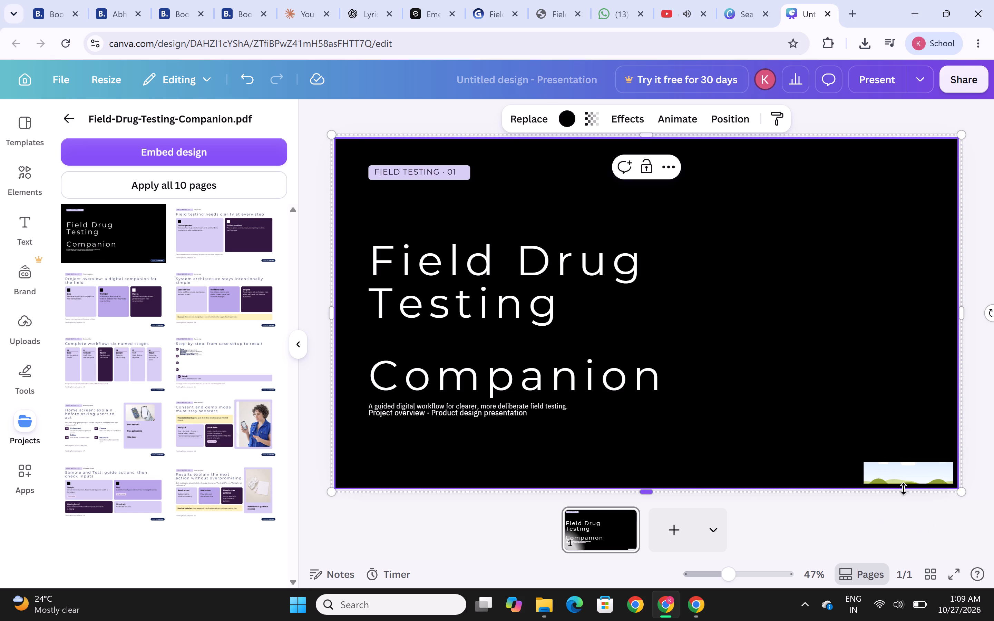
pyautogui.click(904, 485)
pyautogui.click(903, 481)
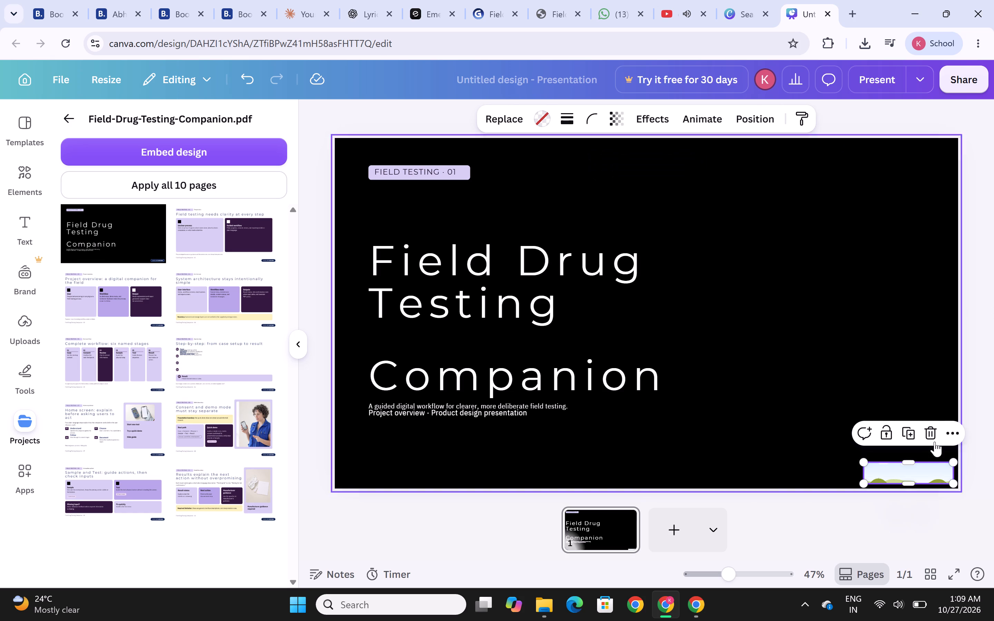
pyautogui.click(935, 440)
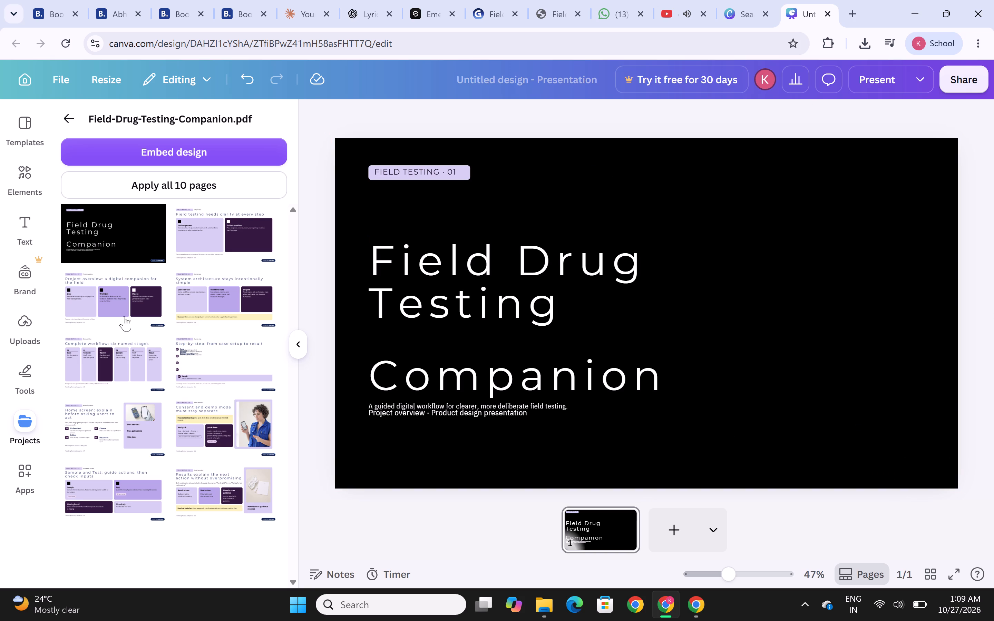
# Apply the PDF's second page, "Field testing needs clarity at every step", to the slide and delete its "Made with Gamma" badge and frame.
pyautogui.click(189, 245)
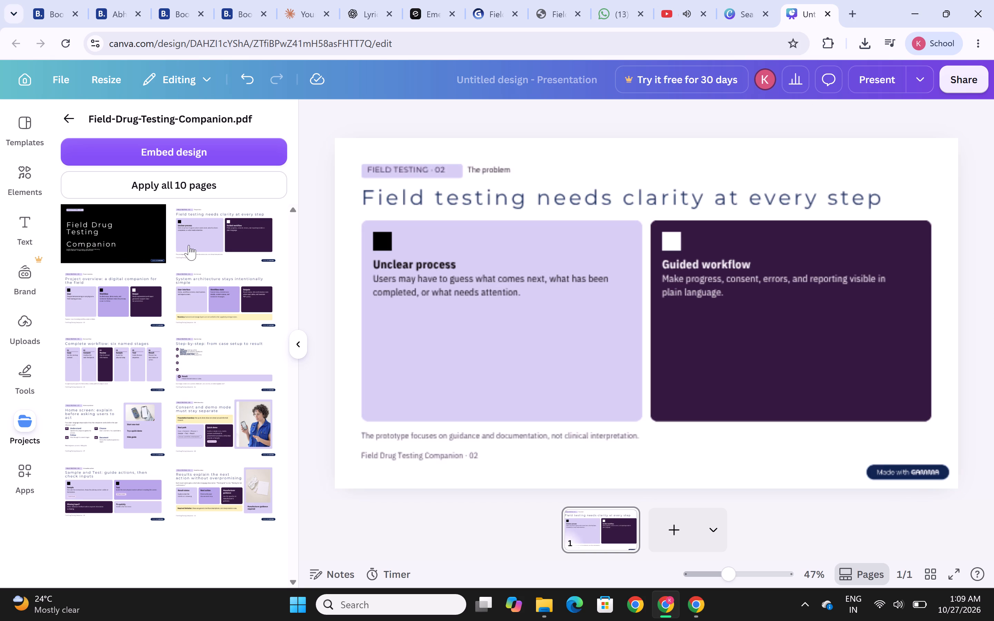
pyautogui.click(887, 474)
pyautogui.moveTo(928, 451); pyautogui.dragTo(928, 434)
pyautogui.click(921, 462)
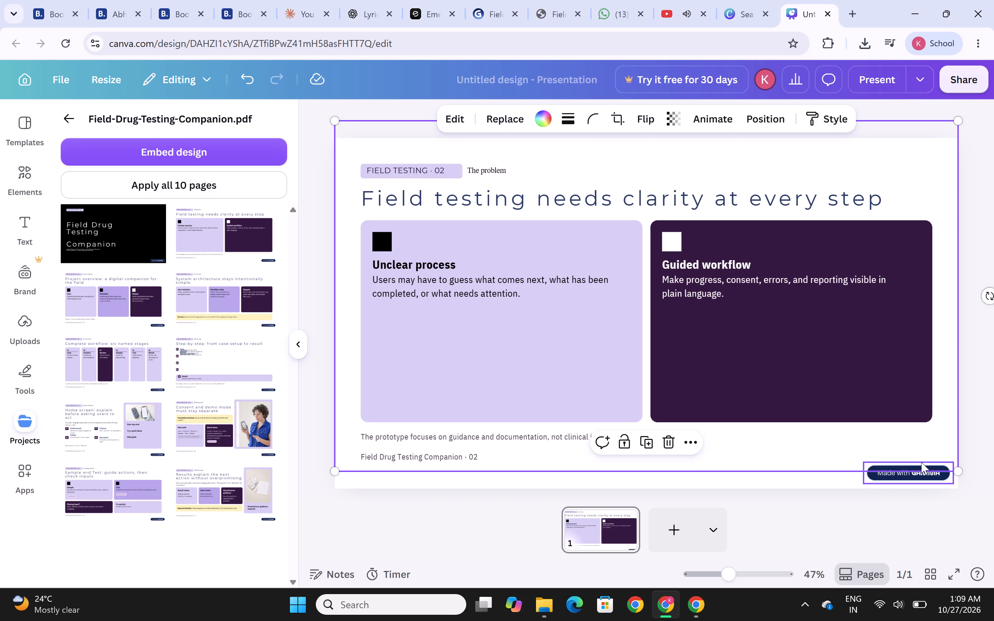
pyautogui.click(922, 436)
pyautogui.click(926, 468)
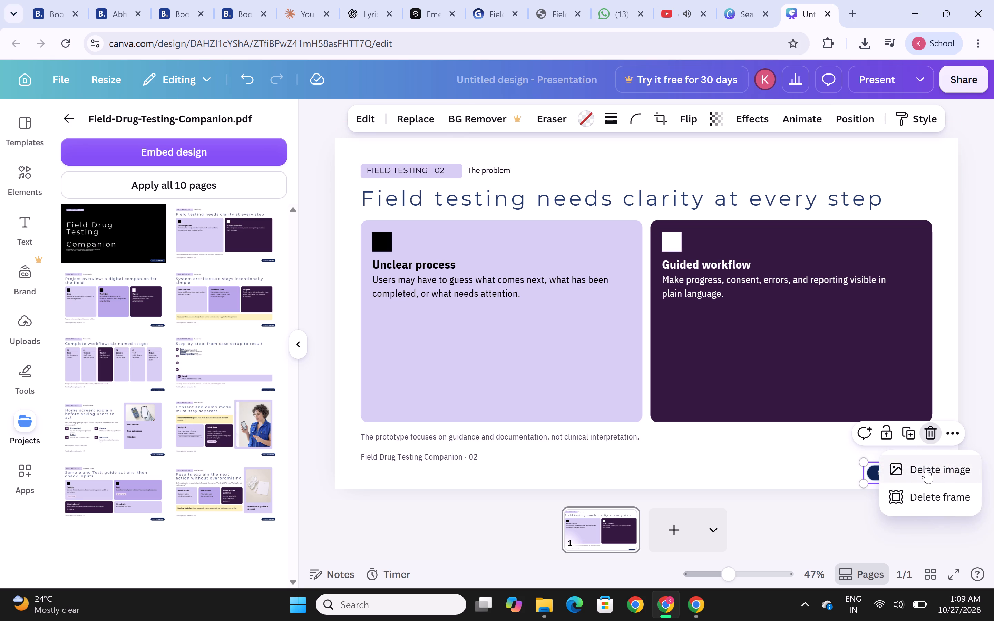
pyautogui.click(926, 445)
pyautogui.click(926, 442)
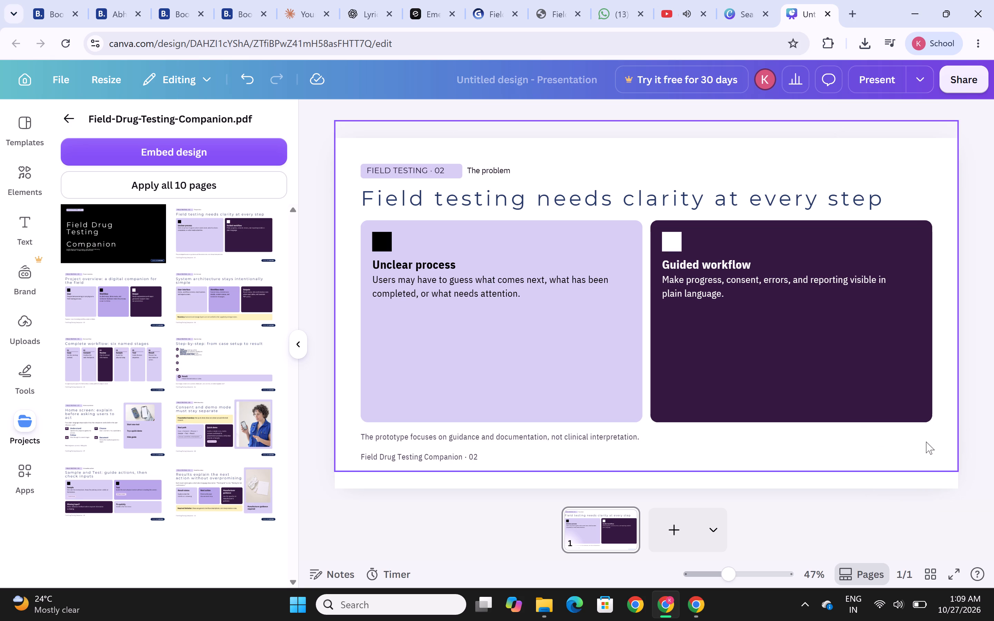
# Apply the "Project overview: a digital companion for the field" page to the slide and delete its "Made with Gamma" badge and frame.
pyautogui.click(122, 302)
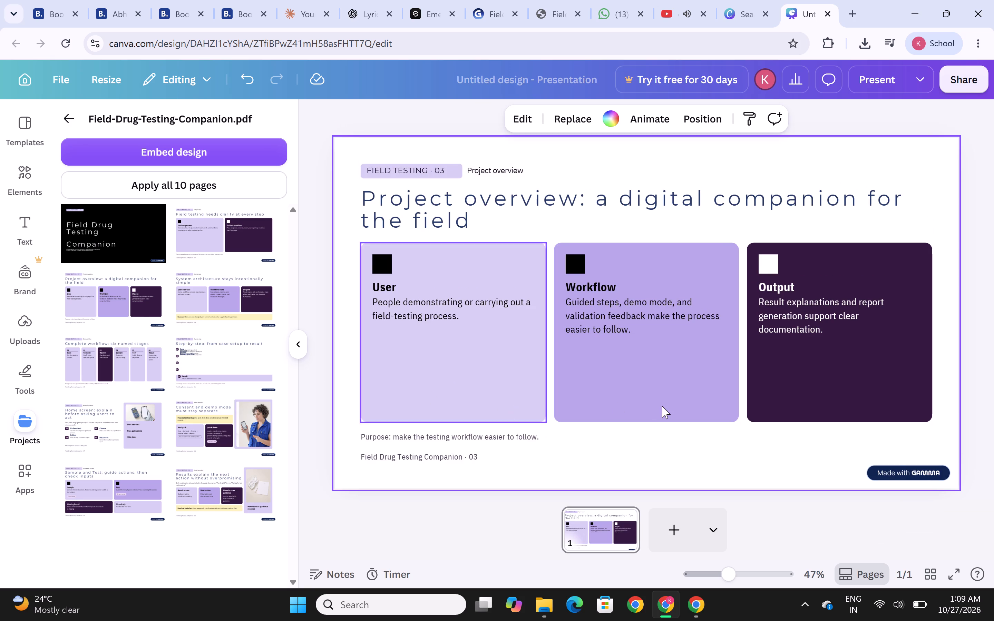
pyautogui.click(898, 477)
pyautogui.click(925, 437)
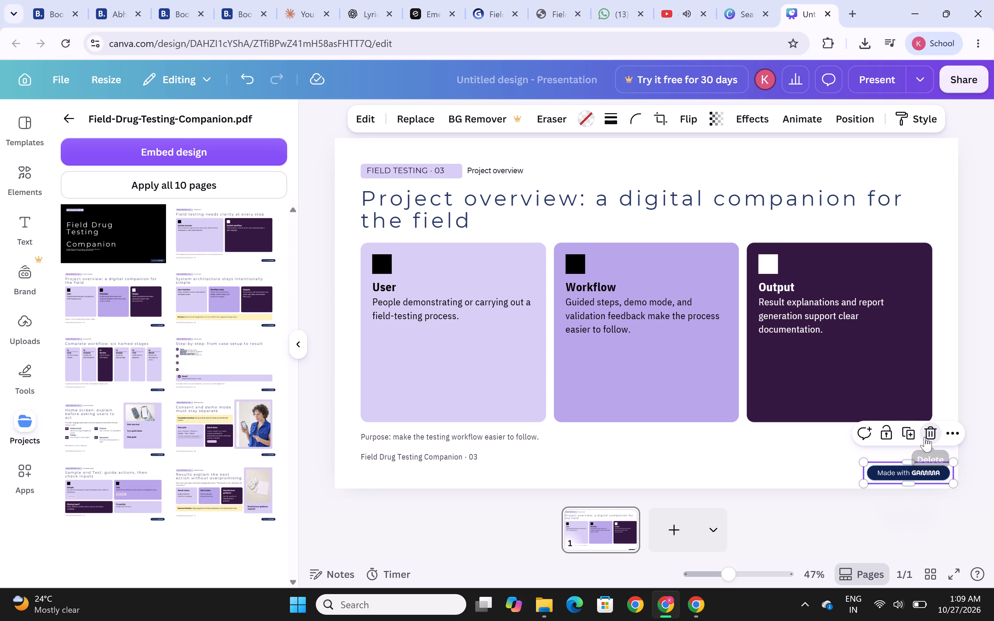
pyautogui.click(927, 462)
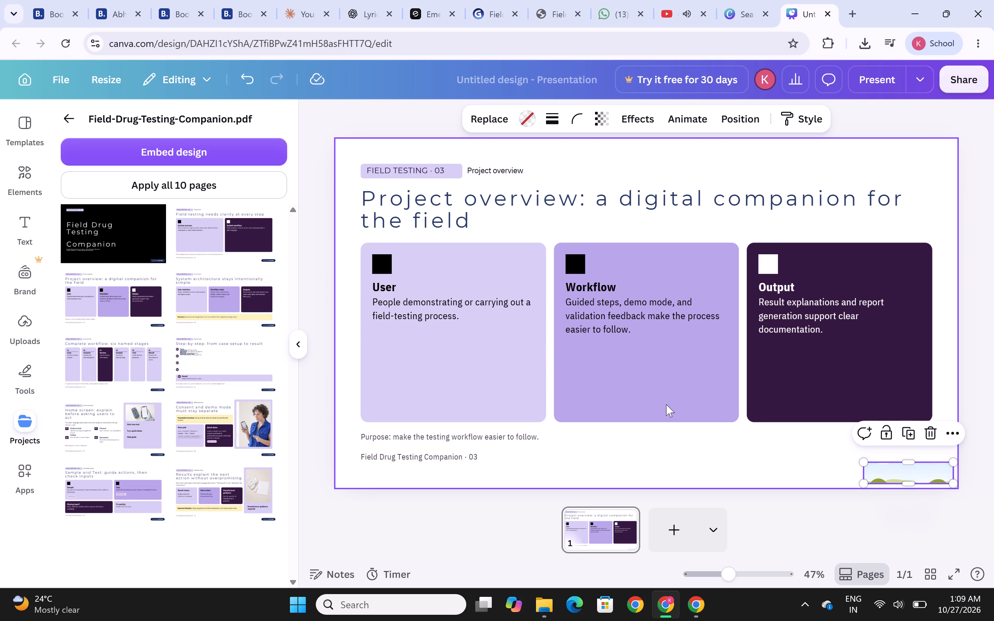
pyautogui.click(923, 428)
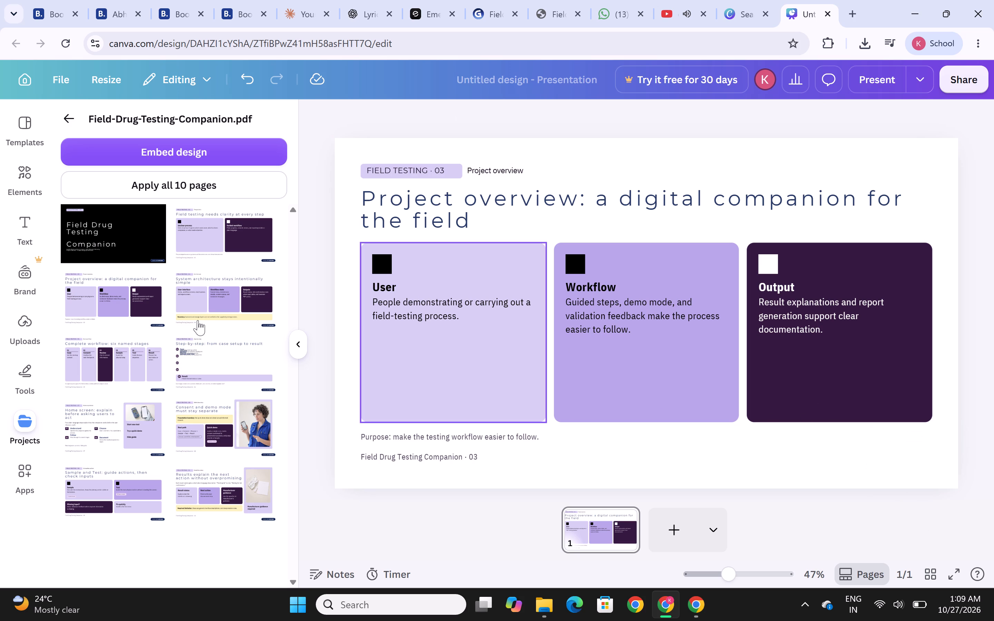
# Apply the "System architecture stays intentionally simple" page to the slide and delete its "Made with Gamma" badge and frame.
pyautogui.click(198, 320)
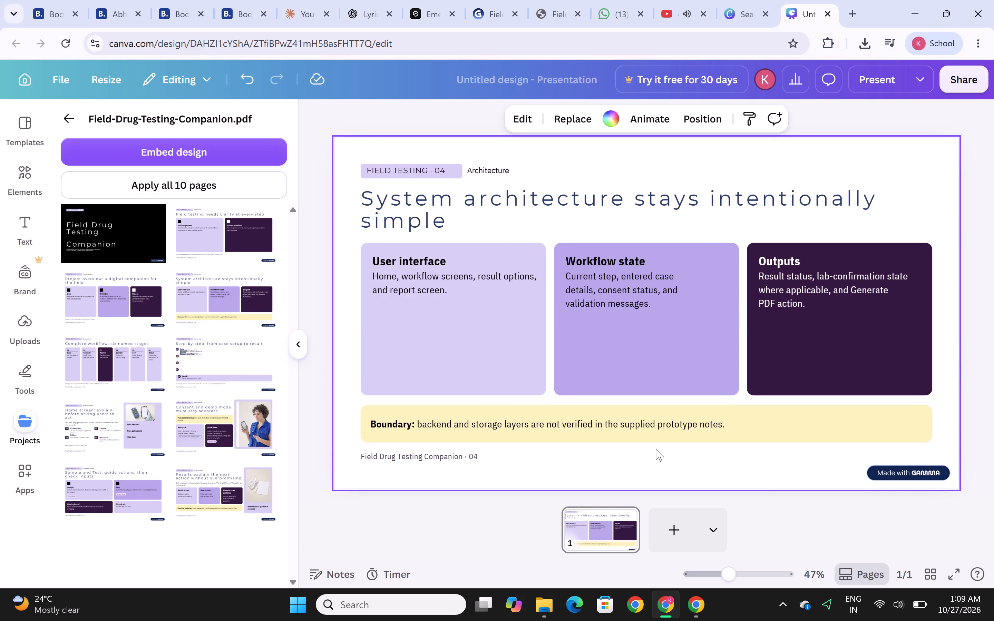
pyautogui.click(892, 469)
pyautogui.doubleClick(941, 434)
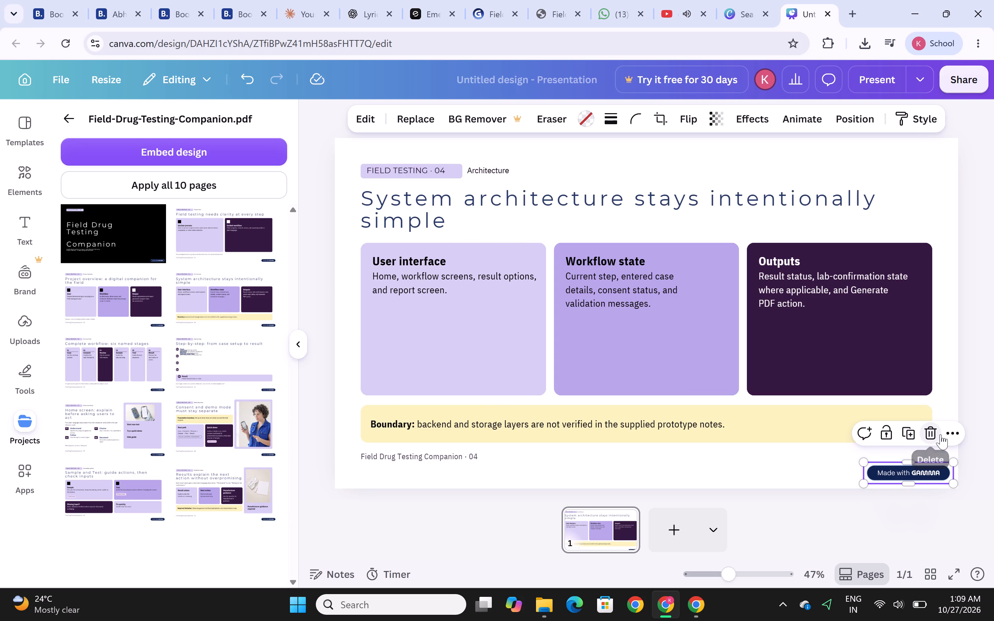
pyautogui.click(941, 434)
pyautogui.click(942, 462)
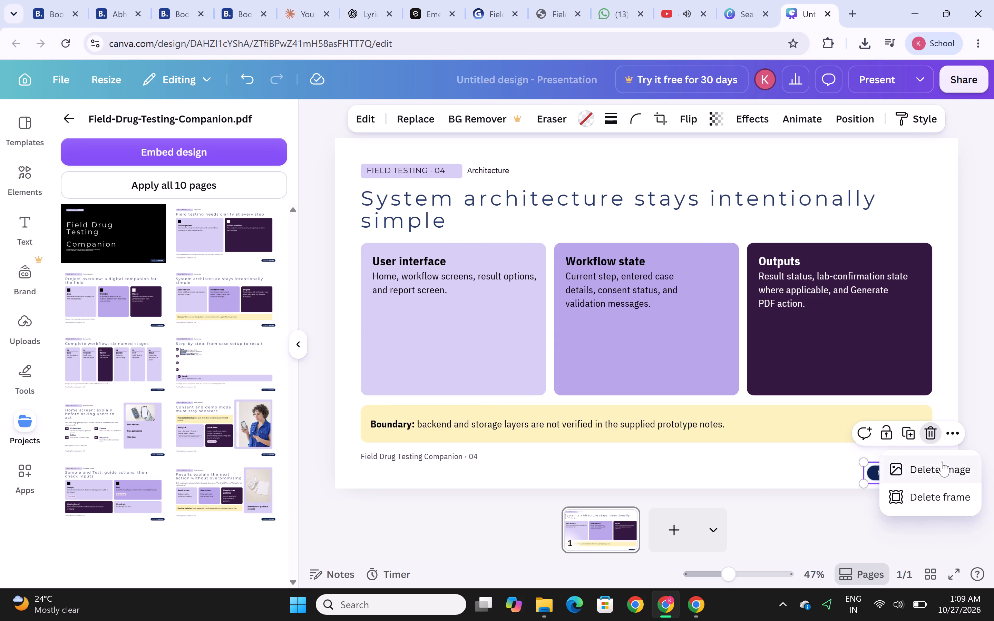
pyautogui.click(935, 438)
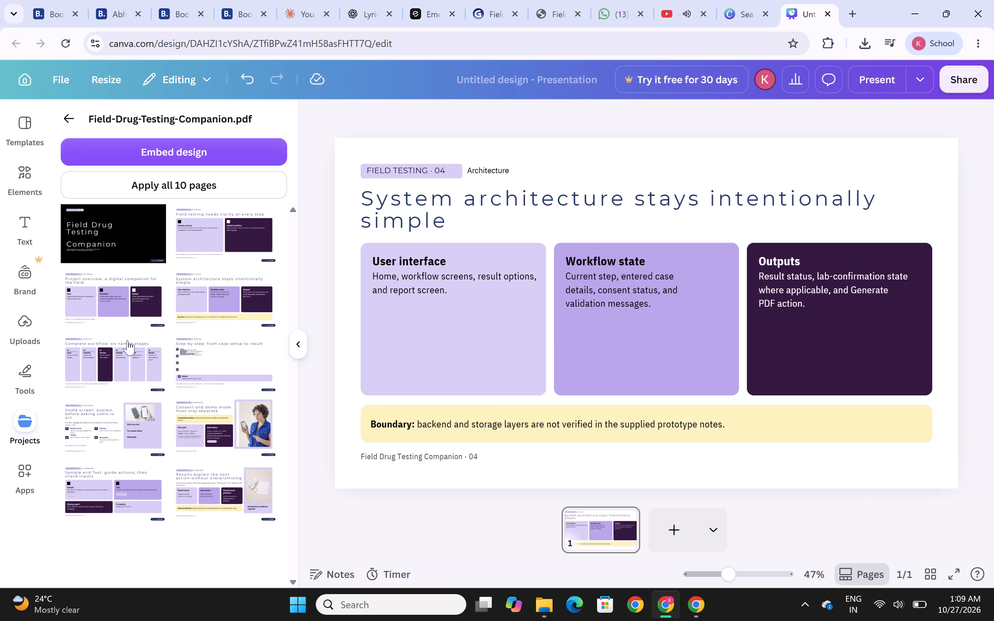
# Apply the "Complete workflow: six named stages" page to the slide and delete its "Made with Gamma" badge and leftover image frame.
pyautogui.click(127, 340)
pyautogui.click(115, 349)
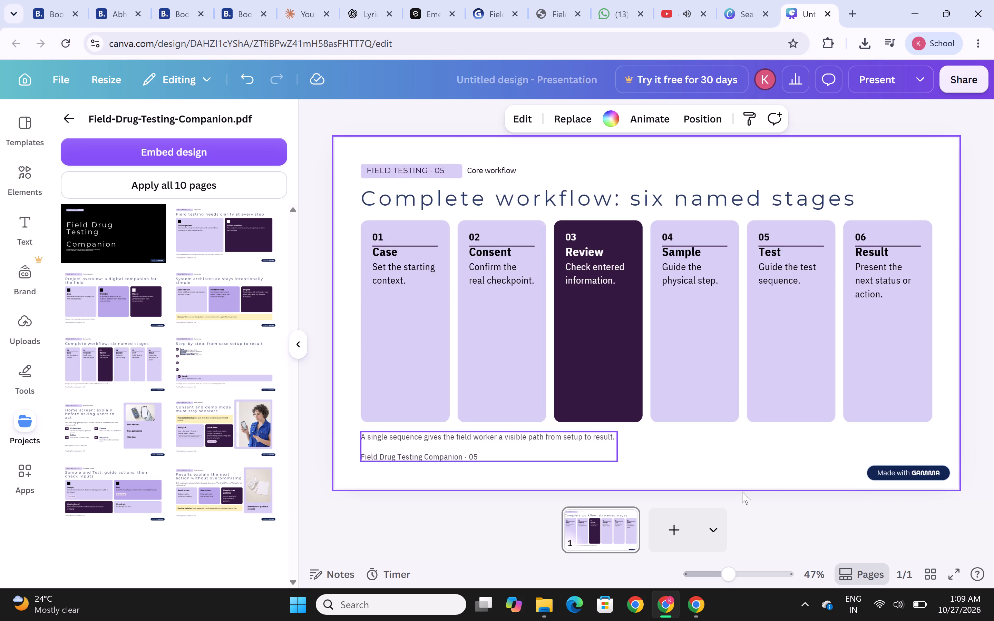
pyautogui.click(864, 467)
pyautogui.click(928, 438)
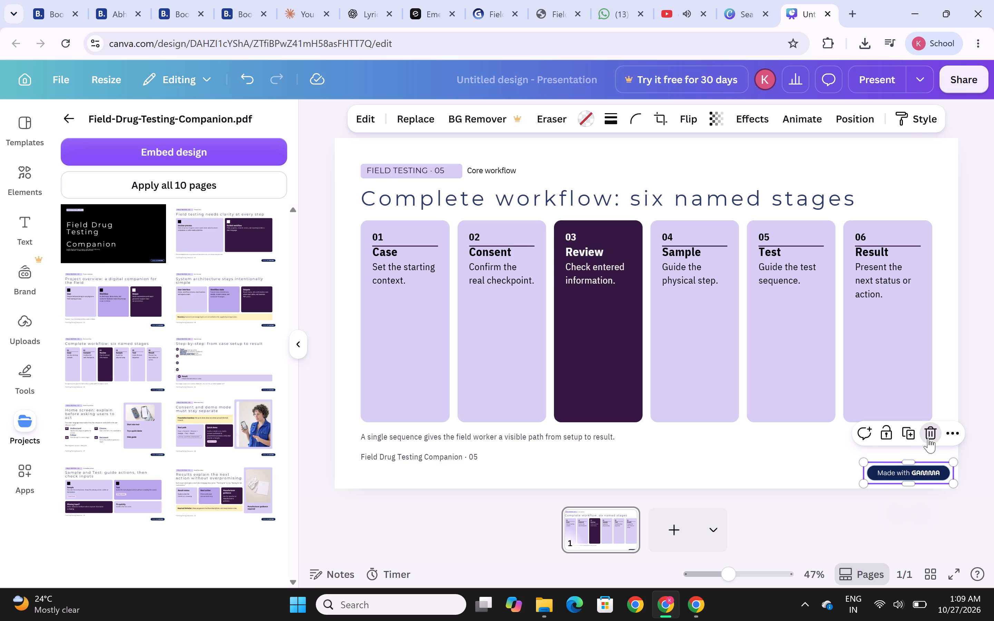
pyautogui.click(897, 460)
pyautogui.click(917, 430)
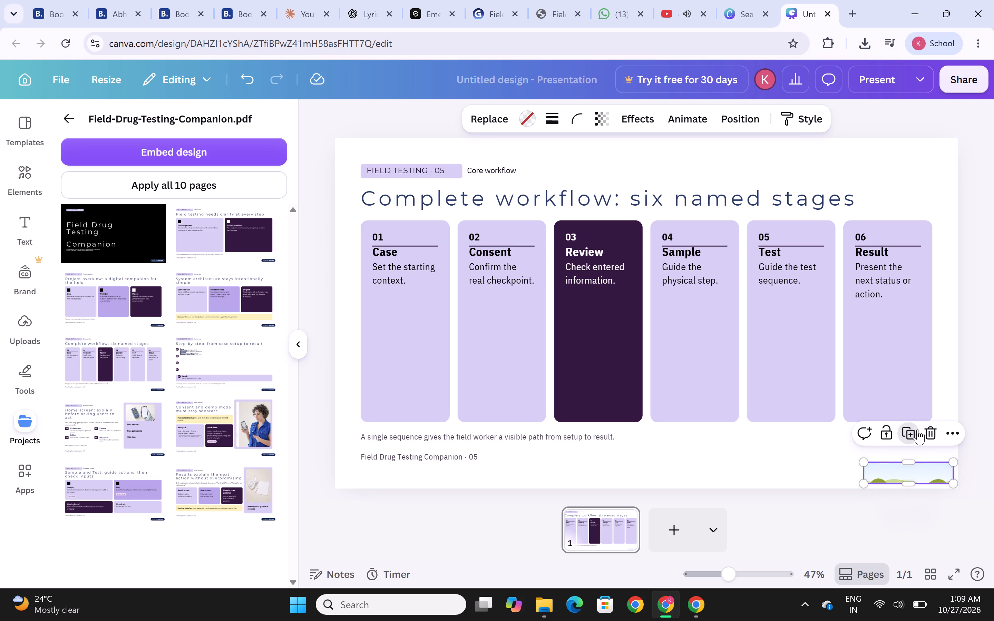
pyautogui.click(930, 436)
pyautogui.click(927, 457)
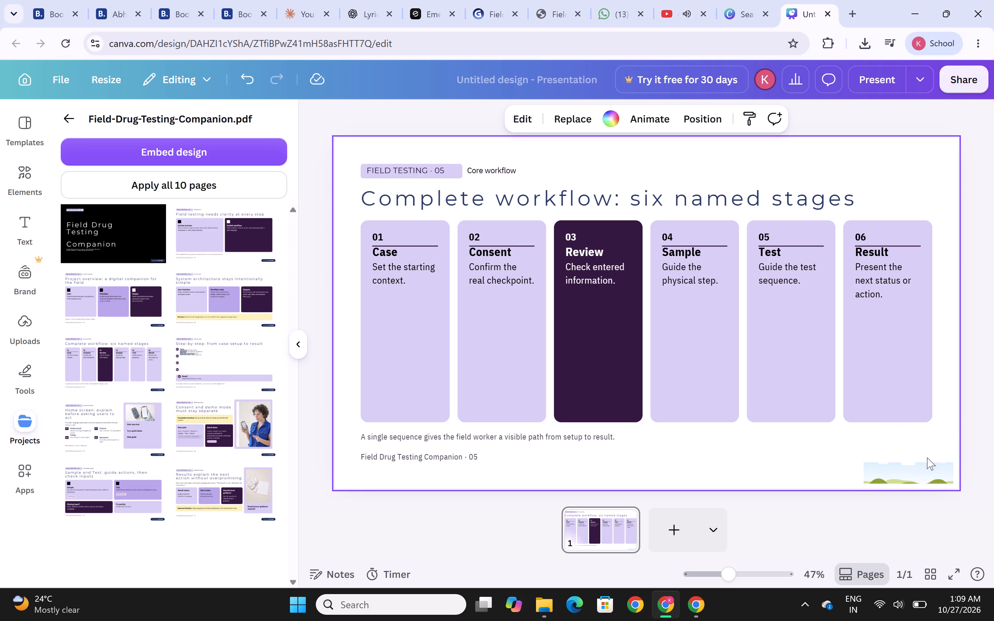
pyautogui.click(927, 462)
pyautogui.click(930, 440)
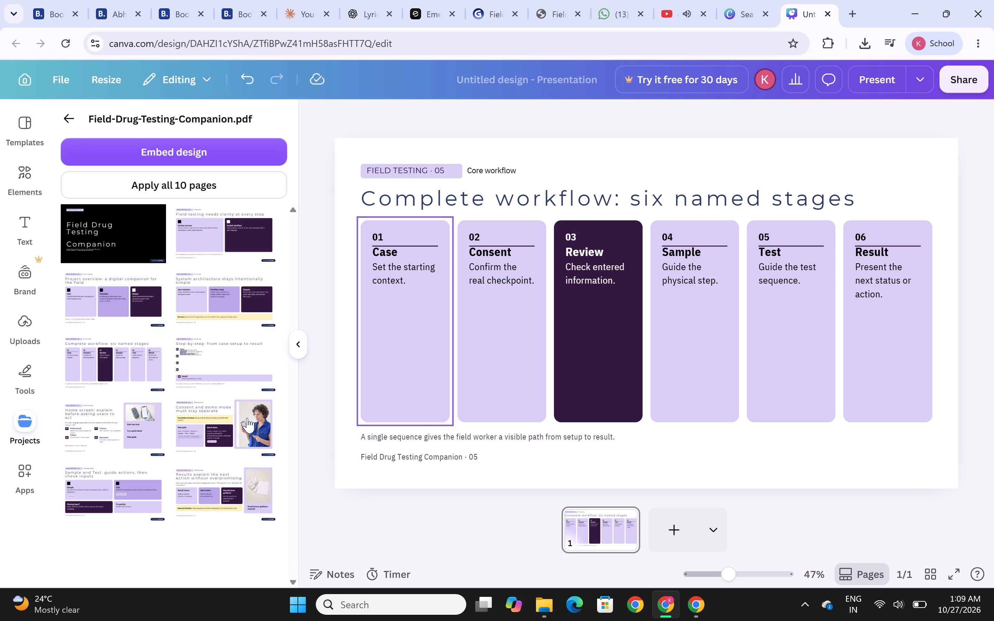
# Apply the PDF's sixth page, "Step-by-step: from case setup to result", to the slide.
pyautogui.click(239, 364)
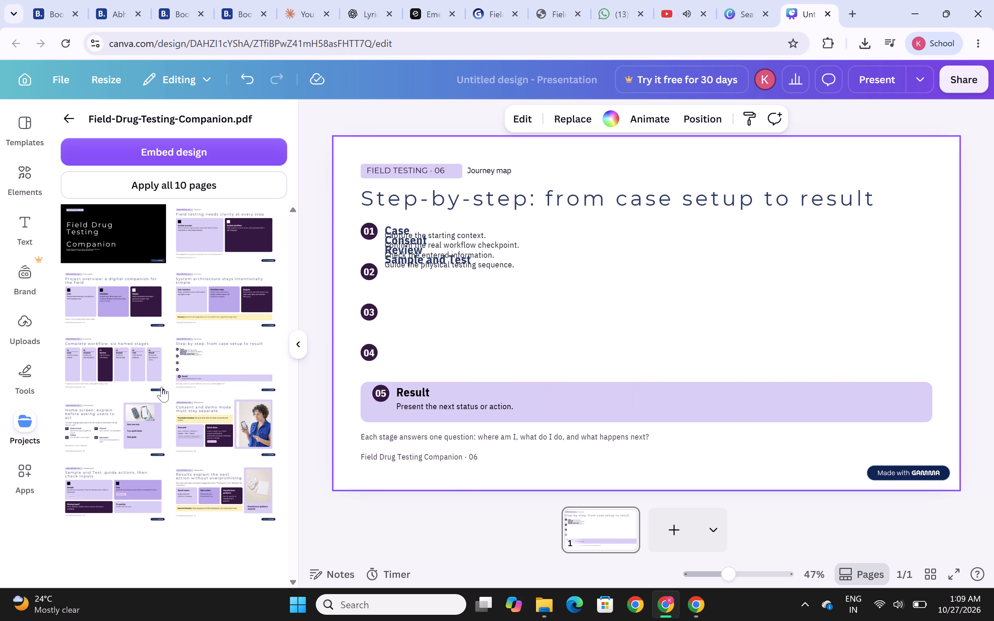
# Enlarge the overlapping text box holding the Case, Consent, Review, and Sample and Test stages, and shift it slightly upward.
pyautogui.click(468, 263)
pyautogui.click(469, 237)
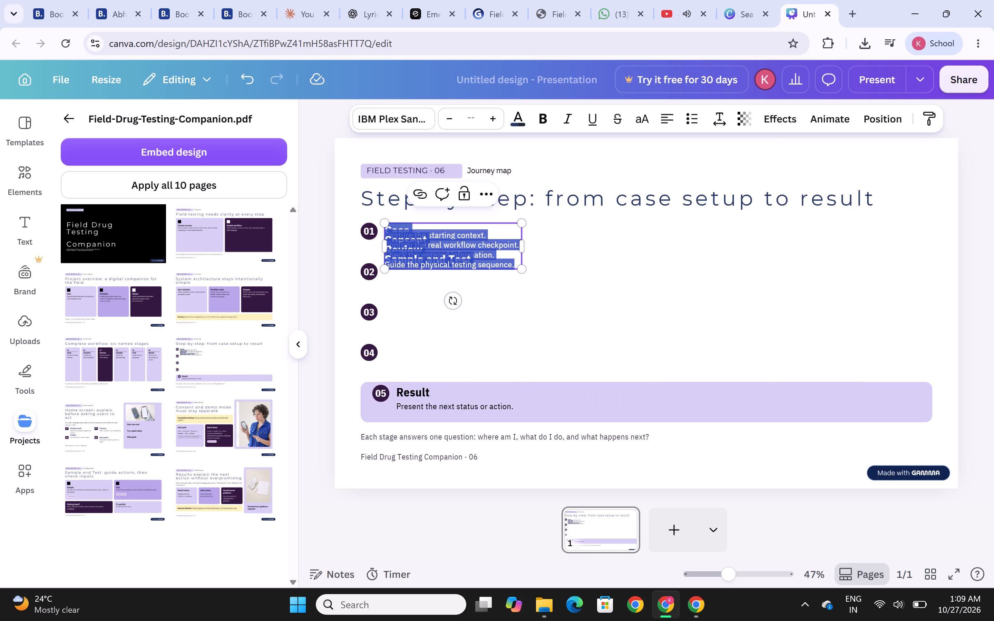
pyautogui.moveTo(524, 270); pyautogui.dragTo(524, 316)
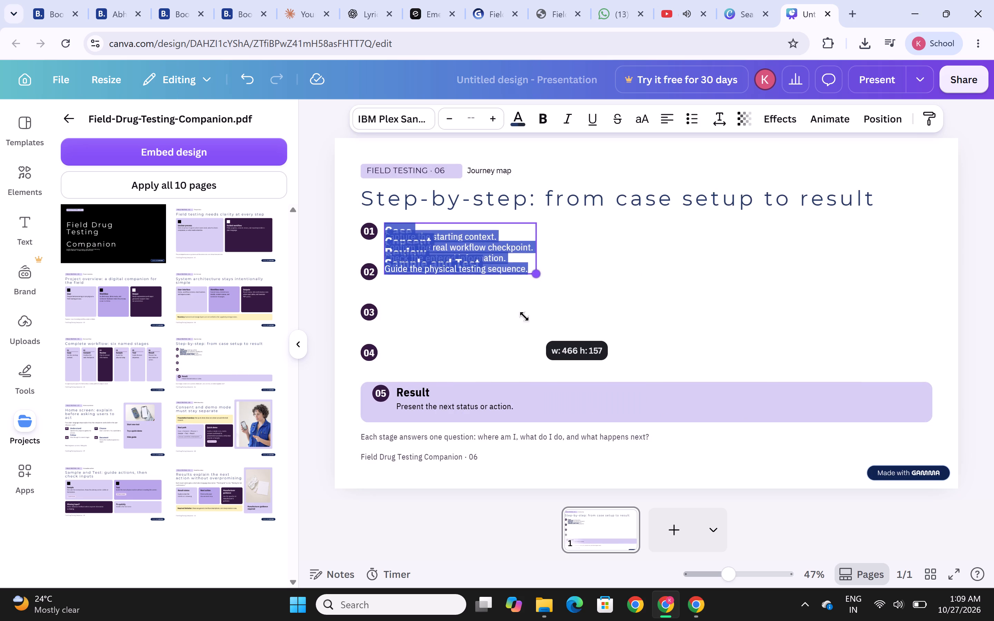
pyautogui.moveTo(524, 316); pyautogui.dragTo(542, 377)
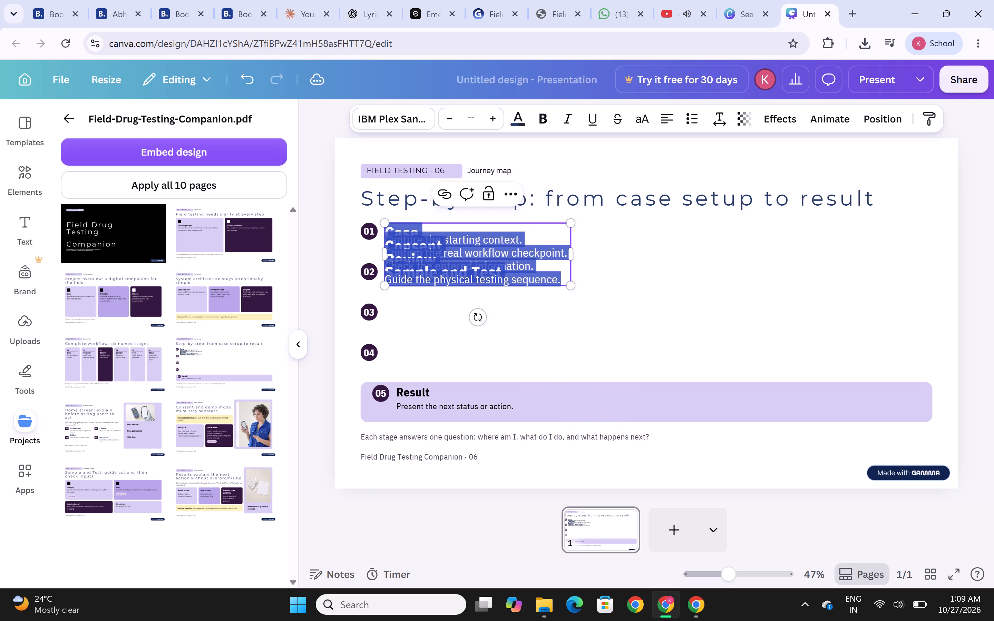
pyautogui.moveTo(475, 286); pyautogui.dragTo(476, 282)
pyautogui.moveTo(388, 284); pyautogui.dragTo(410, 348)
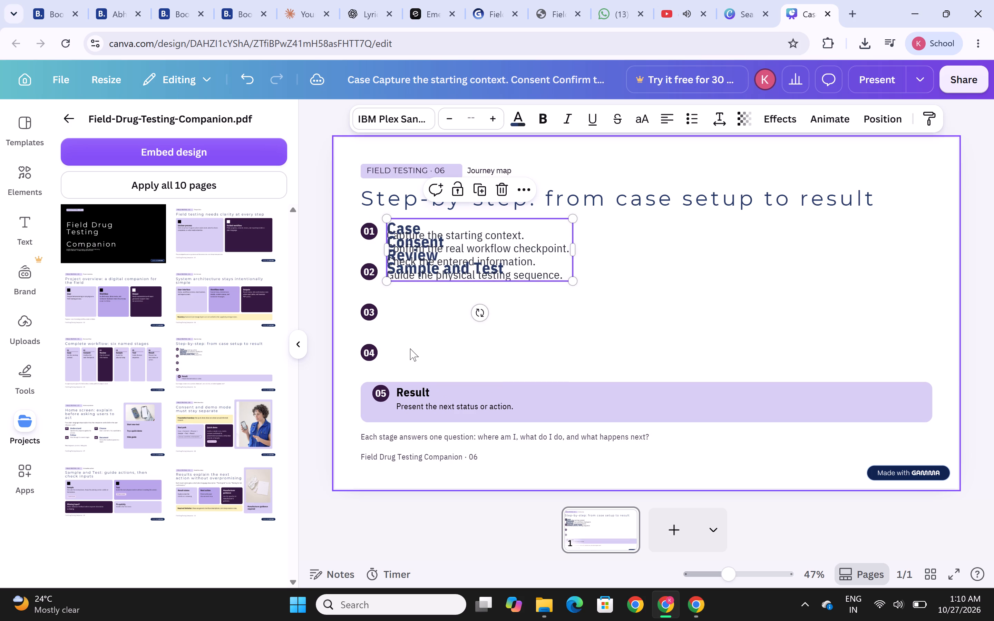
pyautogui.moveTo(576, 277); pyautogui.dragTo(583, 297)
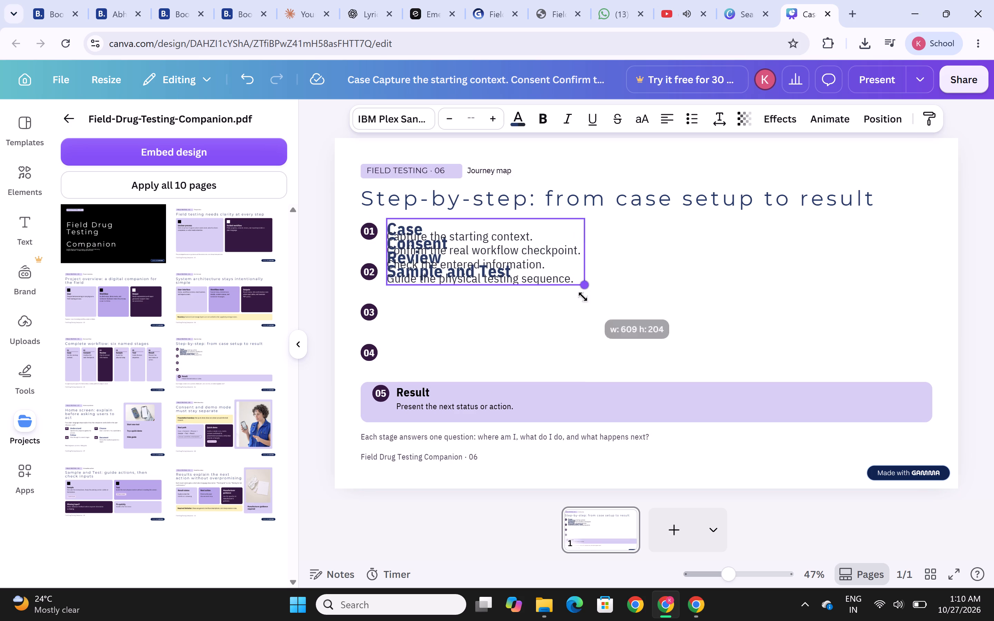
pyautogui.moveTo(583, 297); pyautogui.dragTo(712, 403)
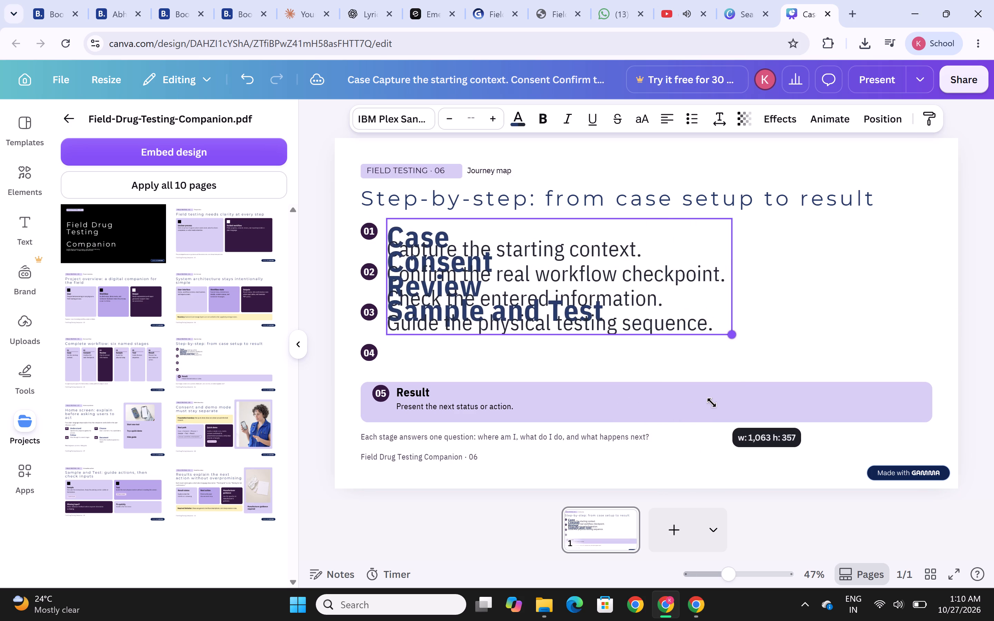
pyautogui.moveTo(712, 403); pyautogui.dragTo(572, 386)
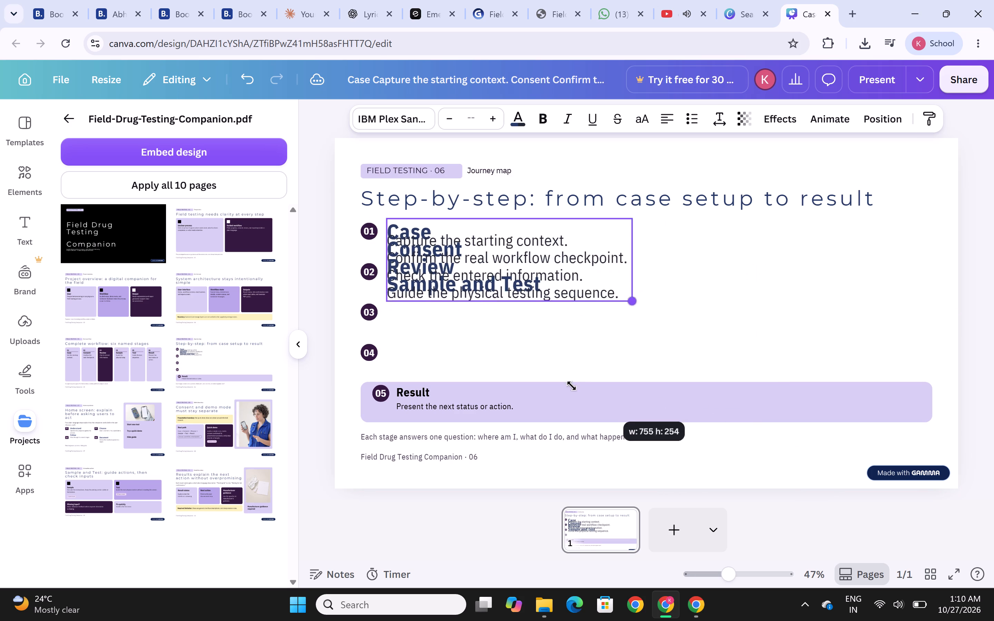
pyautogui.moveTo(572, 386); pyautogui.dragTo(534, 366)
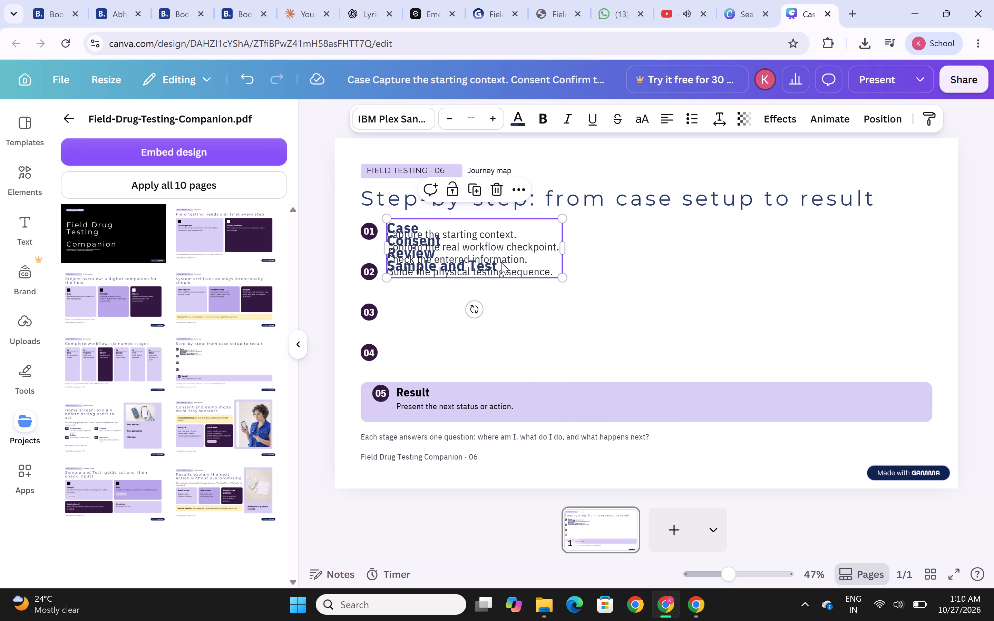
# Insert line breaks after the stage headings: one after Sample and Test, two after Review and one after Case.
pyautogui.click(501, 262)
pyautogui.click(500, 262)
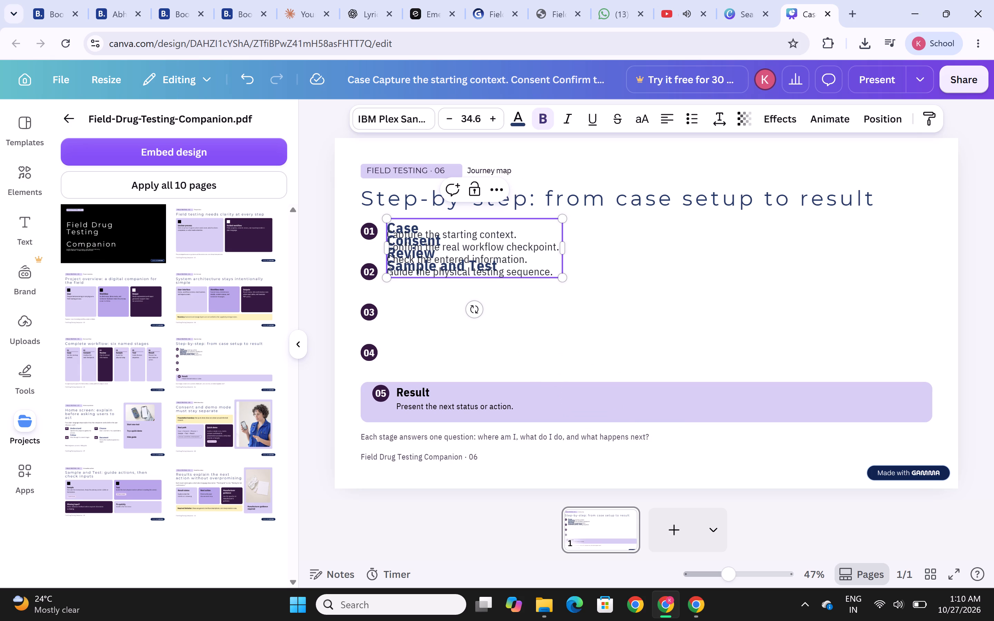
pyautogui.press('Return')
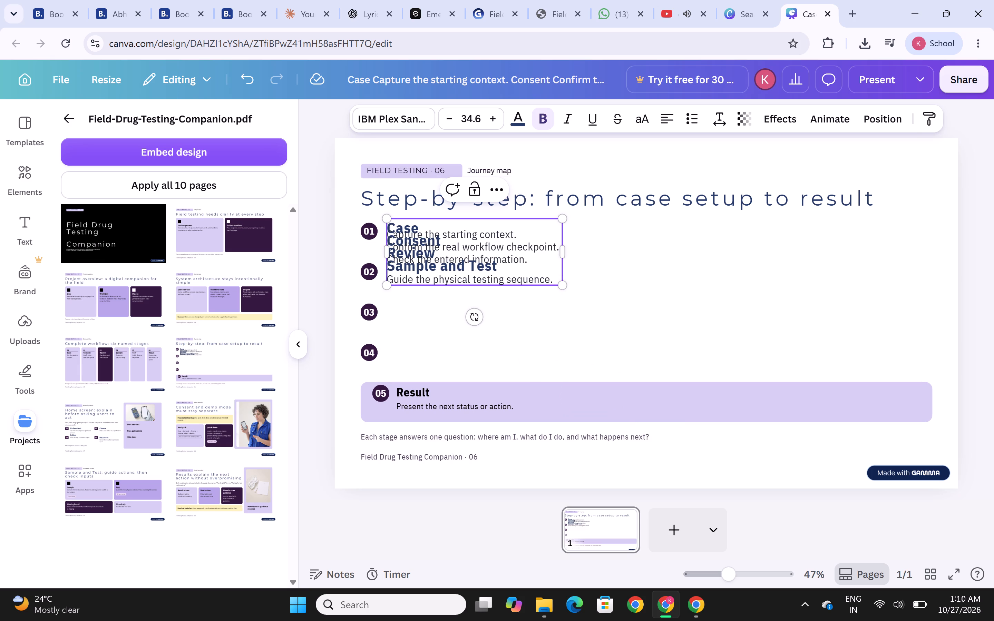
pyautogui.click(446, 249)
pyautogui.press('Return')
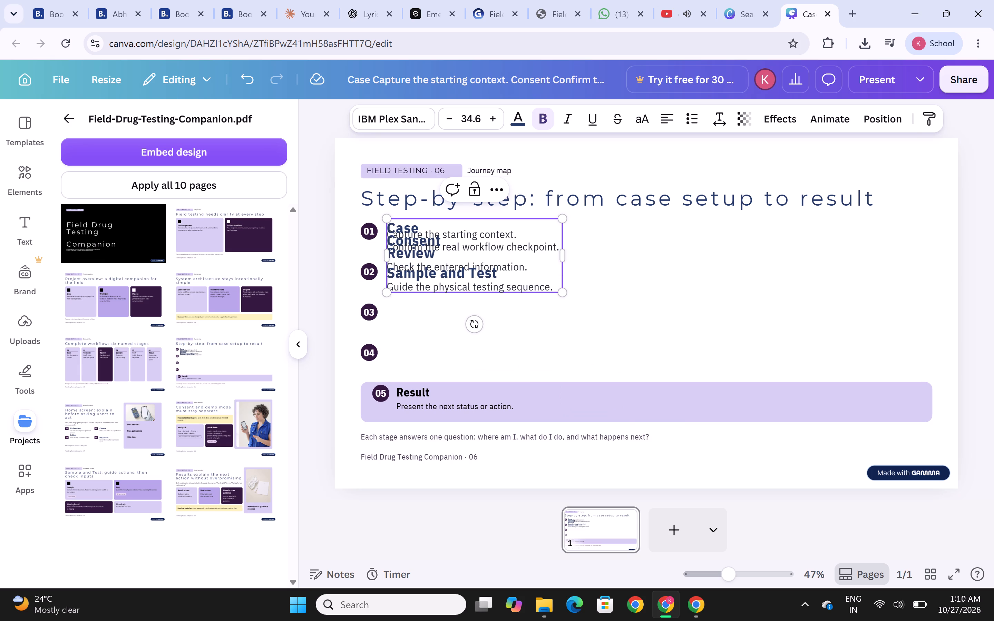
pyautogui.press('Return')
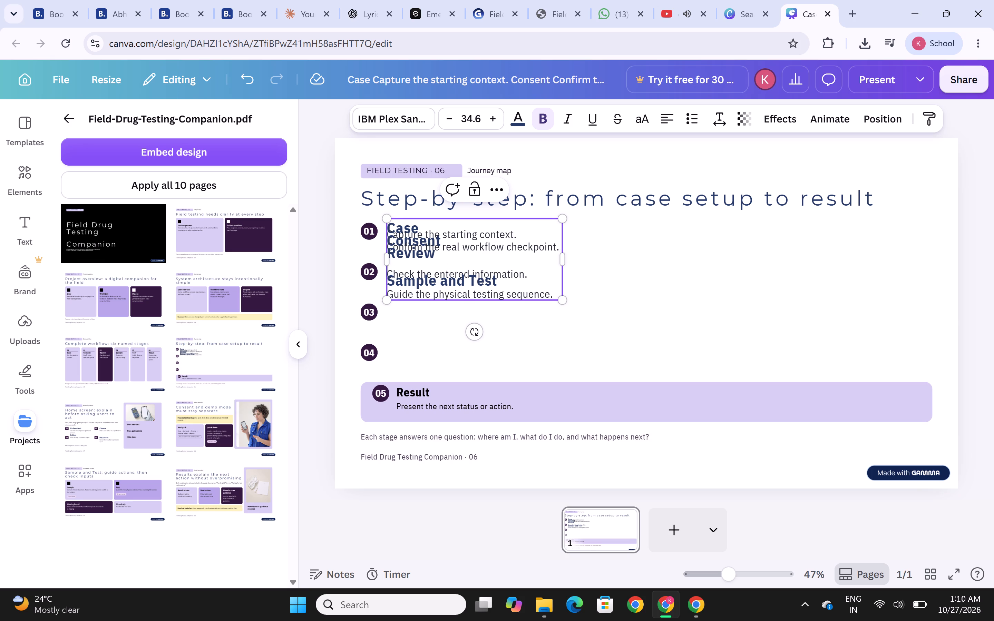
pyautogui.click(422, 224)
pyautogui.press('Return')
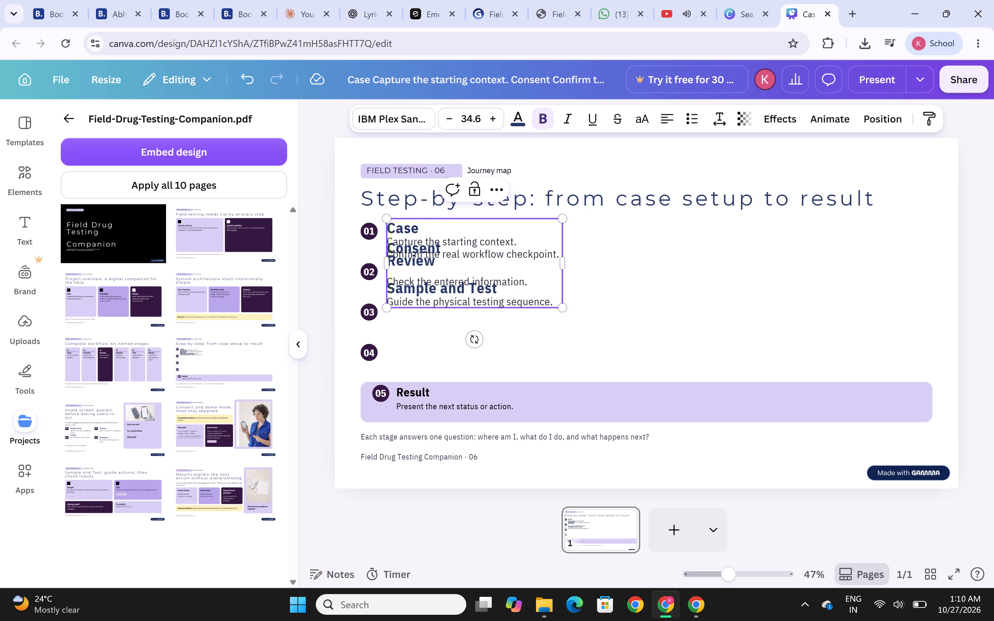
# Insert a line break after the Consent heading in the stages text box.
pyautogui.click(441, 252)
pyautogui.click(443, 247)
pyautogui.press('Return')
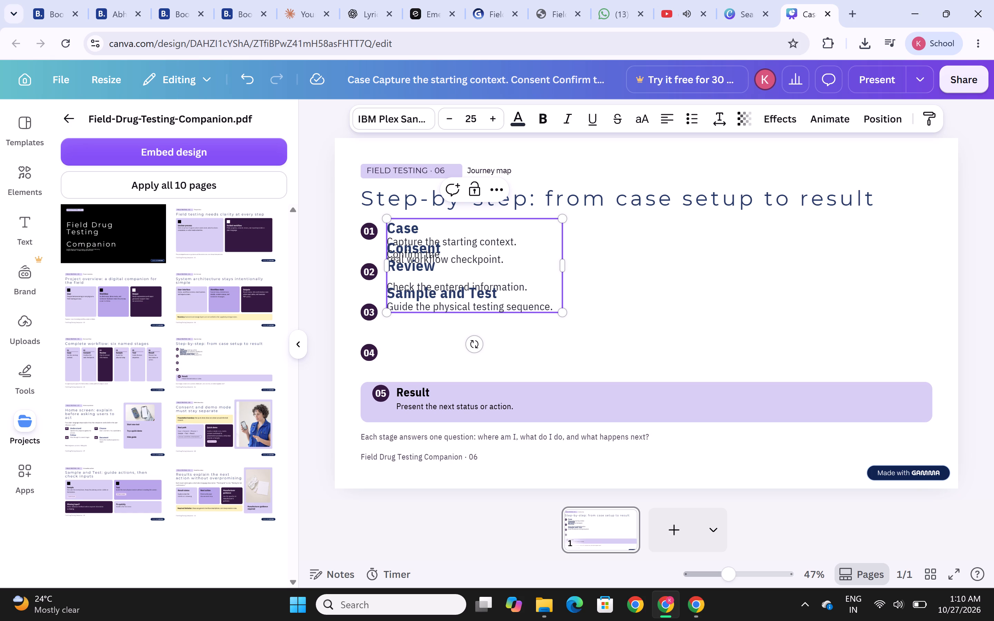
pyautogui.press('BackSpace')
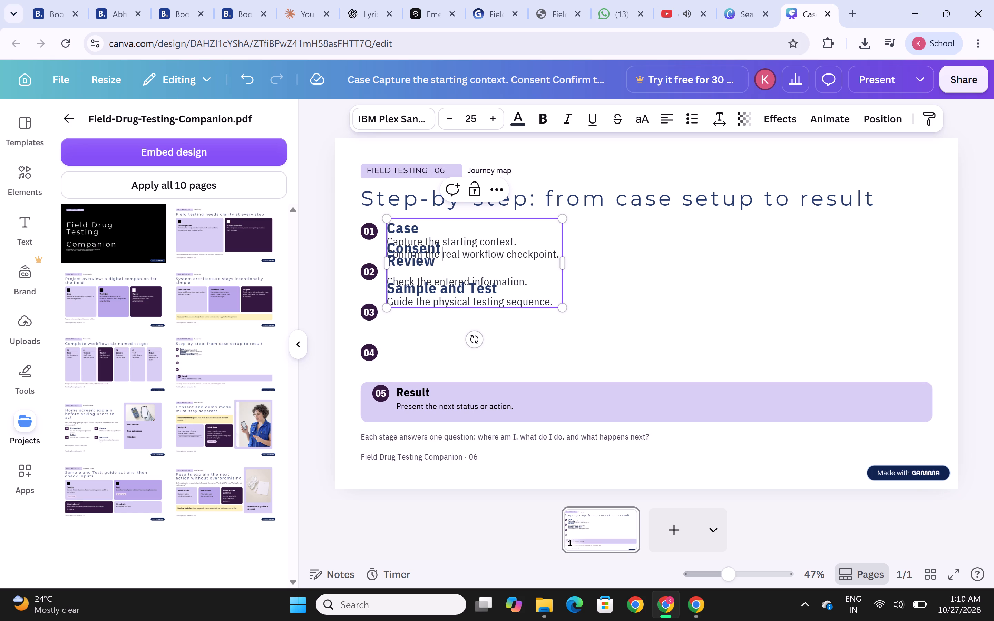
pyautogui.click(439, 244)
pyautogui.press('Return')
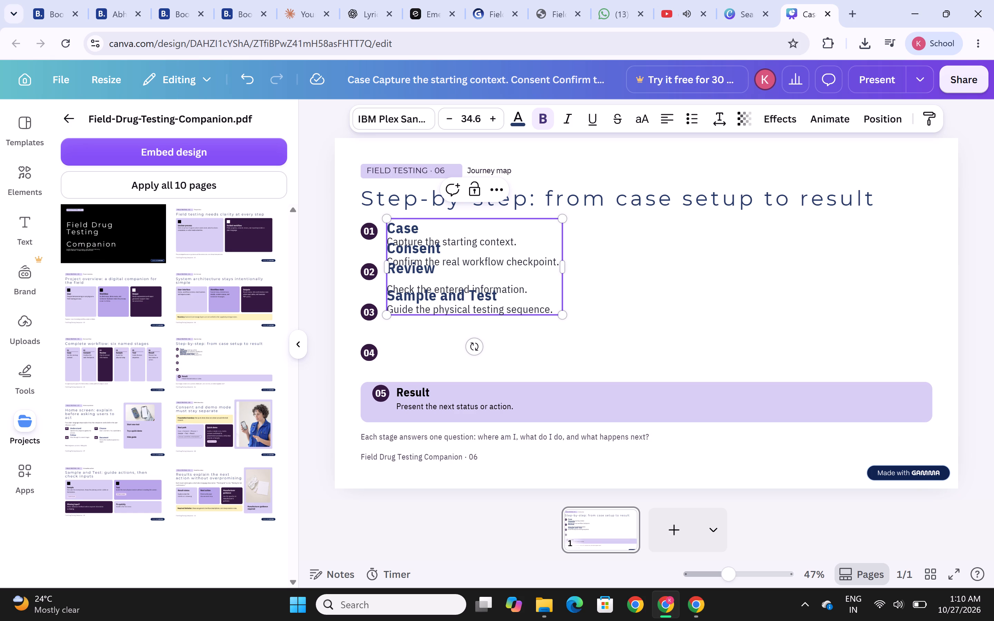
# Insert one line break after "Confirm the real workflow checkpoint." and four after "Capture the starting context.".
pyautogui.click(440, 271)
pyautogui.click(559, 259)
pyautogui.press('Return')
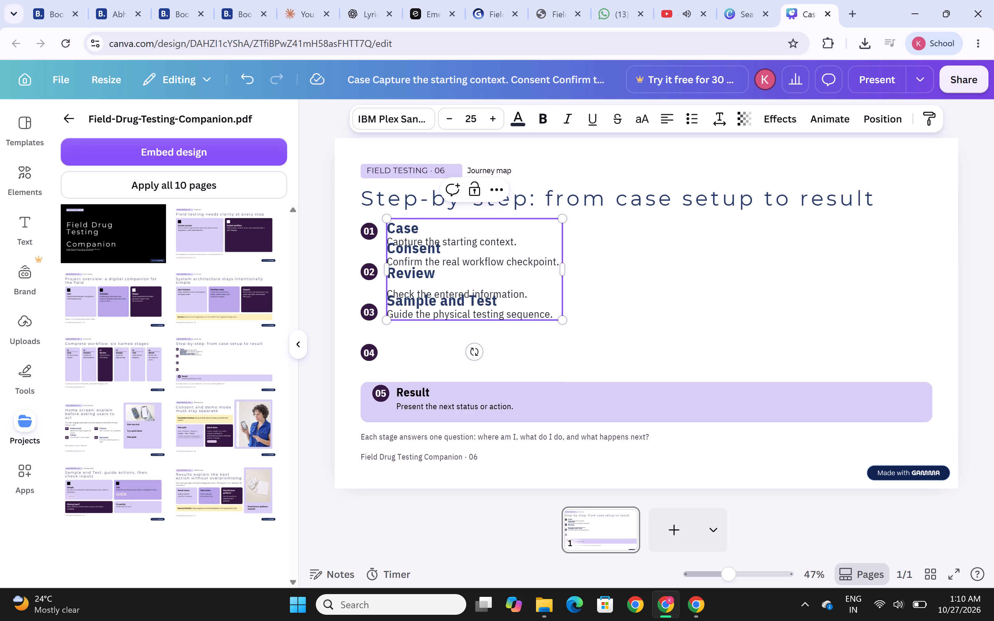
pyautogui.click(518, 240)
pyautogui.press('Return')
pyautogui.press('Return')
pyautogui.press('Return')
pyautogui.press('Return')
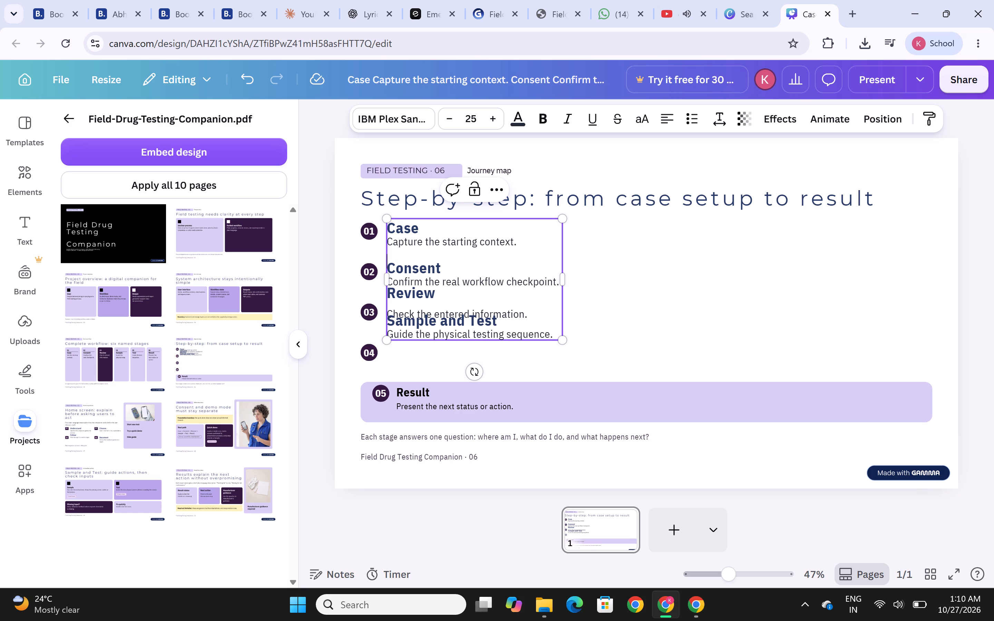
# Insert four more line breaks after "Confirm the real workflow checkpoint." to push the Review stage down beside number 03.
pyautogui.click(556, 282)
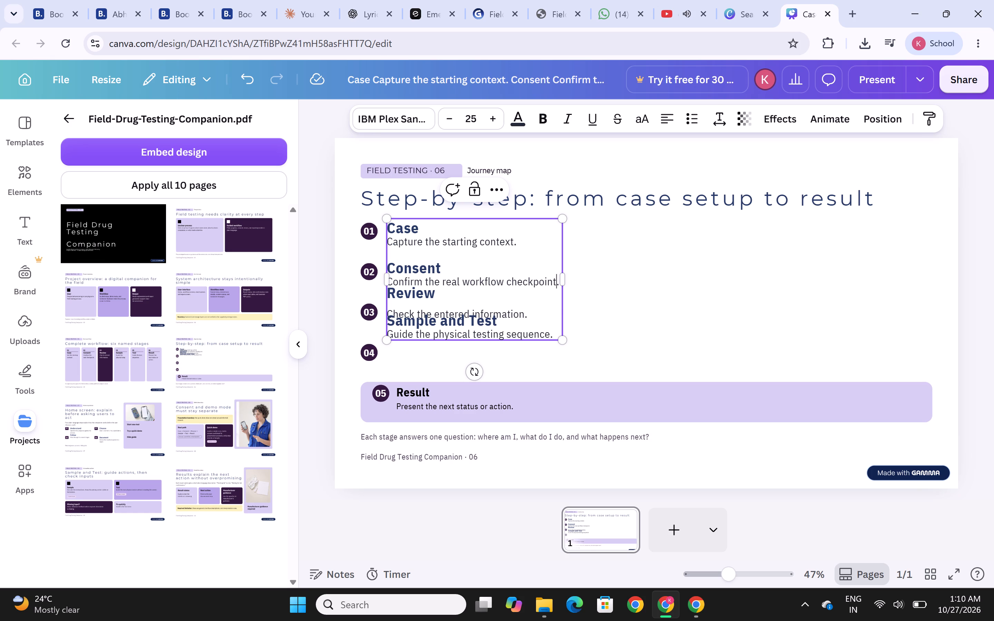
pyautogui.click(556, 282)
pyautogui.click(558, 283)
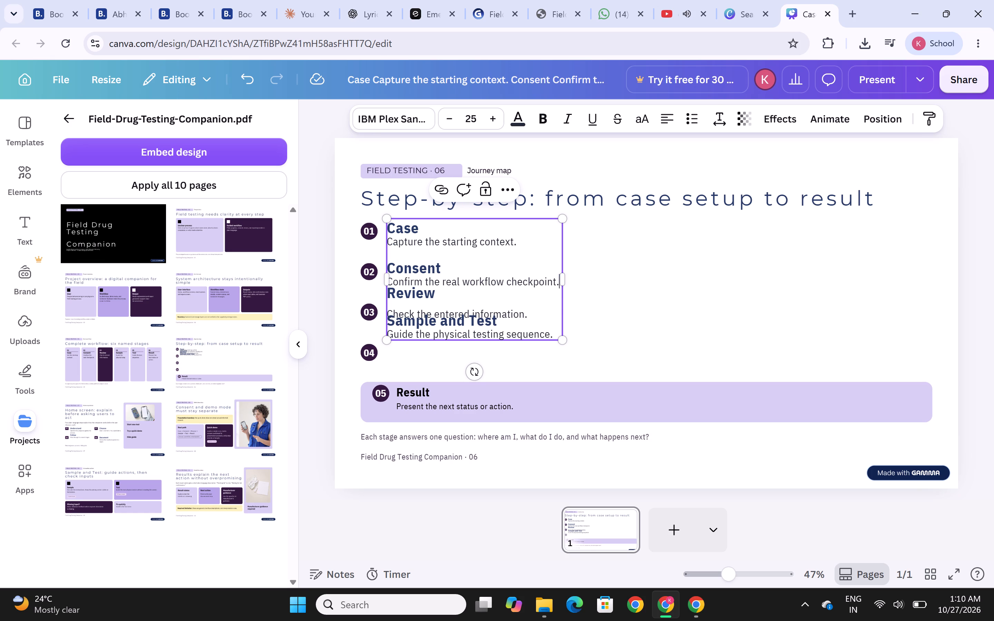
pyautogui.press('Return')
pyautogui.press('Return')
pyautogui.press('Return')
pyautogui.press('Return')
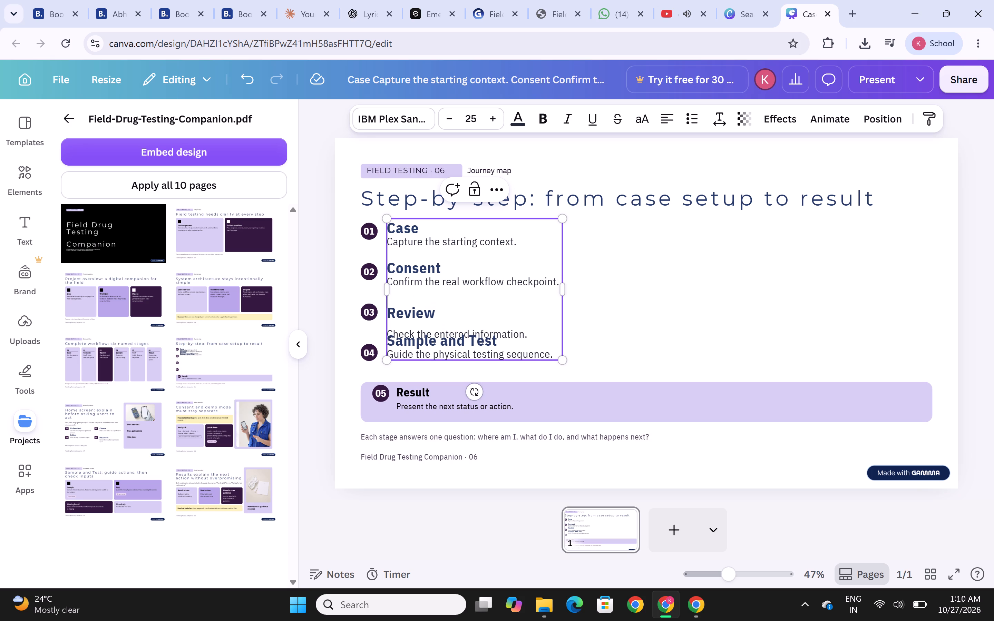
pyautogui.press('Return')
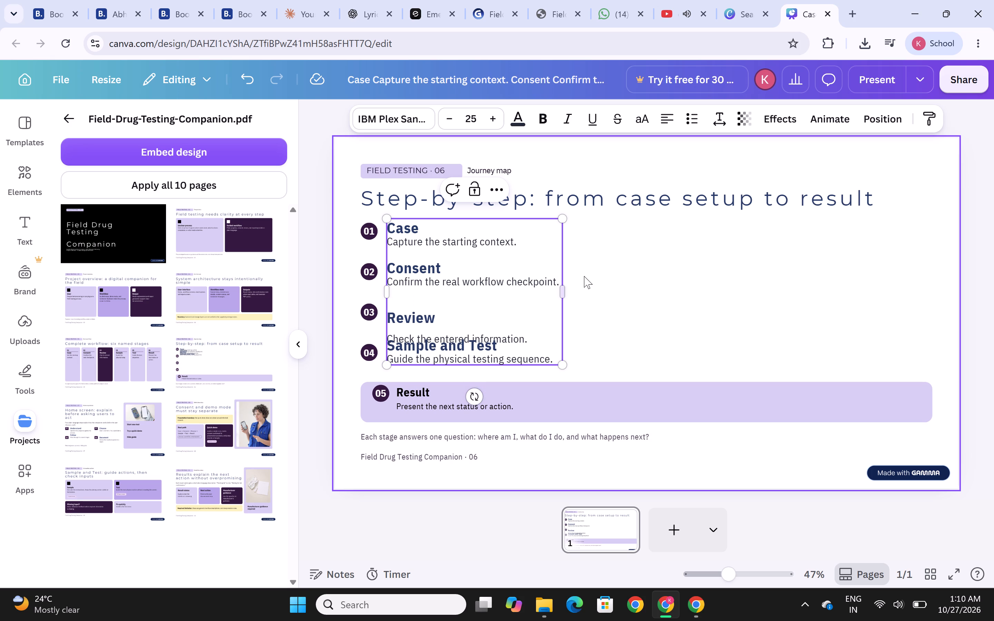
pyautogui.press('BackSpace')
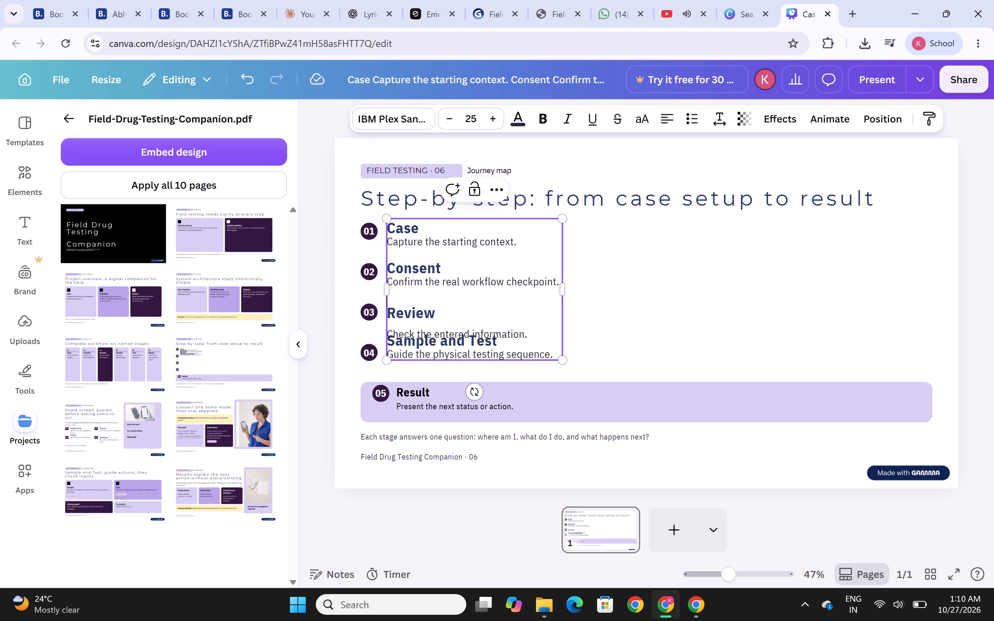
# Replace the line break before the Sample and Test heading and insert another line break after that heading.
pyautogui.click(390, 333)
pyautogui.click(390, 333)
pyautogui.press('BackSpace')
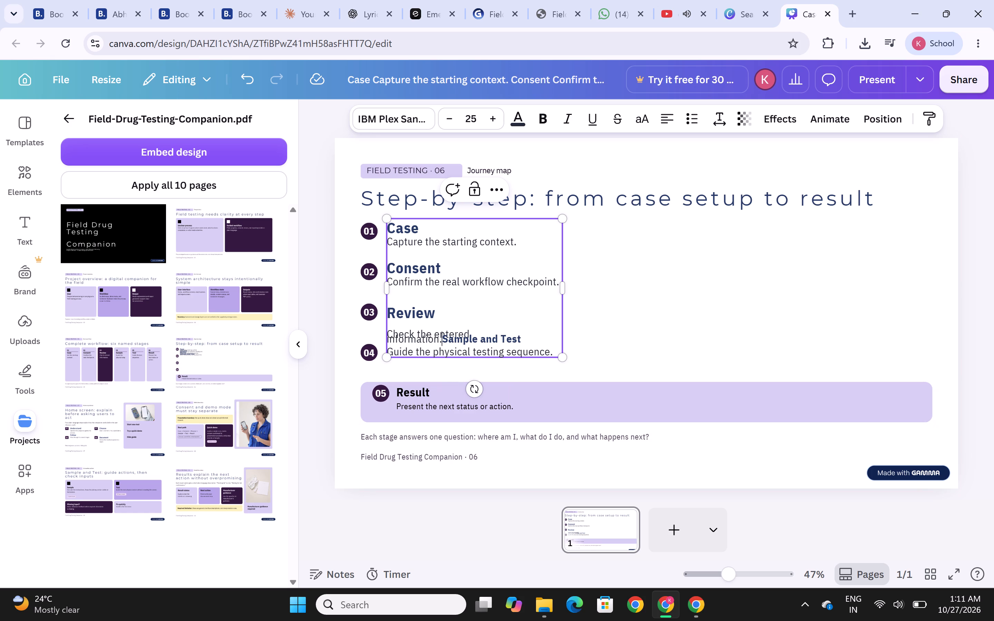
pyautogui.press('Return')
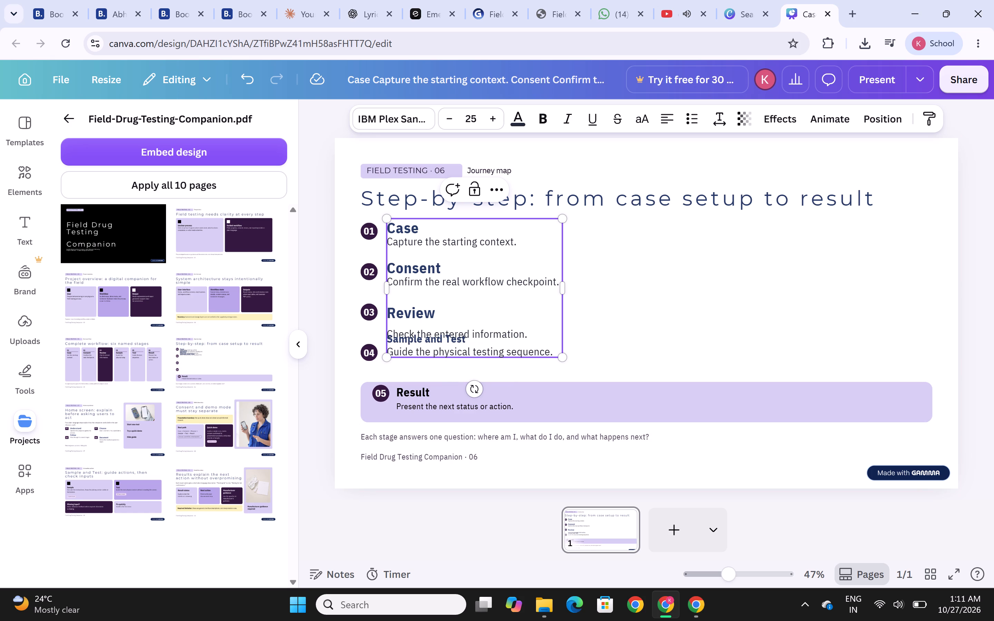
pyautogui.click(388, 333)
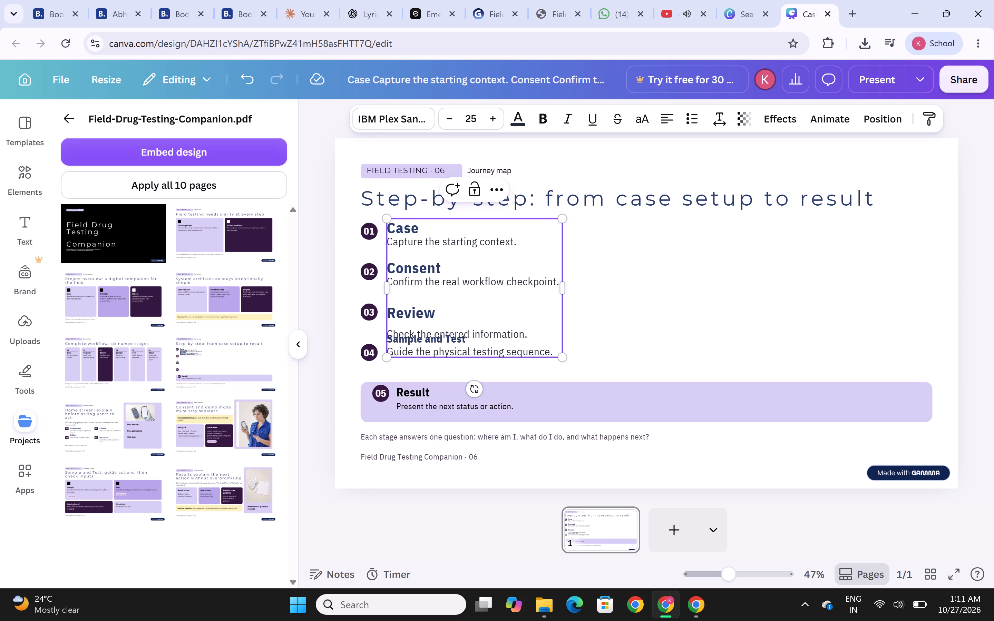
pyautogui.click(393, 332)
pyautogui.doubleClick(391, 332)
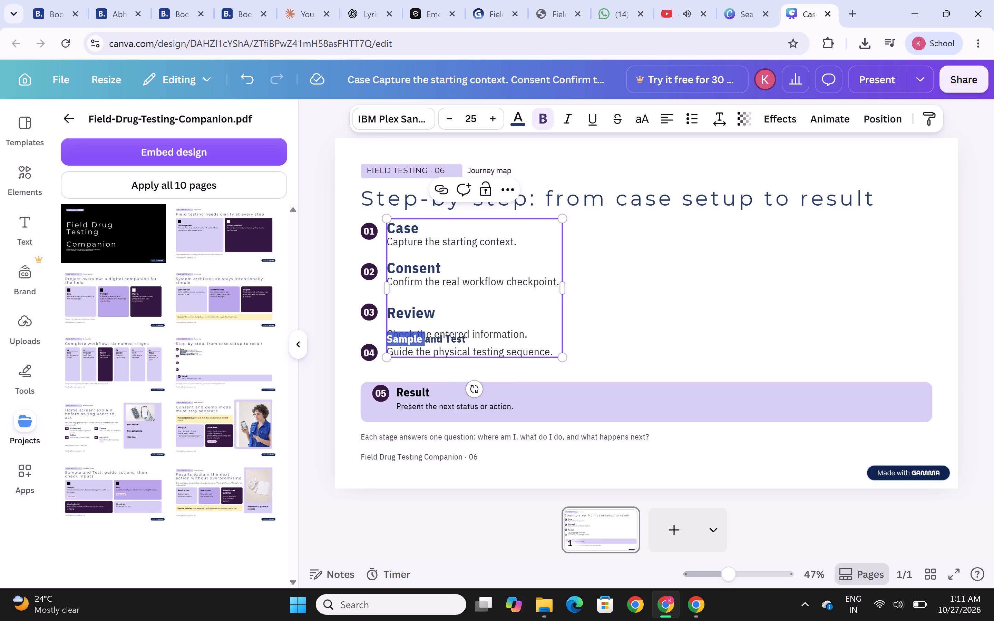
pyautogui.click(525, 336)
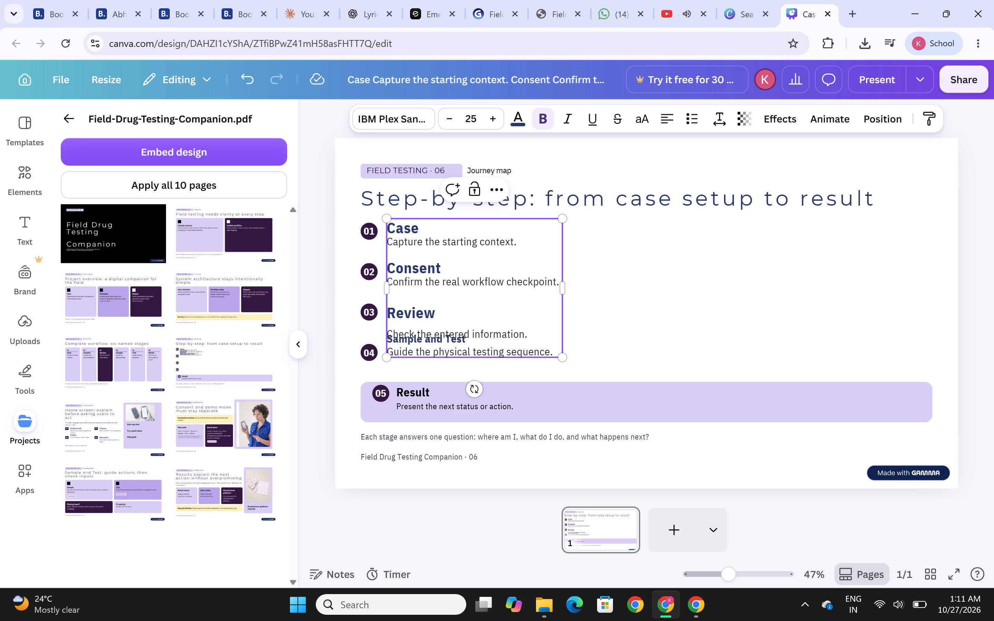
pyautogui.press('Return')
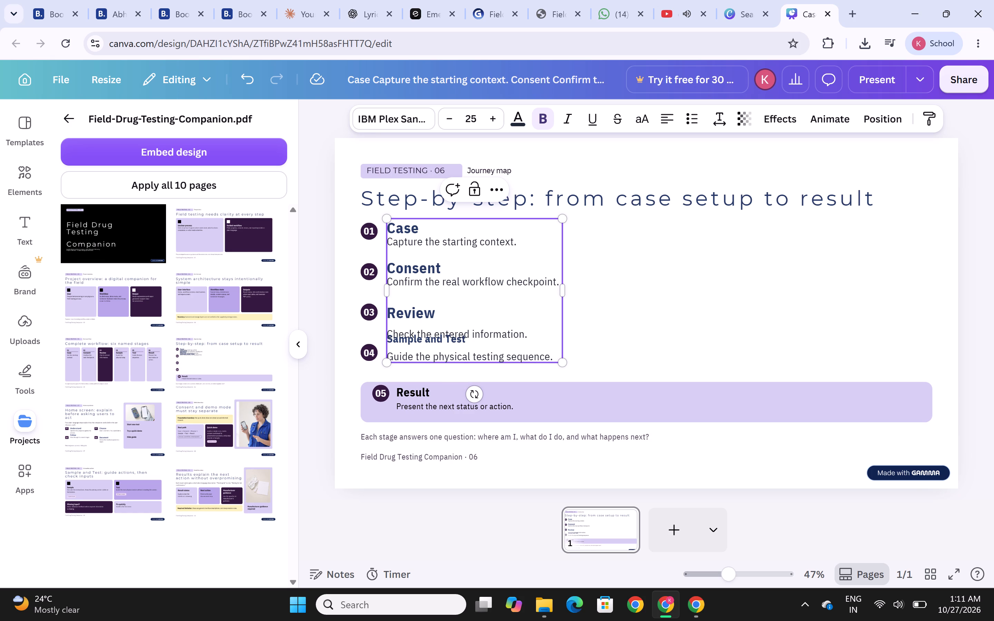
# Insert two line breaks after "Check the entered information." to separate it from the Sample and Test heading.
pyautogui.click(388, 342)
pyautogui.click(388, 339)
pyautogui.click(534, 333)
pyautogui.press('Return')
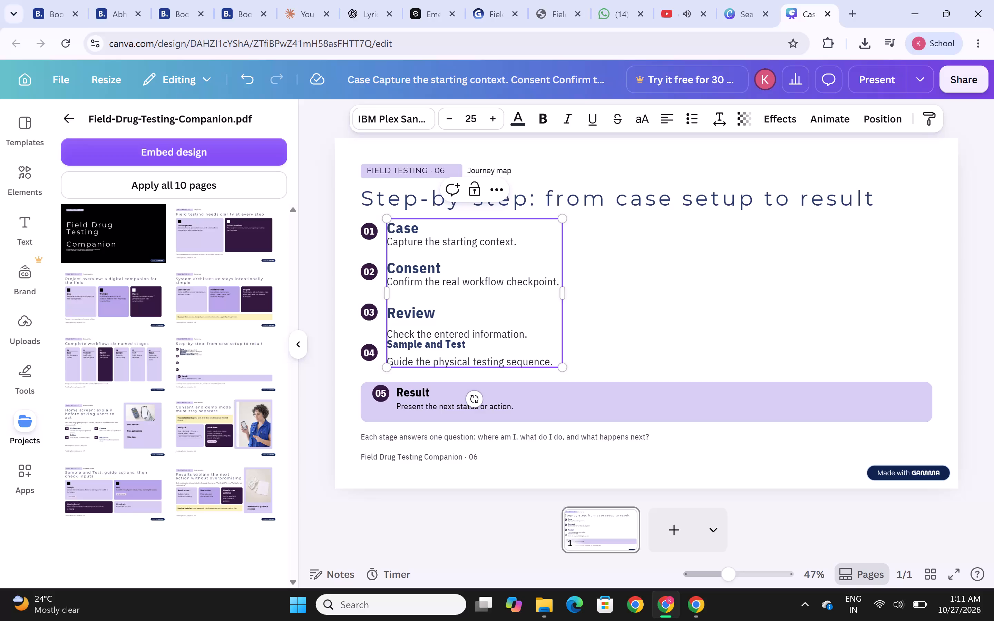
pyautogui.press('Return')
pyautogui.press('Return')
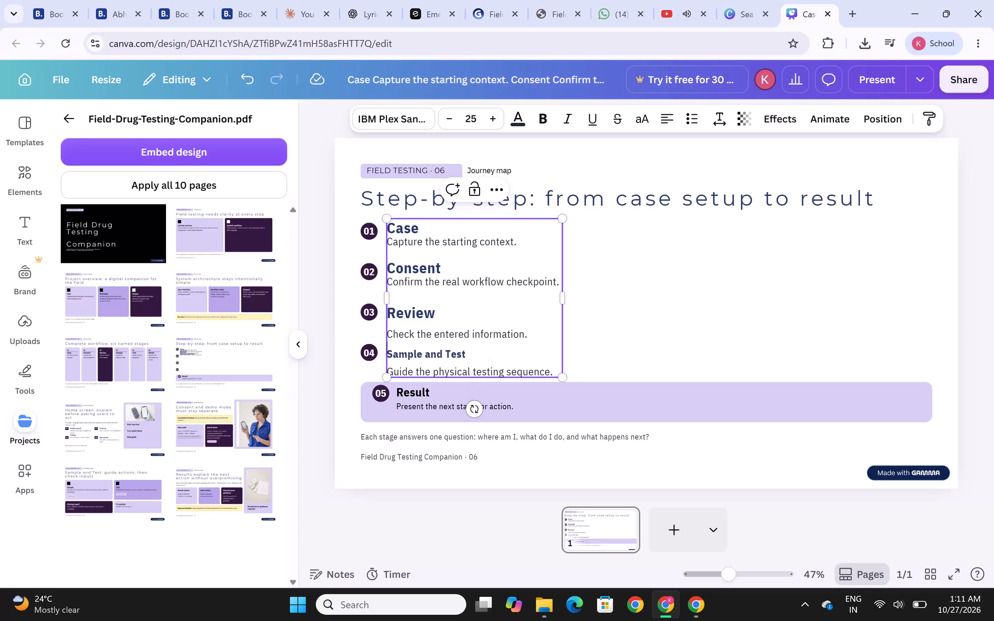
pyautogui.press('BackSpace')
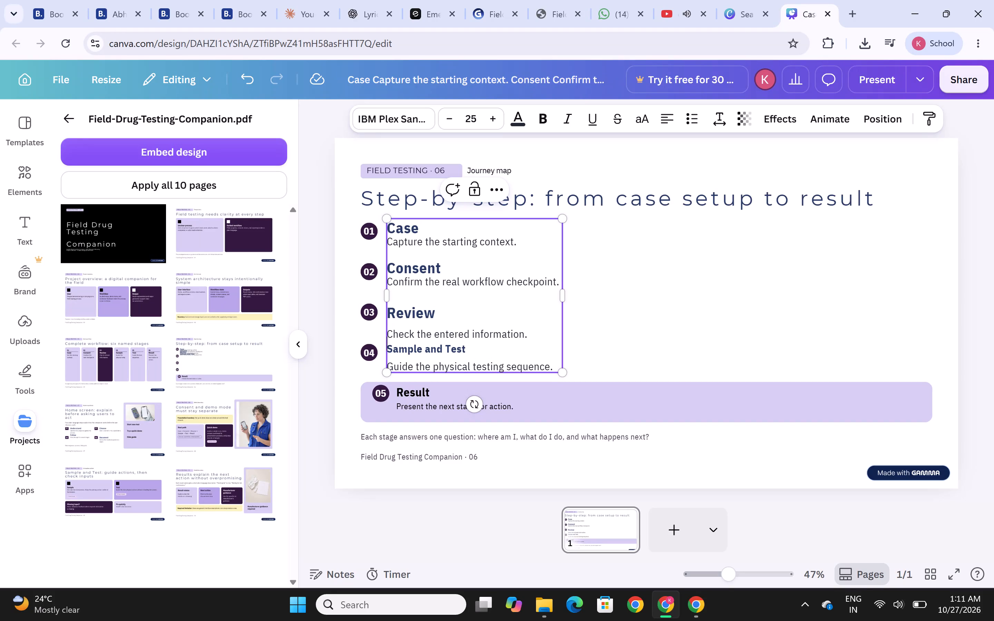
pyautogui.click(606, 329)
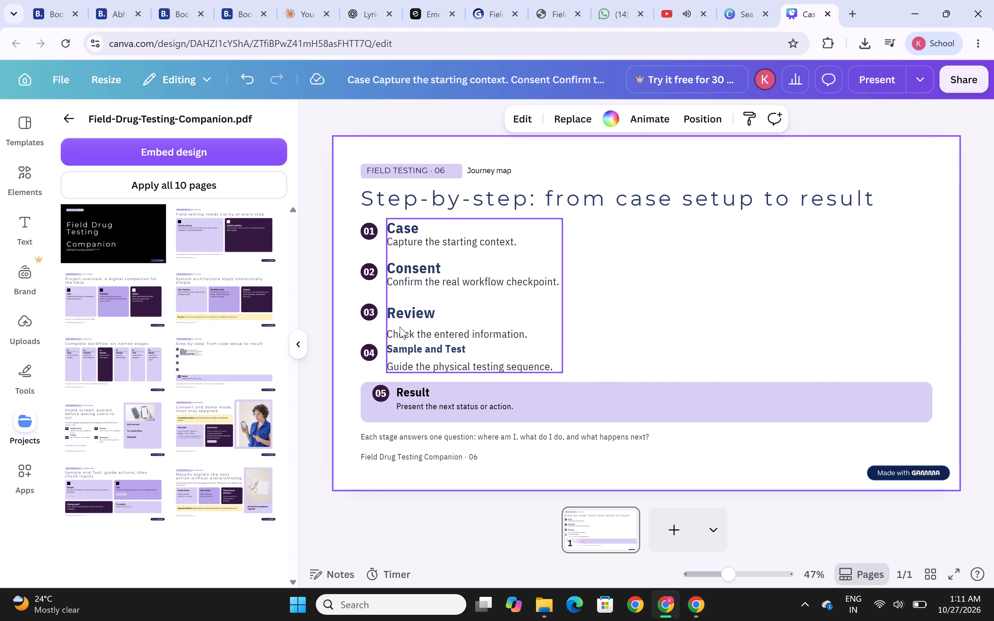
# Shift the four-stage text box slightly downward beside the numbered circles.
pyautogui.click(411, 293)
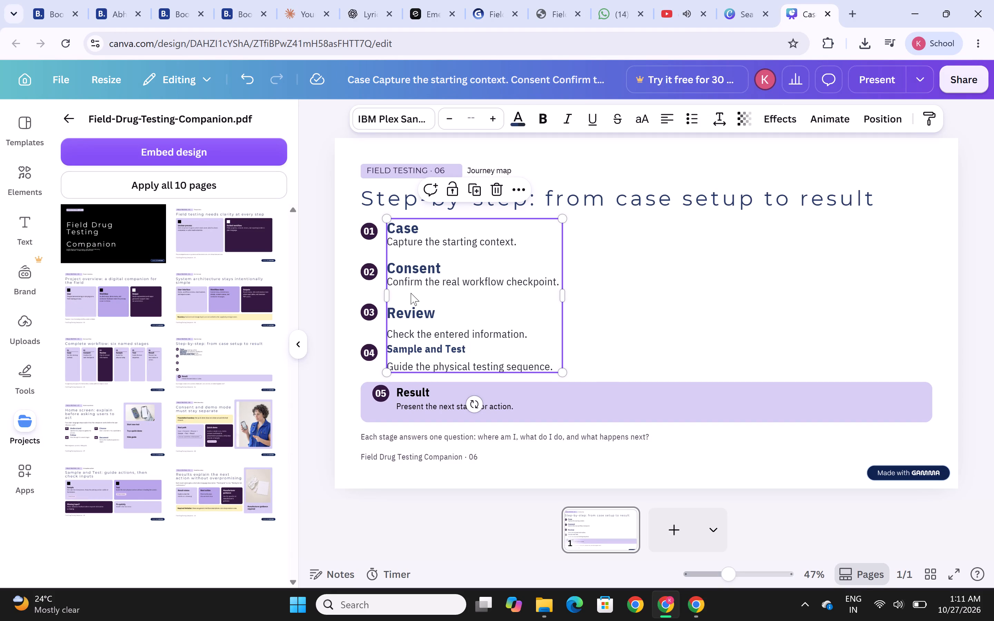
pyautogui.moveTo(389, 292); pyautogui.dragTo(390, 296)
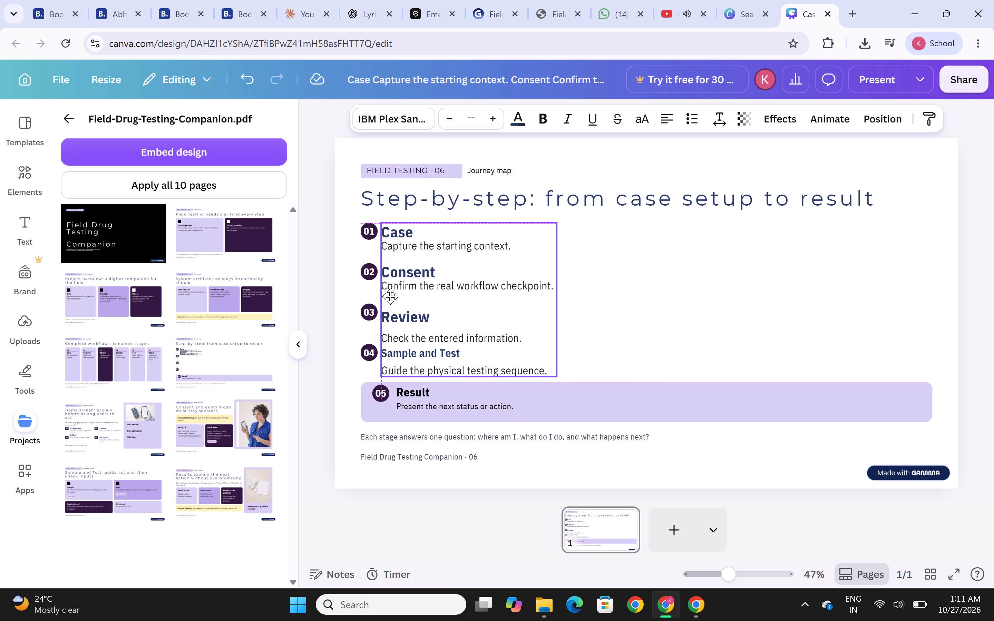
pyautogui.moveTo(390, 296); pyautogui.dragTo(391, 296)
pyautogui.click(389, 223)
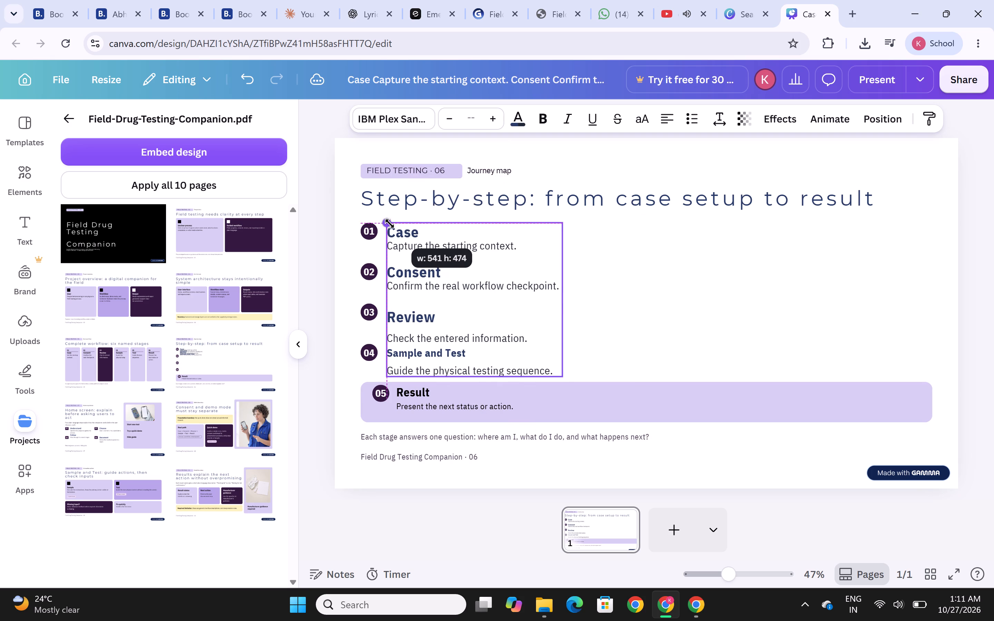
pyautogui.click(621, 246)
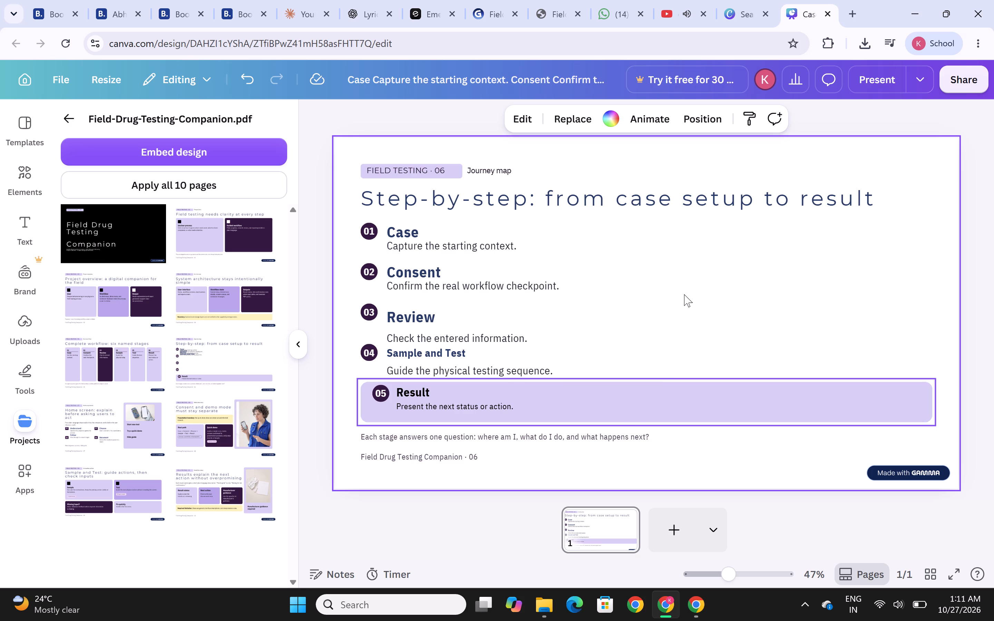
# Enlarge the 05 number beside the Result heading to font size 26.3.
pyautogui.click(383, 394)
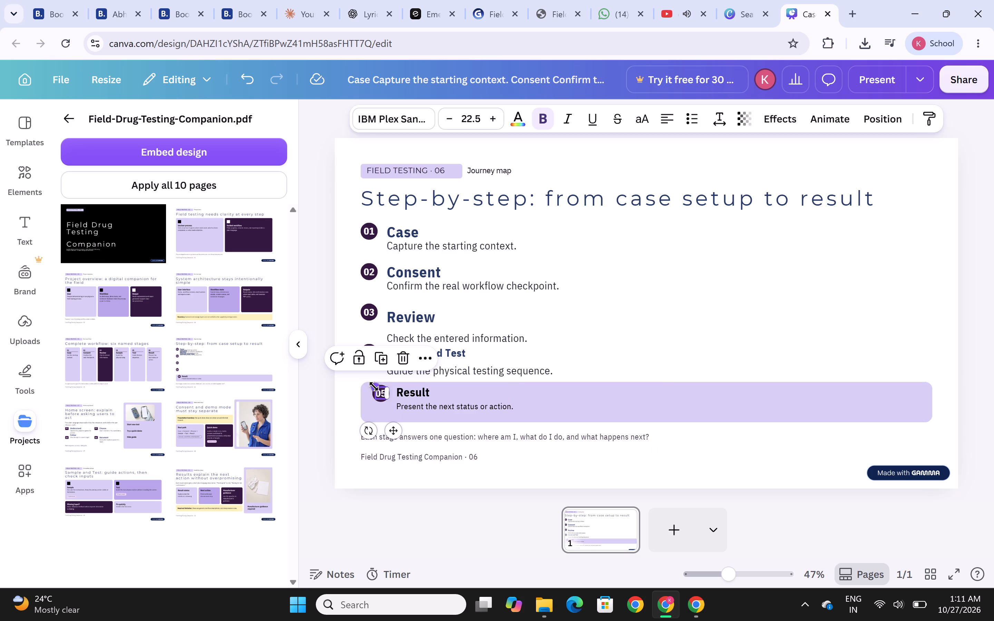
pyautogui.click(376, 389)
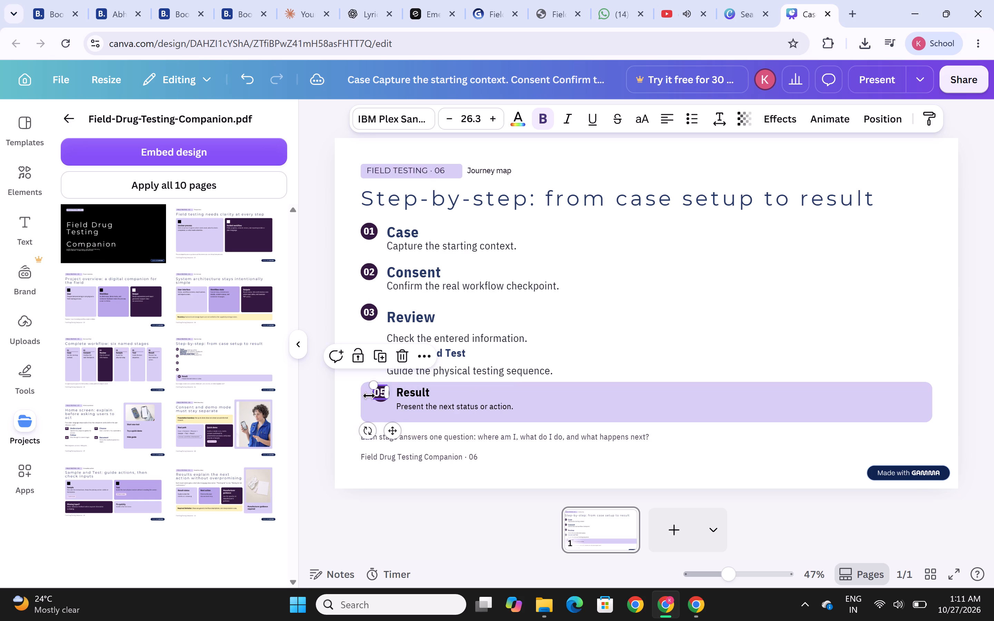
# Extend the lavender Result bar slightly to the left.
pyautogui.click(366, 395)
pyautogui.click(360, 395)
pyautogui.moveTo(360, 395); pyautogui.dragTo(358, 395)
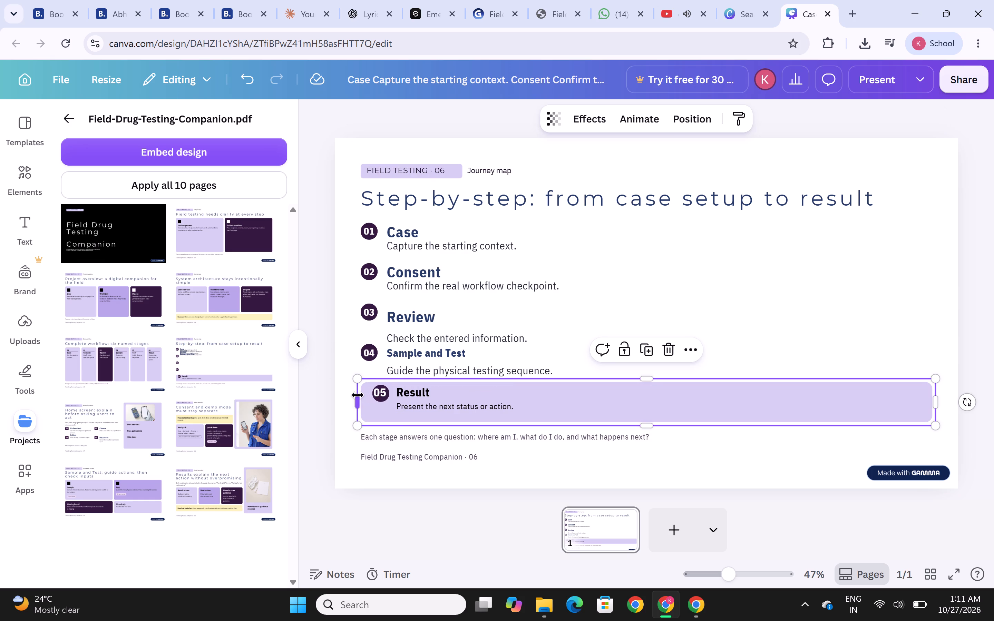
pyautogui.moveTo(358, 395); pyautogui.dragTo(349, 398)
# Move the 05 number left onto its dark circle, in line with the numbers above it.
pyautogui.click(376, 390)
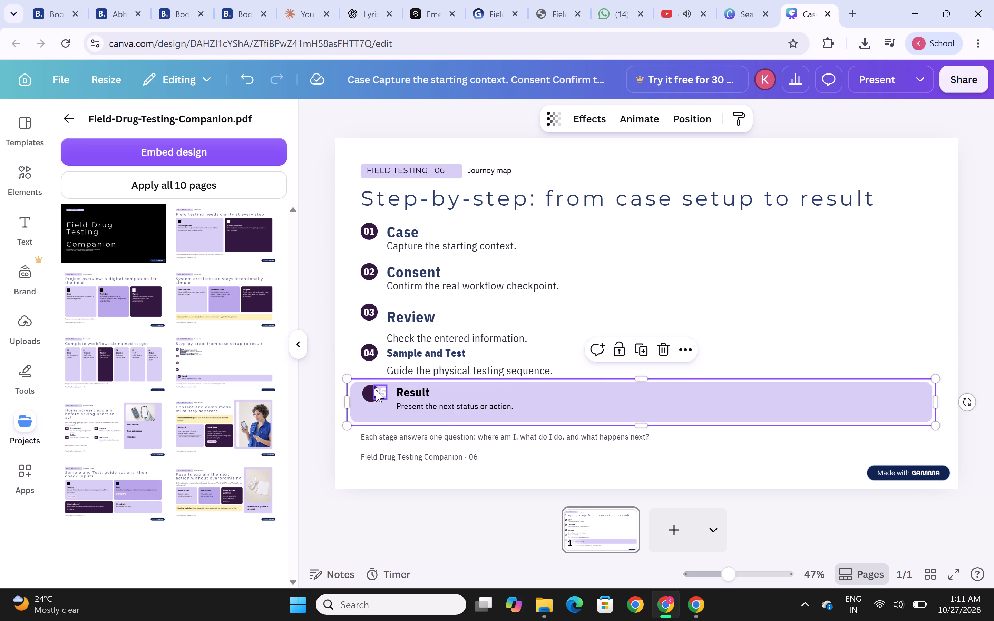
pyautogui.moveTo(376, 390); pyautogui.dragTo(368, 392)
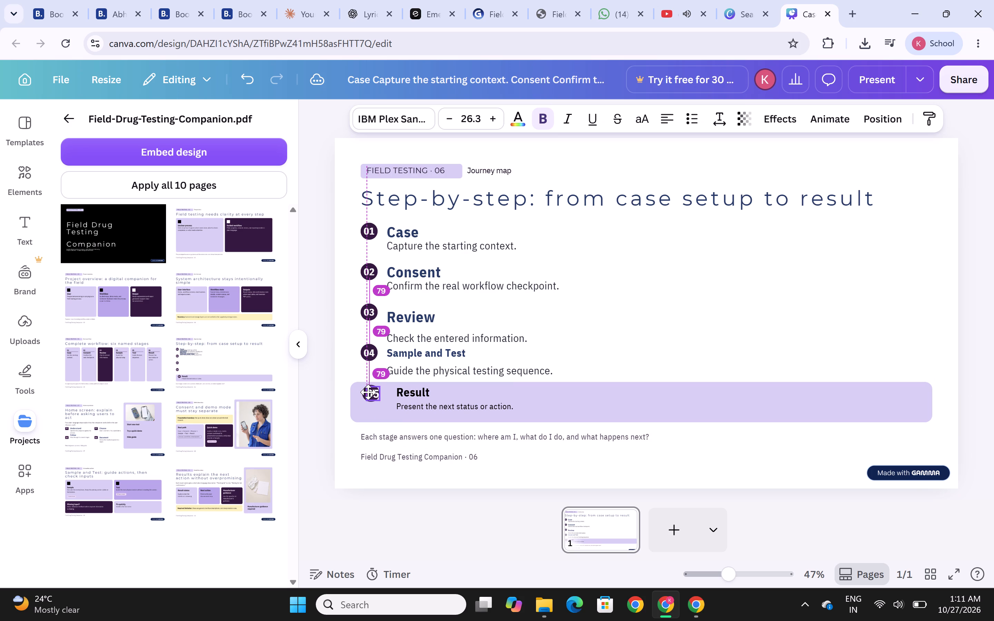
pyautogui.moveTo(368, 392); pyautogui.dragTo(366, 392)
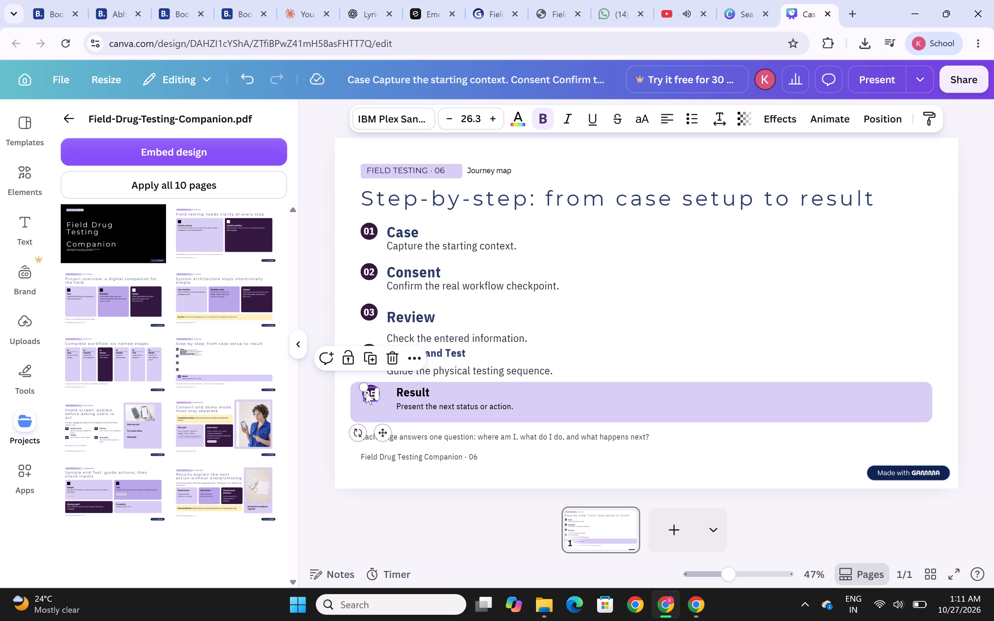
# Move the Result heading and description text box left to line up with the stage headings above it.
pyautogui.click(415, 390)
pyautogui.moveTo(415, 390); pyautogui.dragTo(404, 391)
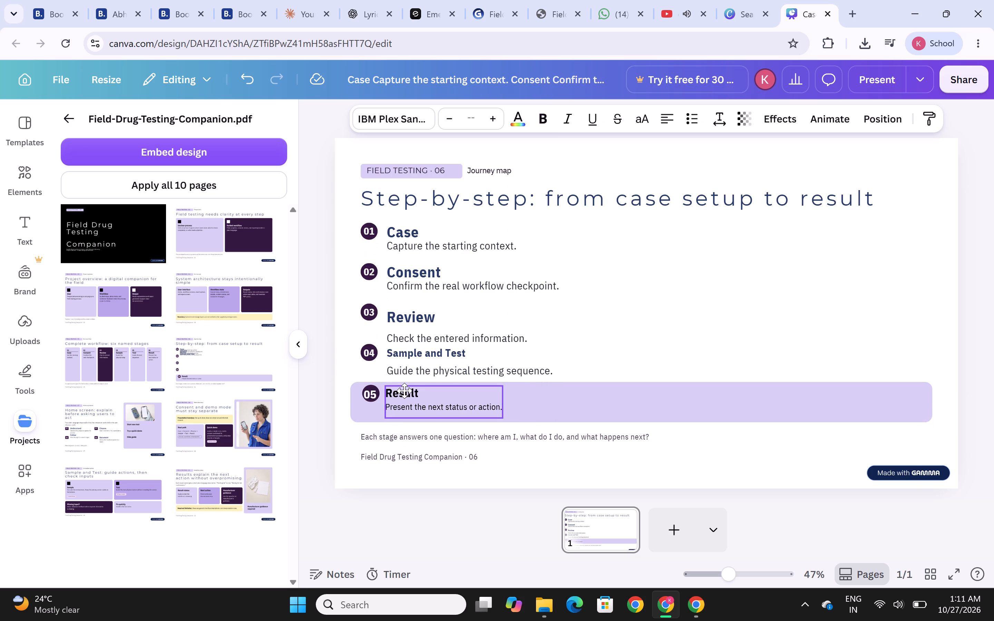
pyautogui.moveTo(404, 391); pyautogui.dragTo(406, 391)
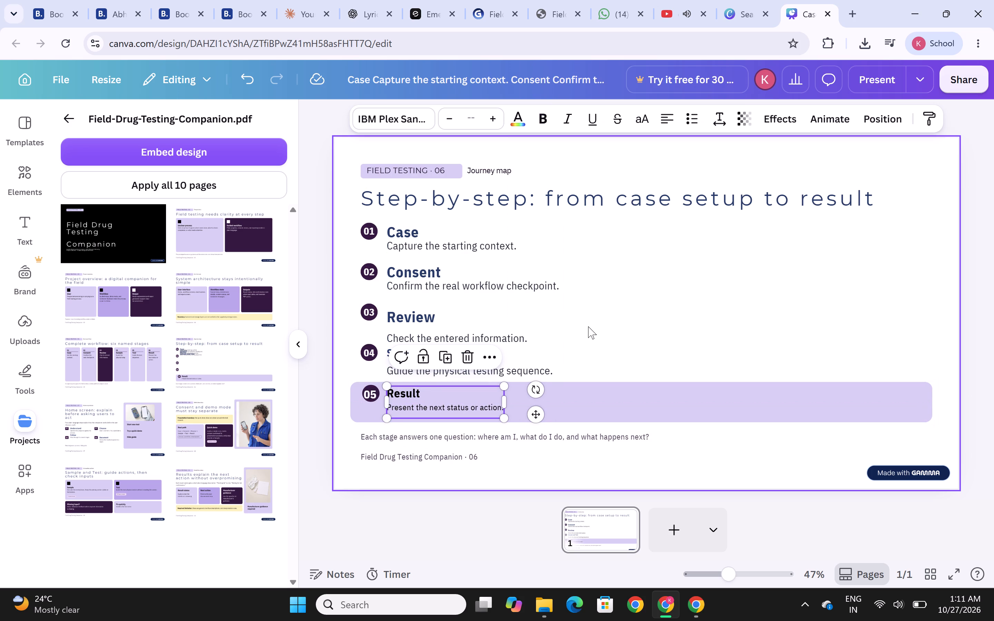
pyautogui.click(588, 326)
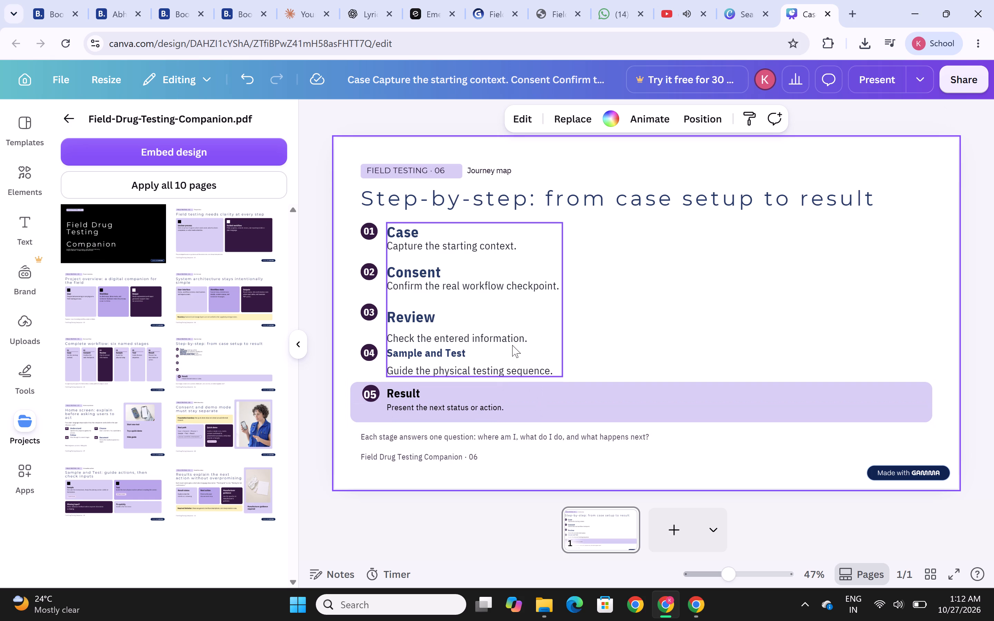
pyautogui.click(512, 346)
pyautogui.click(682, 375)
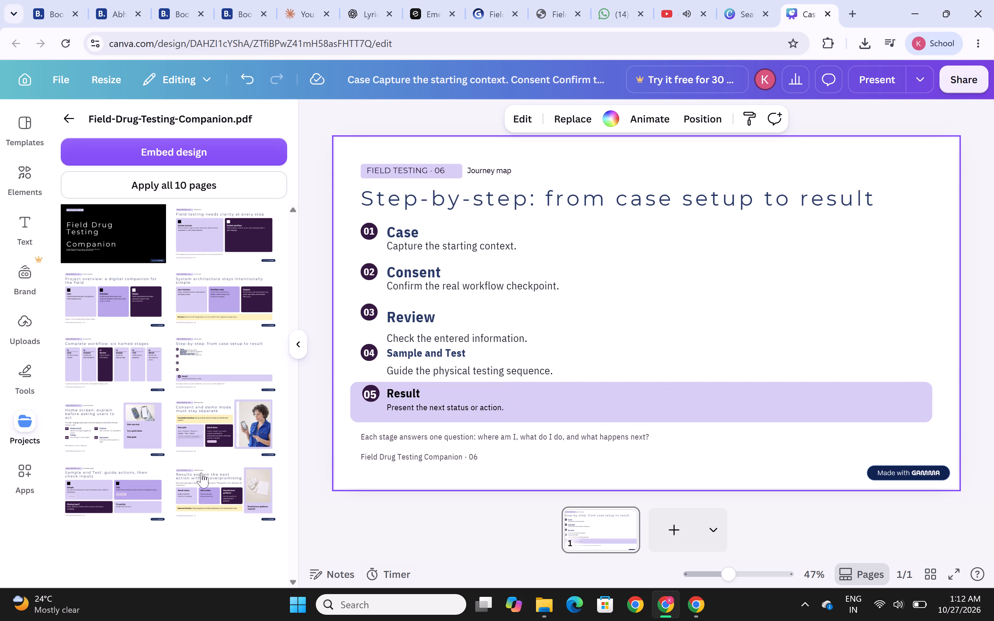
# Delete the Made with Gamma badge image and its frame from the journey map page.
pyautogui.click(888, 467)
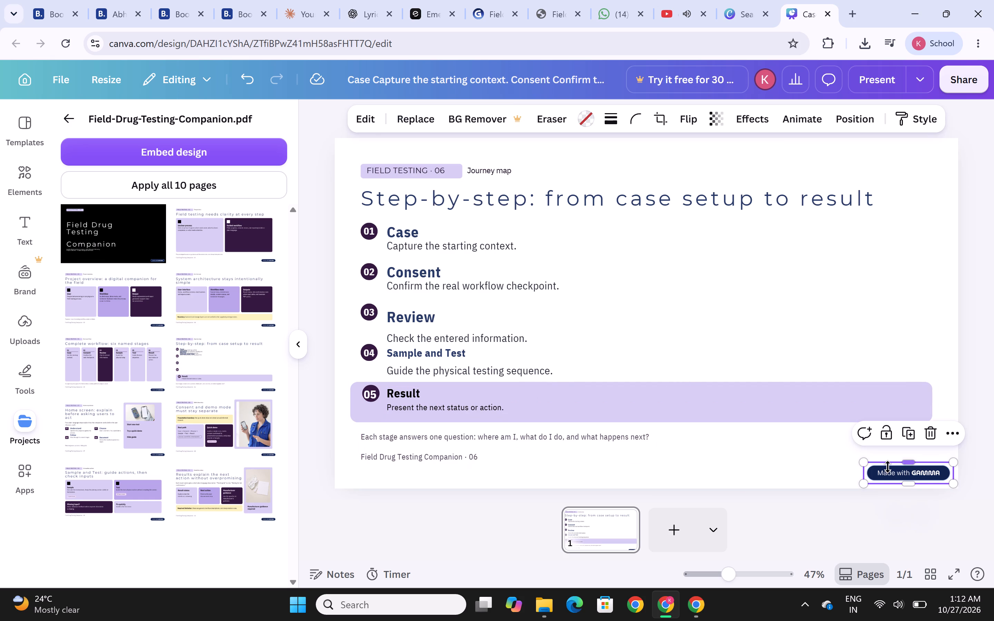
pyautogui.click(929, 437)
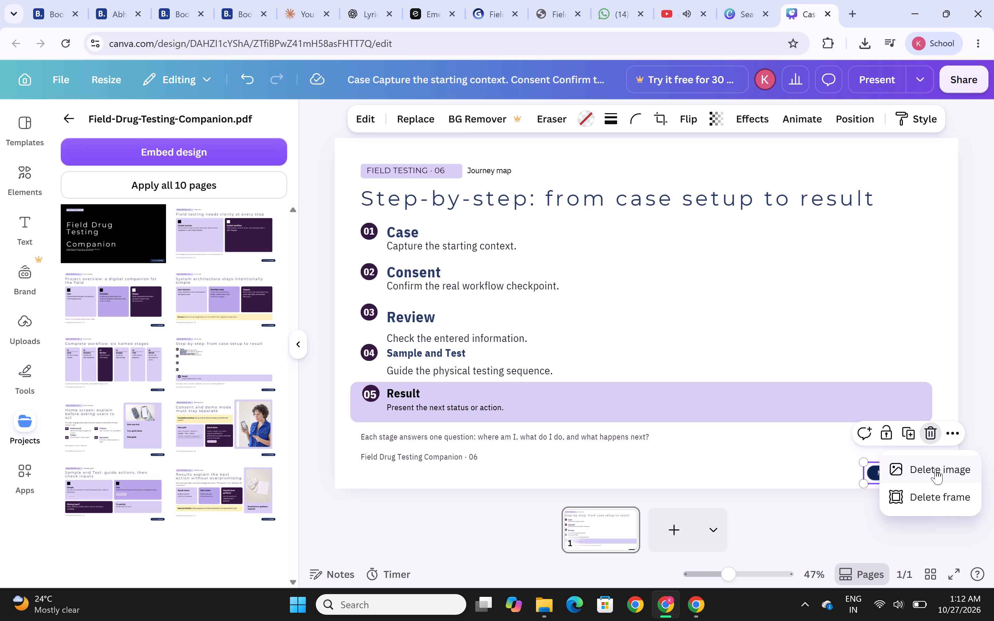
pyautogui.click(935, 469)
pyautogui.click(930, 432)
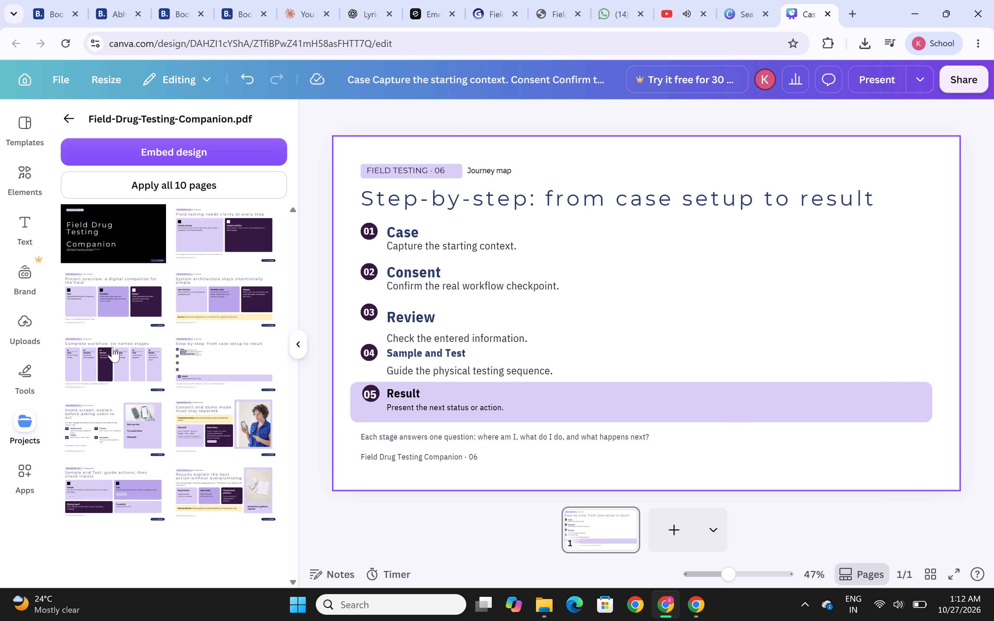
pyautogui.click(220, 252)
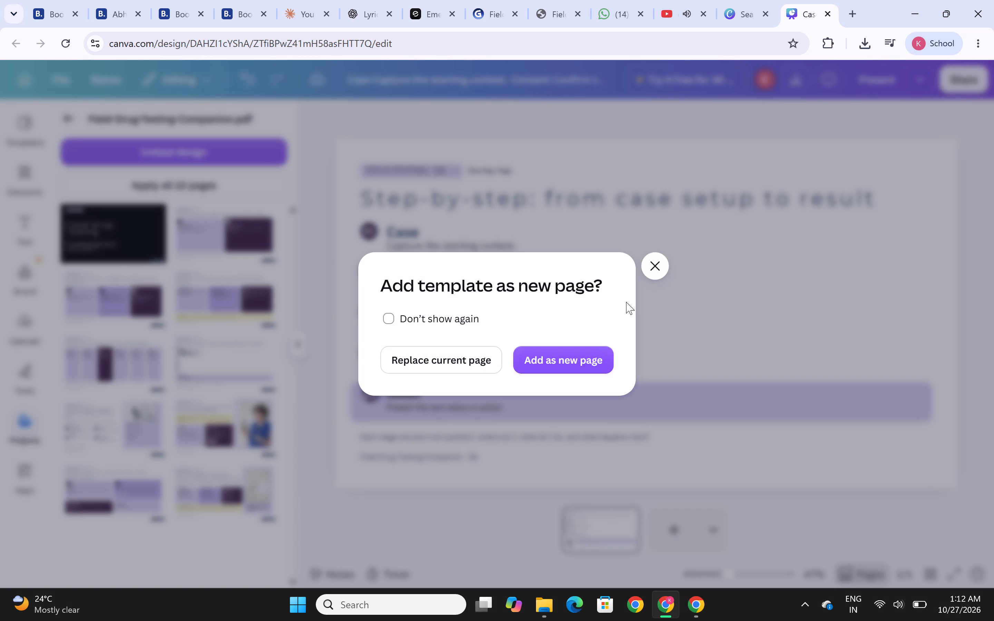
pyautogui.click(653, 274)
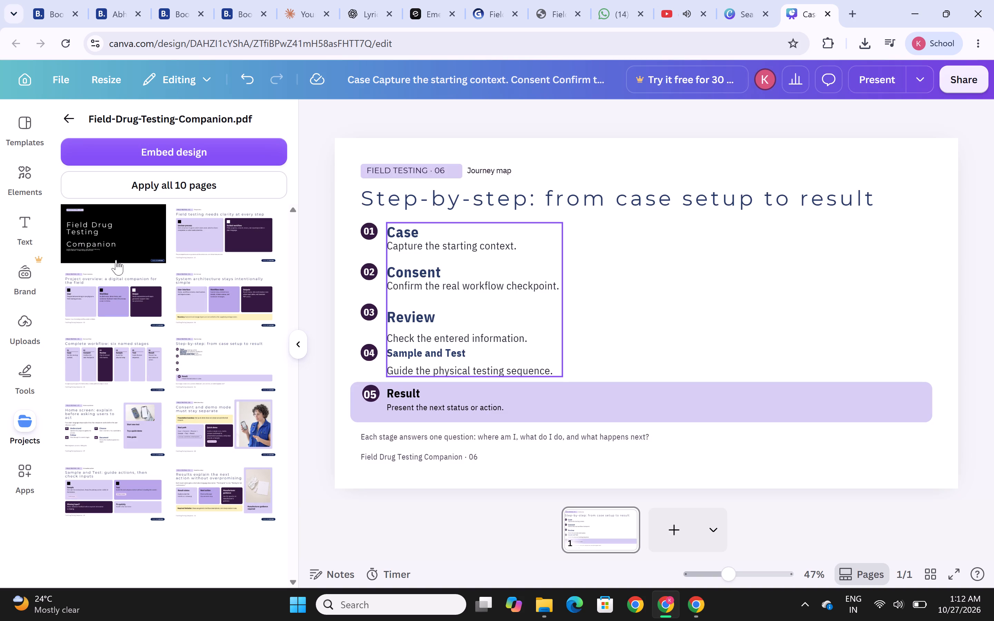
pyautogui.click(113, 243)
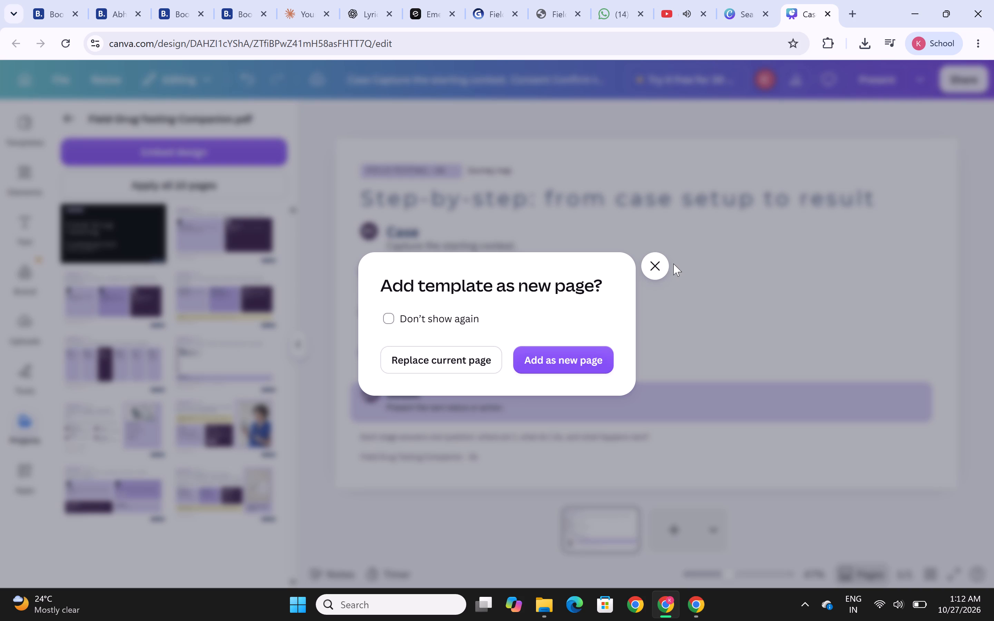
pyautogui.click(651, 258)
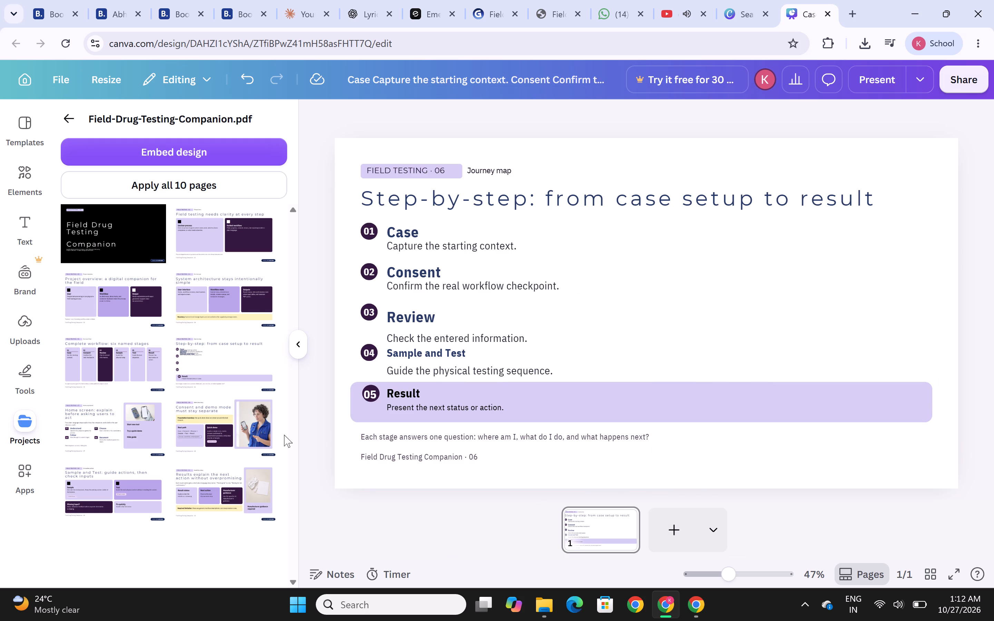
# Apply all 10 pages of Field-Drug-Testing-Companion.pdf to the design, replacing the current page.
pyautogui.click(212, 179)
pyautogui.click(564, 346)
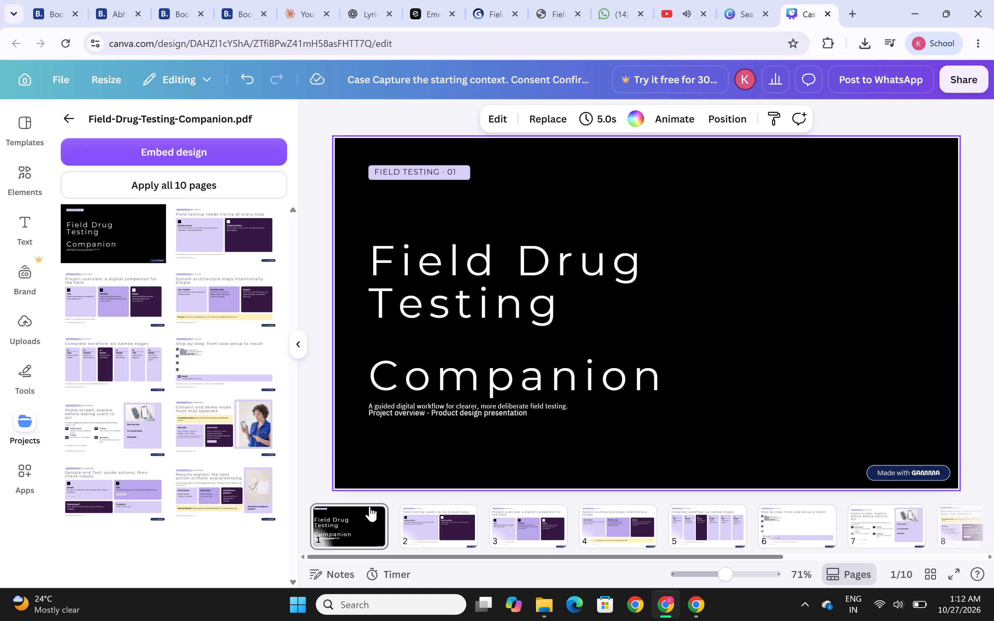
# Delete the Made with Gamma badge image and its frame from the title slide on page 1.
pyautogui.click(353, 520)
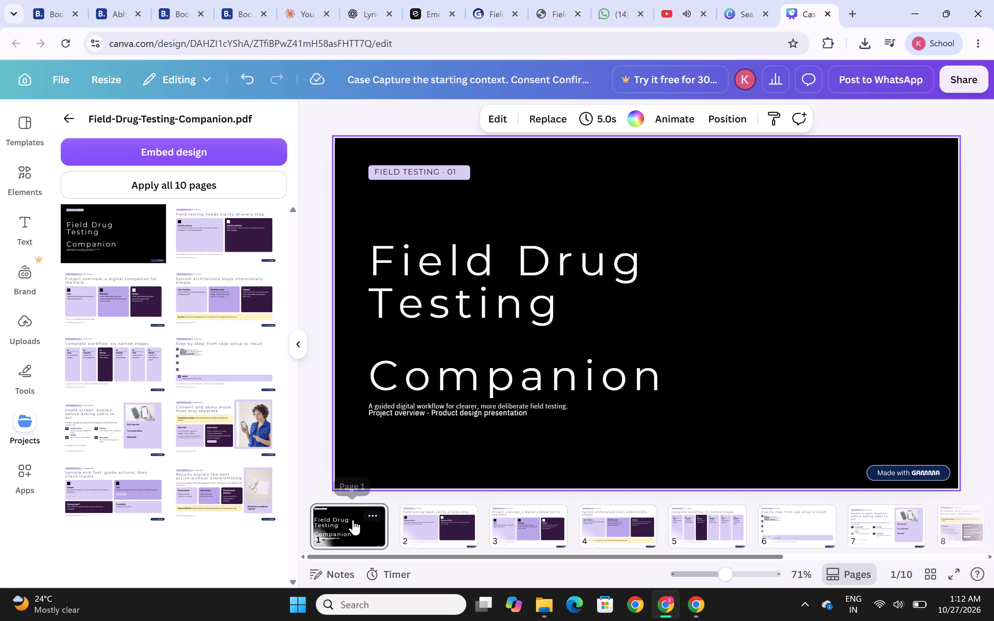
pyautogui.click(922, 465)
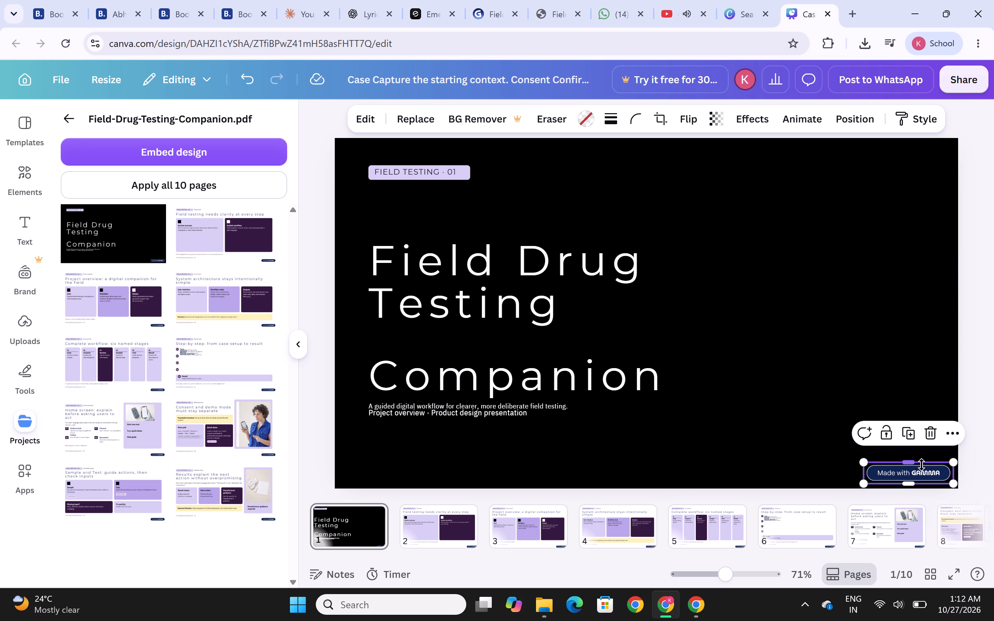
pyautogui.click(932, 443)
pyautogui.click(932, 466)
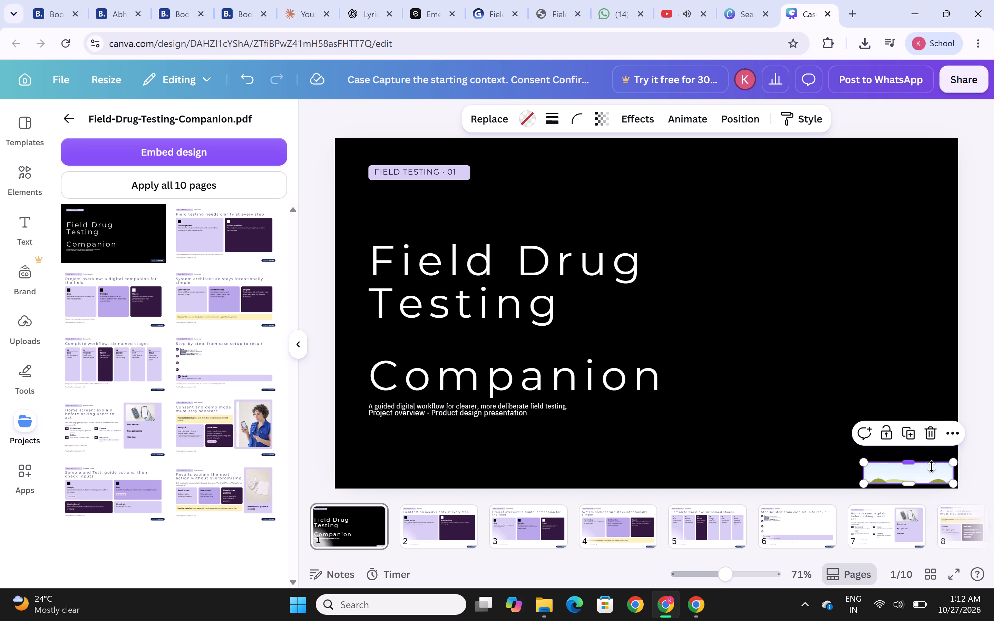
pyautogui.click(932, 443)
# Delete the Made with Gamma badge image and its frame from page 2, the problem slide.
pyautogui.click(466, 511)
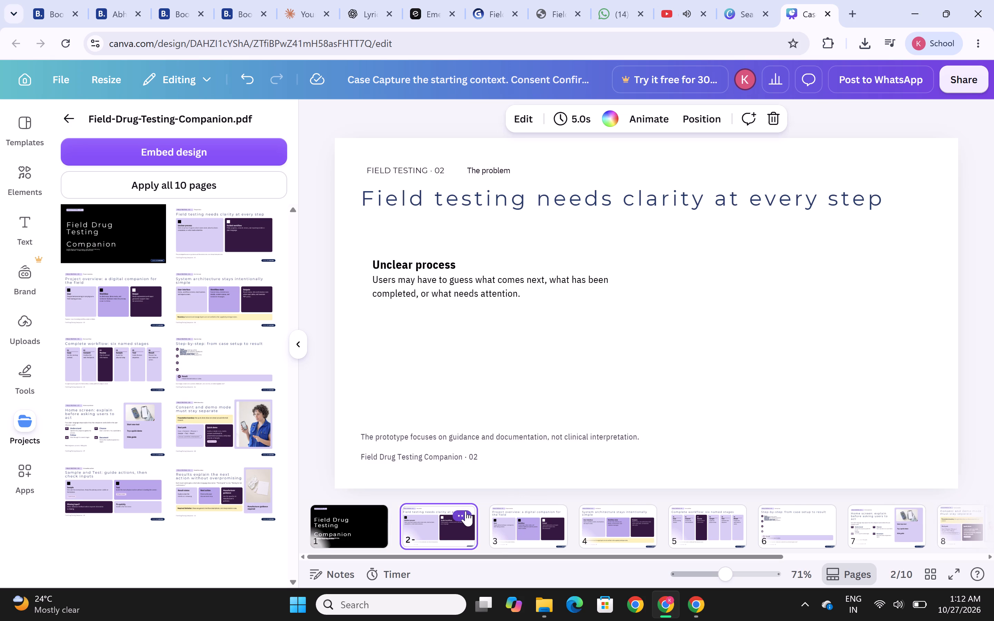
pyautogui.click(900, 465)
pyautogui.click(933, 432)
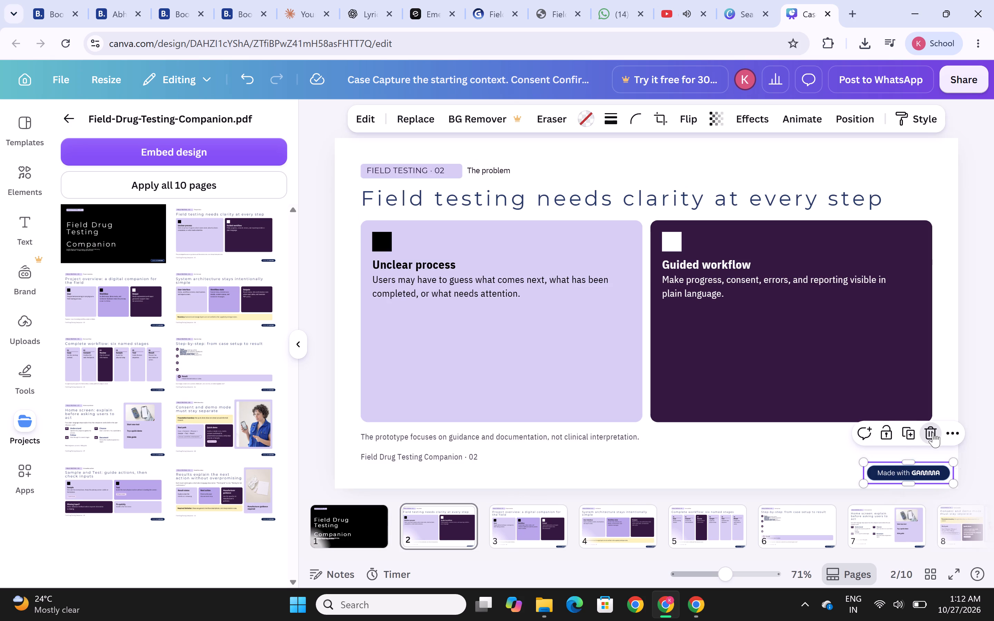
pyautogui.click(933, 462)
pyautogui.click(934, 441)
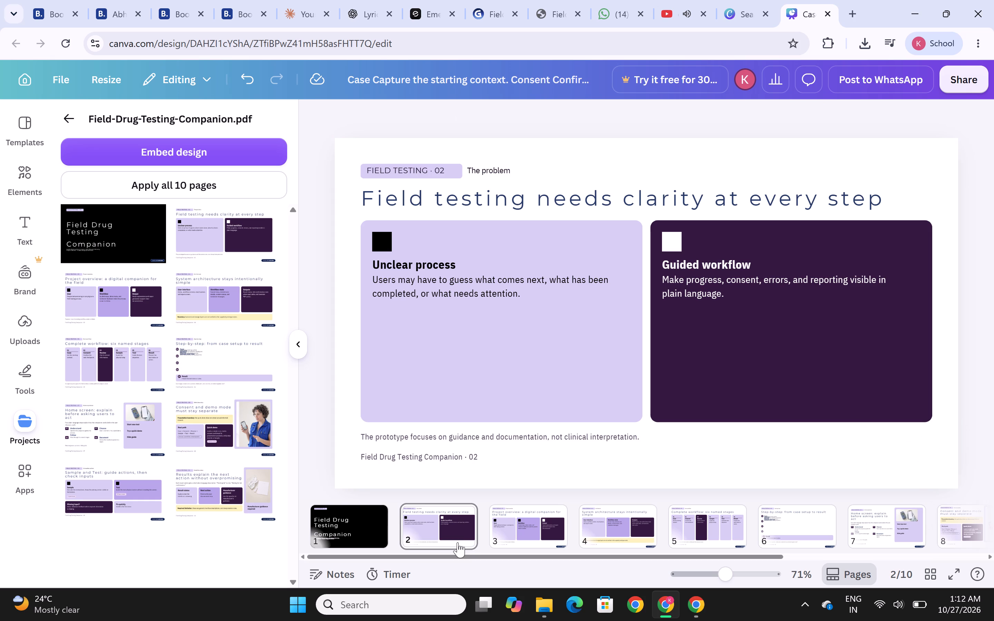
# Delete the Made with Gamma badge image and its frame from page 3, the project overview slide.
pyautogui.click(497, 536)
pyautogui.click(865, 469)
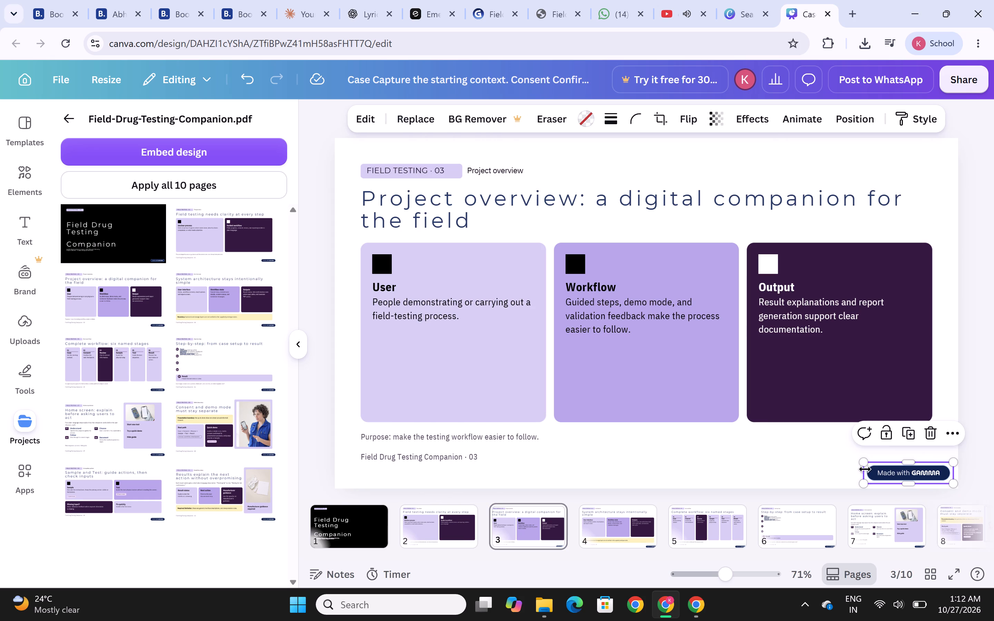
pyautogui.click(941, 427)
pyautogui.click(938, 427)
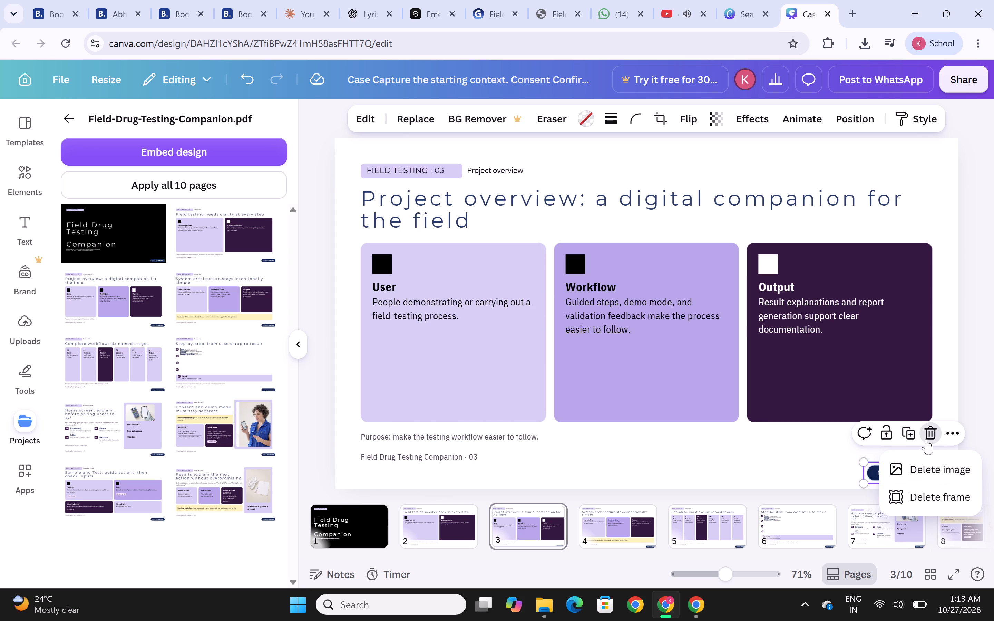
pyautogui.click(923, 460)
pyautogui.click(931, 430)
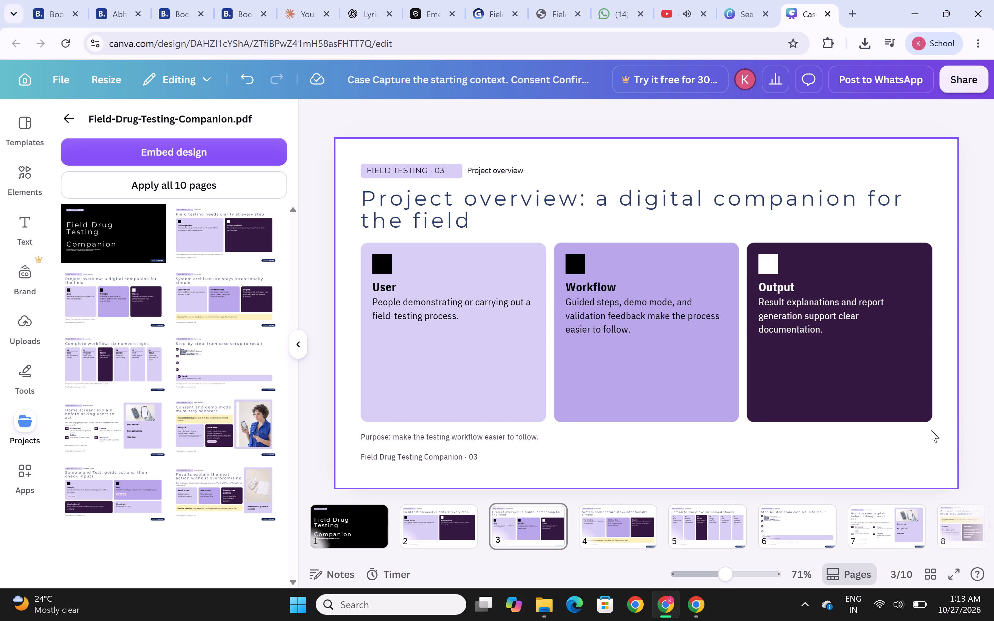
# Delete the Made with Gamma badge image and its frame from page 4, the architecture slide.
pyautogui.click(618, 504)
pyautogui.click(869, 474)
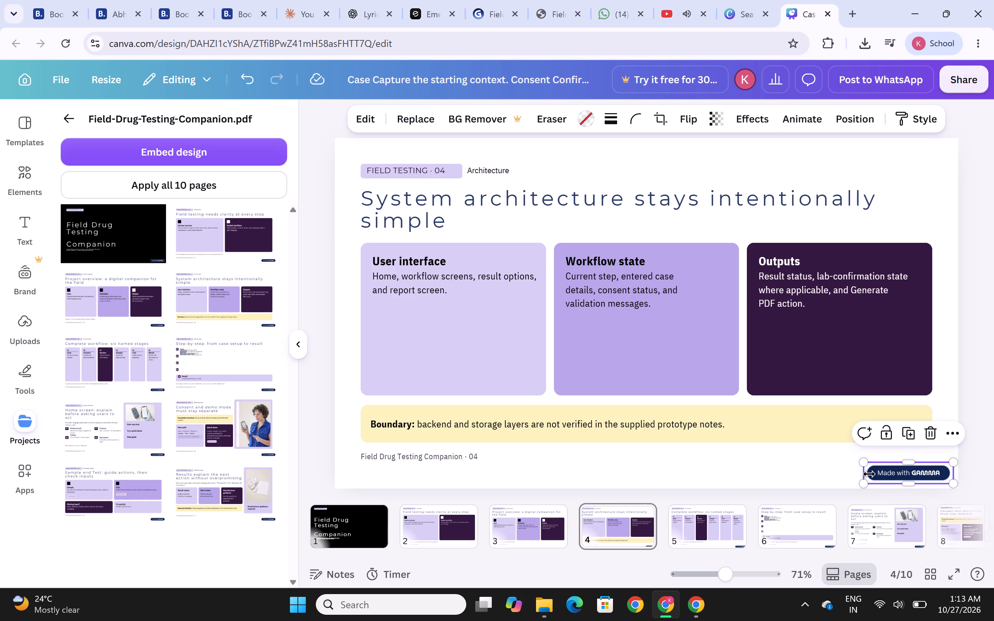
pyautogui.click(921, 435)
pyautogui.click(920, 463)
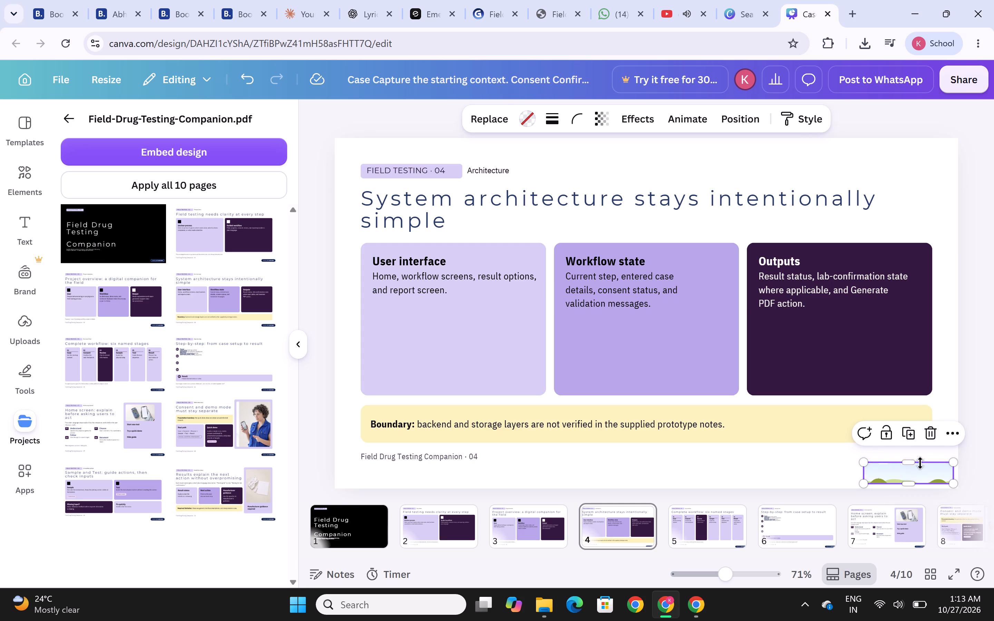
pyautogui.click(930, 434)
# Delete the Made with Gamma badge from page 5, the Complete workflow slide.
pyautogui.click(759, 514)
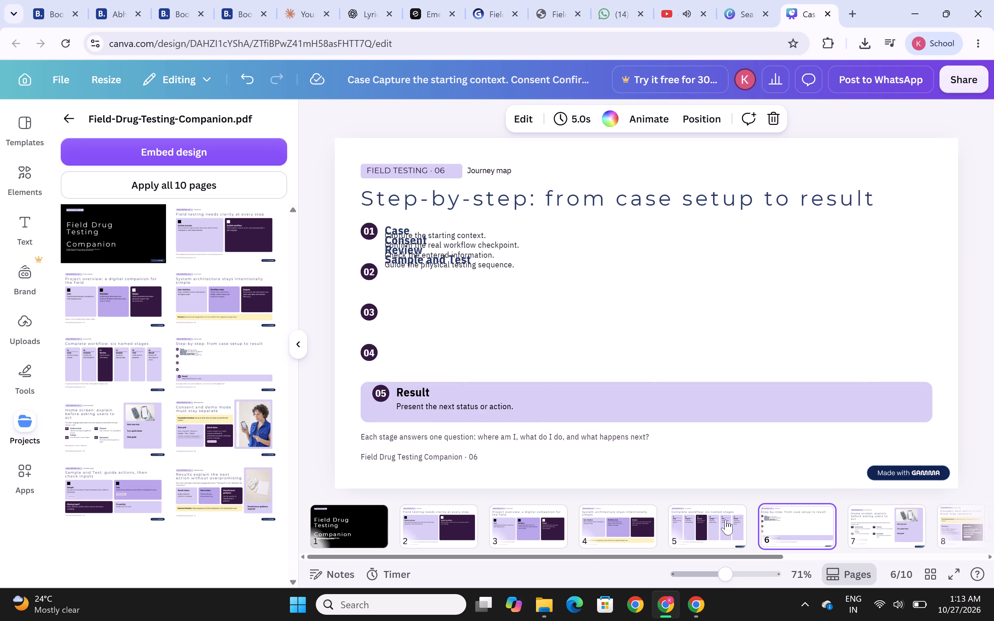
pyautogui.click(725, 520)
pyautogui.click(887, 476)
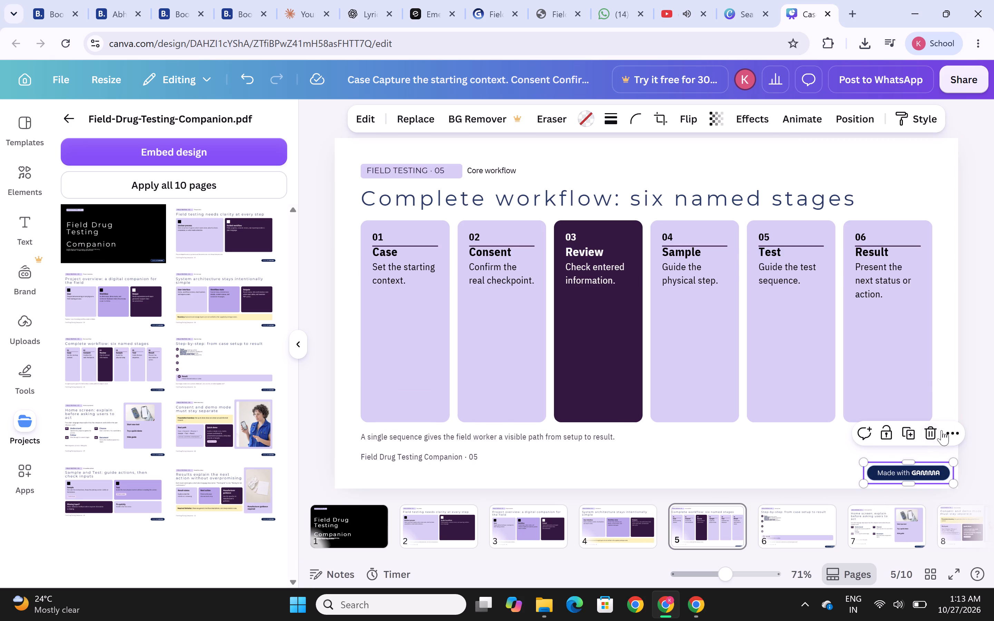
pyautogui.click(939, 429)
pyautogui.click(923, 461)
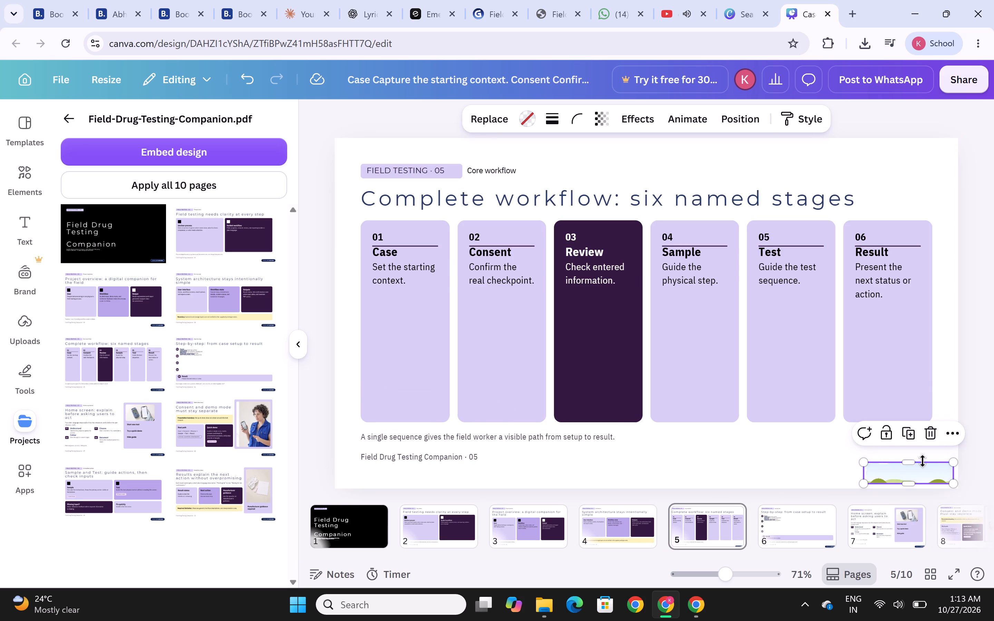
pyautogui.click(936, 443)
pyautogui.click(936, 442)
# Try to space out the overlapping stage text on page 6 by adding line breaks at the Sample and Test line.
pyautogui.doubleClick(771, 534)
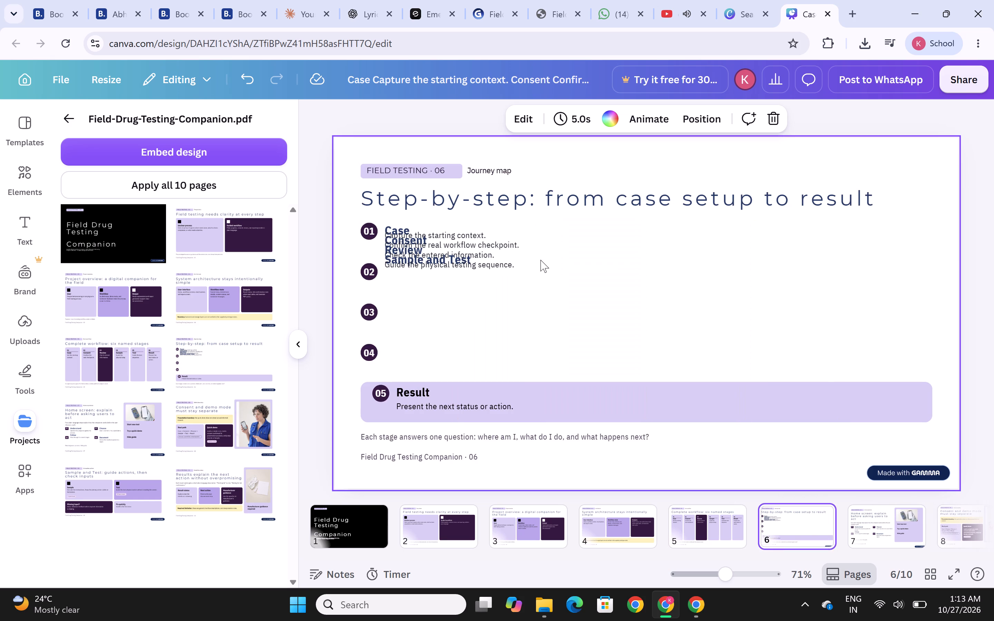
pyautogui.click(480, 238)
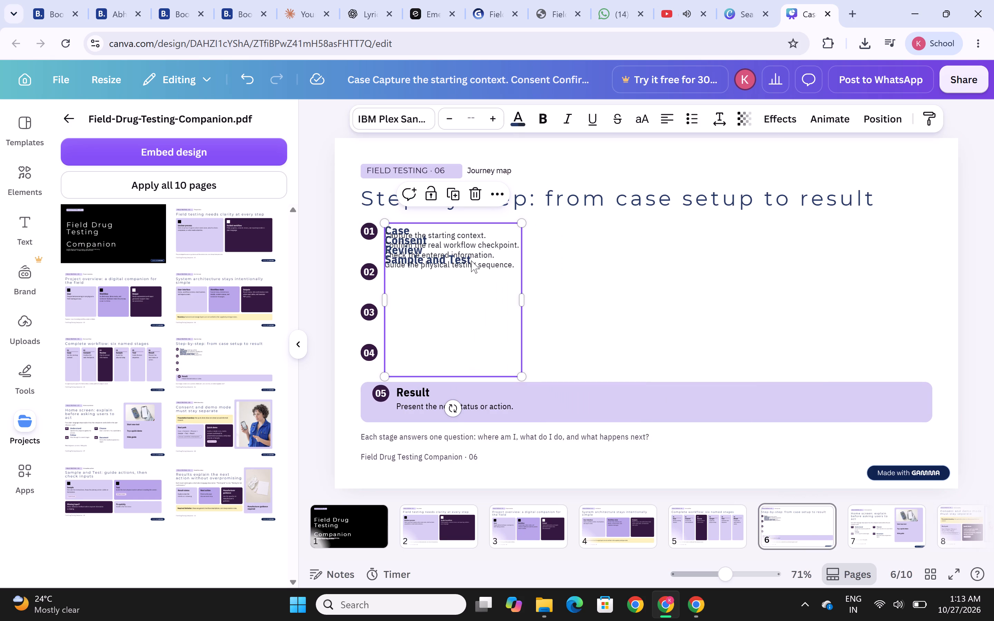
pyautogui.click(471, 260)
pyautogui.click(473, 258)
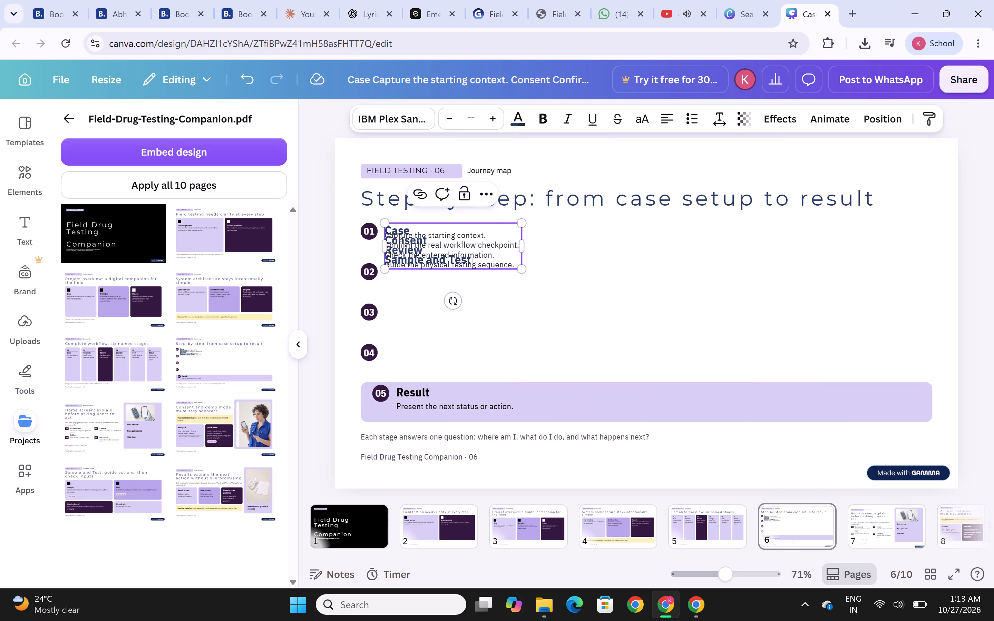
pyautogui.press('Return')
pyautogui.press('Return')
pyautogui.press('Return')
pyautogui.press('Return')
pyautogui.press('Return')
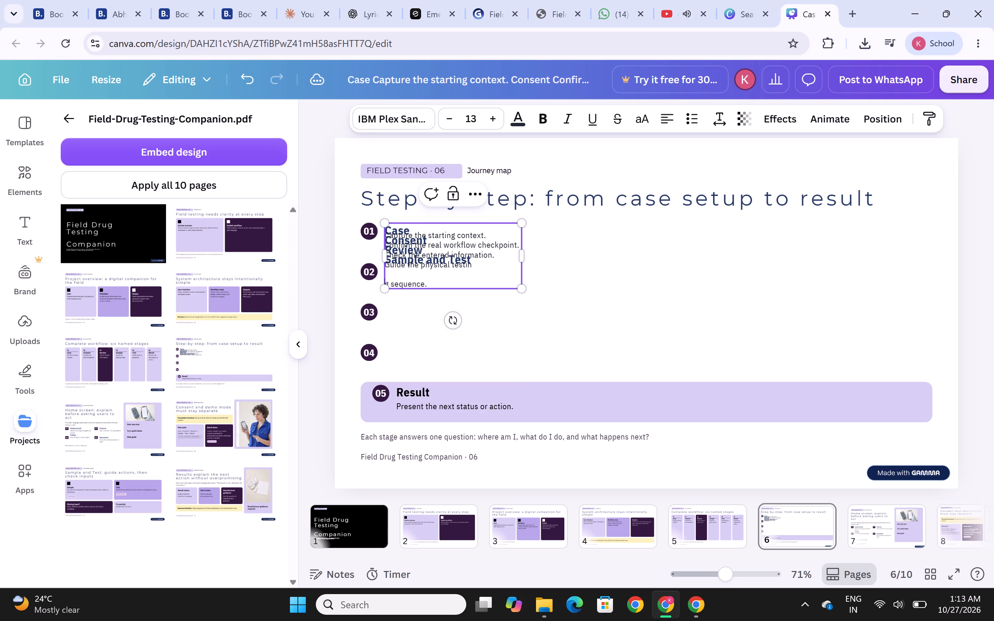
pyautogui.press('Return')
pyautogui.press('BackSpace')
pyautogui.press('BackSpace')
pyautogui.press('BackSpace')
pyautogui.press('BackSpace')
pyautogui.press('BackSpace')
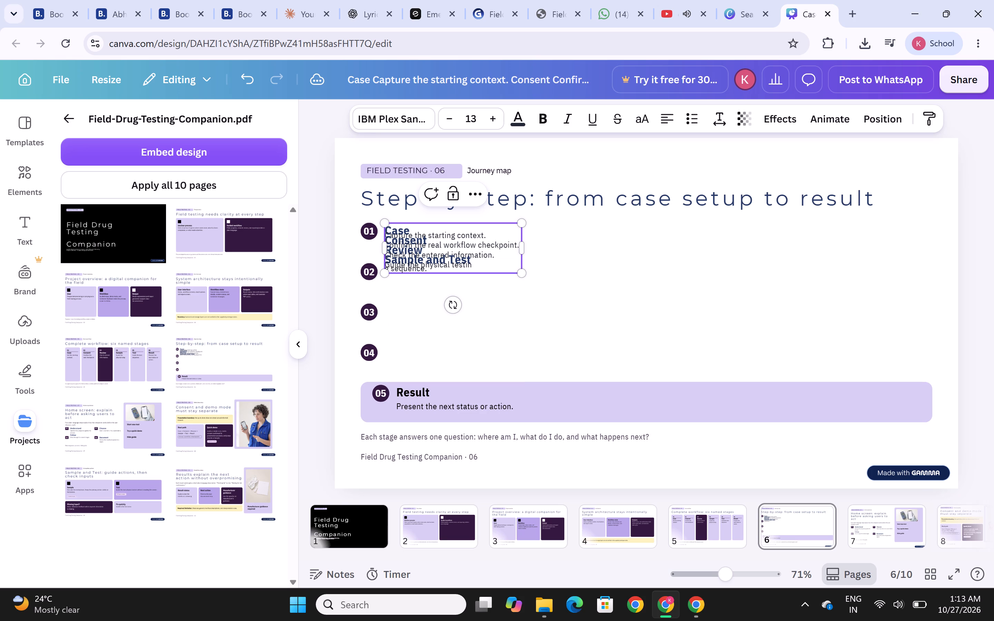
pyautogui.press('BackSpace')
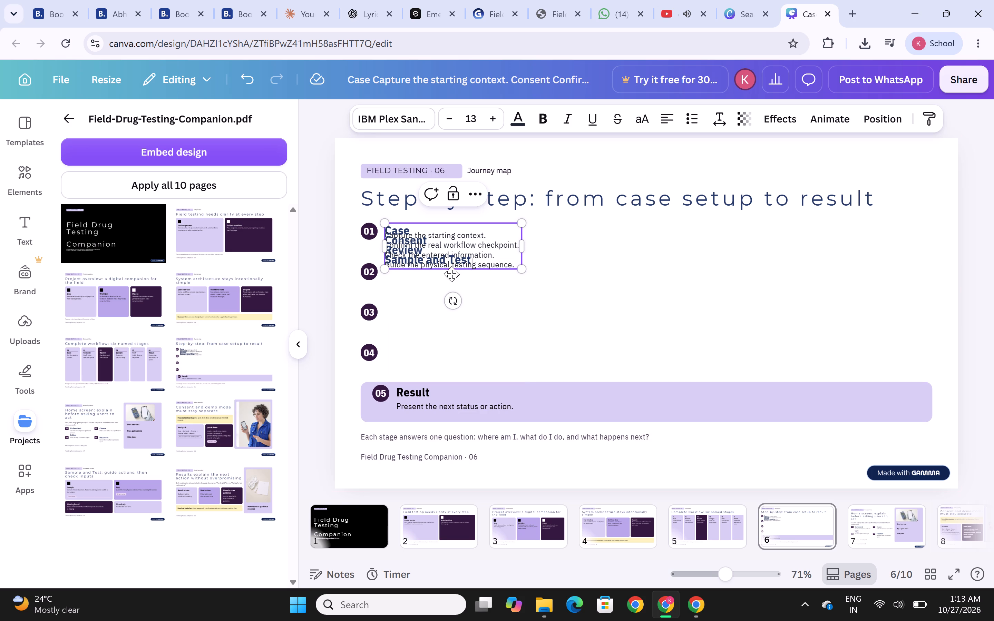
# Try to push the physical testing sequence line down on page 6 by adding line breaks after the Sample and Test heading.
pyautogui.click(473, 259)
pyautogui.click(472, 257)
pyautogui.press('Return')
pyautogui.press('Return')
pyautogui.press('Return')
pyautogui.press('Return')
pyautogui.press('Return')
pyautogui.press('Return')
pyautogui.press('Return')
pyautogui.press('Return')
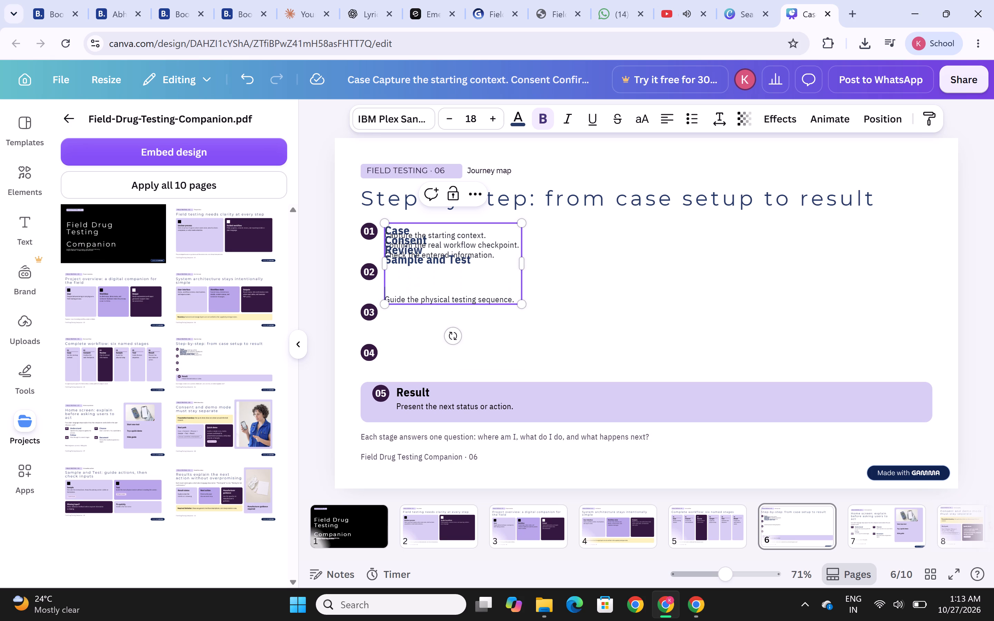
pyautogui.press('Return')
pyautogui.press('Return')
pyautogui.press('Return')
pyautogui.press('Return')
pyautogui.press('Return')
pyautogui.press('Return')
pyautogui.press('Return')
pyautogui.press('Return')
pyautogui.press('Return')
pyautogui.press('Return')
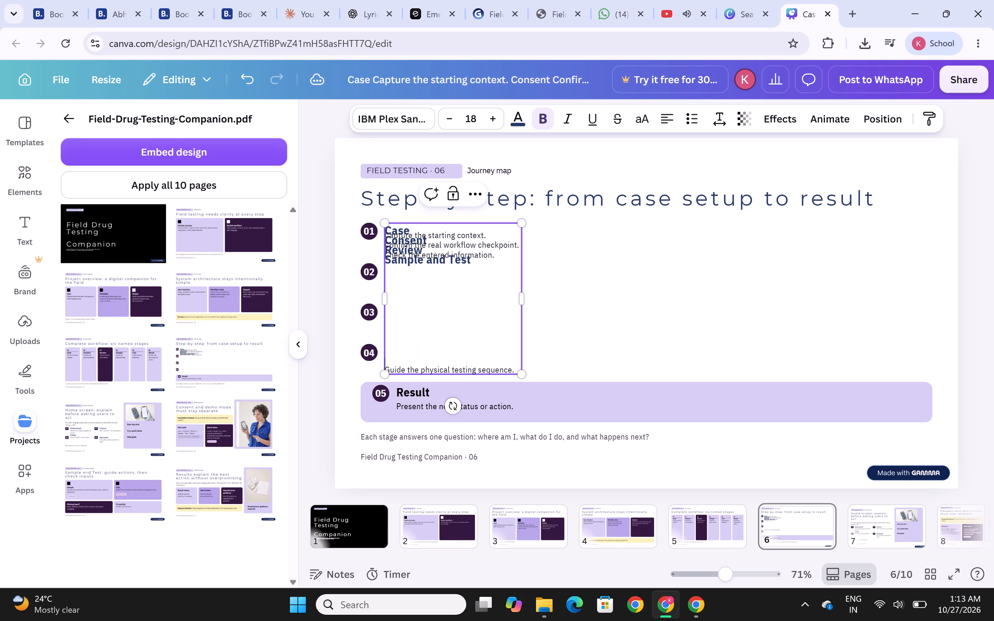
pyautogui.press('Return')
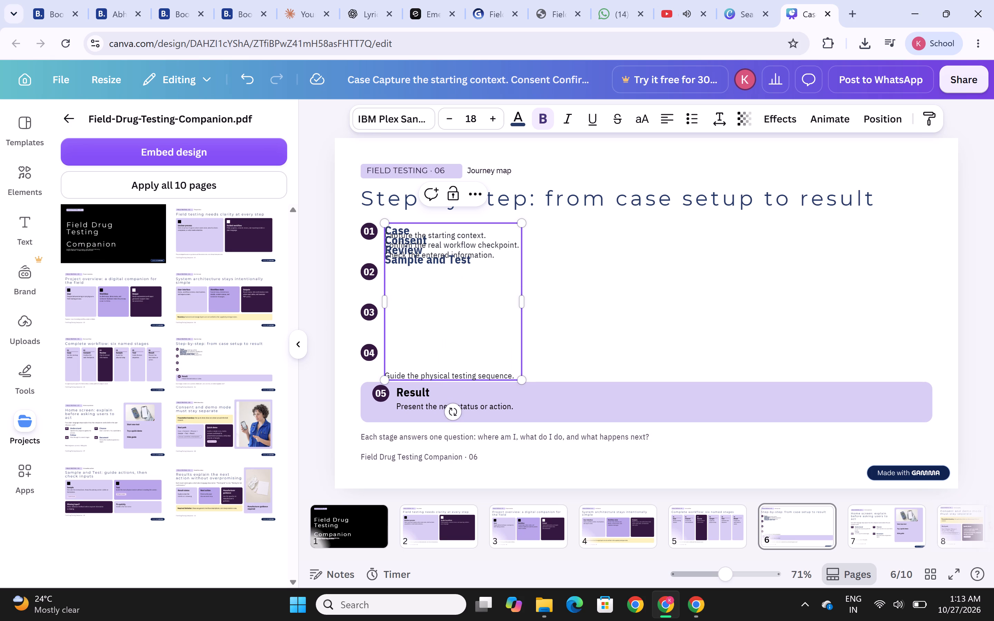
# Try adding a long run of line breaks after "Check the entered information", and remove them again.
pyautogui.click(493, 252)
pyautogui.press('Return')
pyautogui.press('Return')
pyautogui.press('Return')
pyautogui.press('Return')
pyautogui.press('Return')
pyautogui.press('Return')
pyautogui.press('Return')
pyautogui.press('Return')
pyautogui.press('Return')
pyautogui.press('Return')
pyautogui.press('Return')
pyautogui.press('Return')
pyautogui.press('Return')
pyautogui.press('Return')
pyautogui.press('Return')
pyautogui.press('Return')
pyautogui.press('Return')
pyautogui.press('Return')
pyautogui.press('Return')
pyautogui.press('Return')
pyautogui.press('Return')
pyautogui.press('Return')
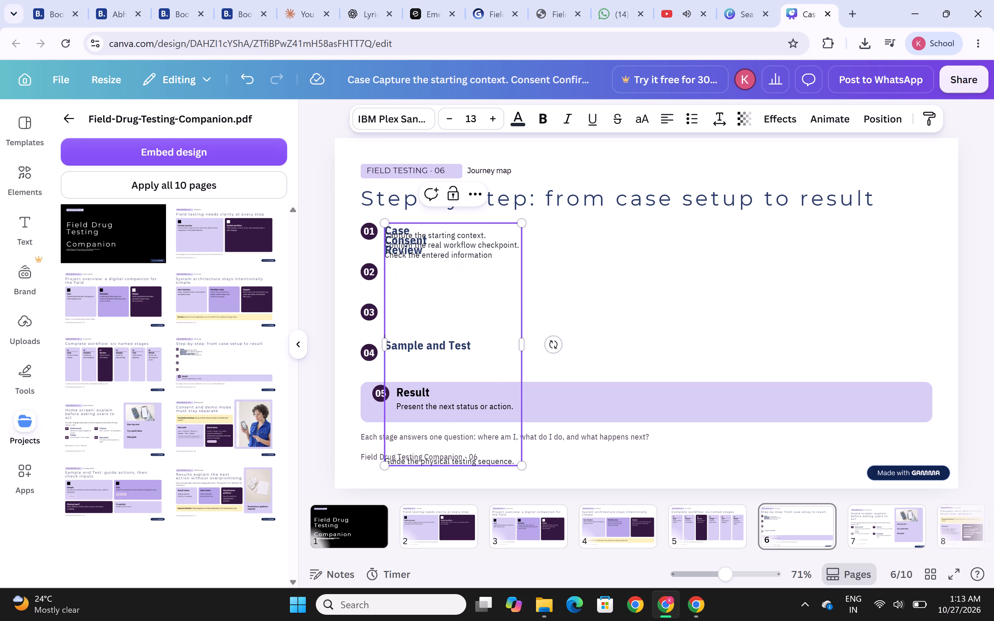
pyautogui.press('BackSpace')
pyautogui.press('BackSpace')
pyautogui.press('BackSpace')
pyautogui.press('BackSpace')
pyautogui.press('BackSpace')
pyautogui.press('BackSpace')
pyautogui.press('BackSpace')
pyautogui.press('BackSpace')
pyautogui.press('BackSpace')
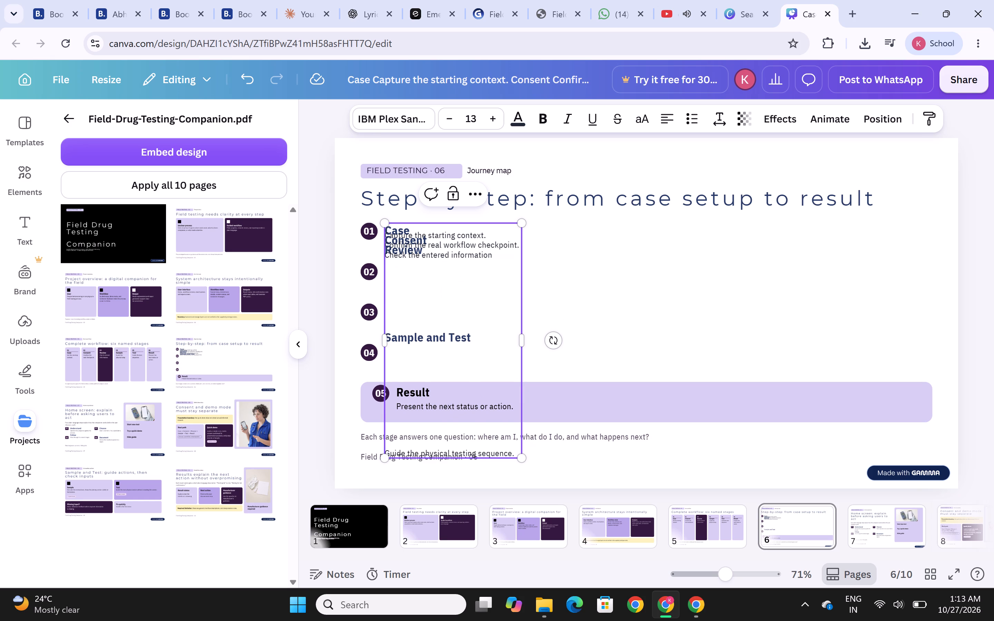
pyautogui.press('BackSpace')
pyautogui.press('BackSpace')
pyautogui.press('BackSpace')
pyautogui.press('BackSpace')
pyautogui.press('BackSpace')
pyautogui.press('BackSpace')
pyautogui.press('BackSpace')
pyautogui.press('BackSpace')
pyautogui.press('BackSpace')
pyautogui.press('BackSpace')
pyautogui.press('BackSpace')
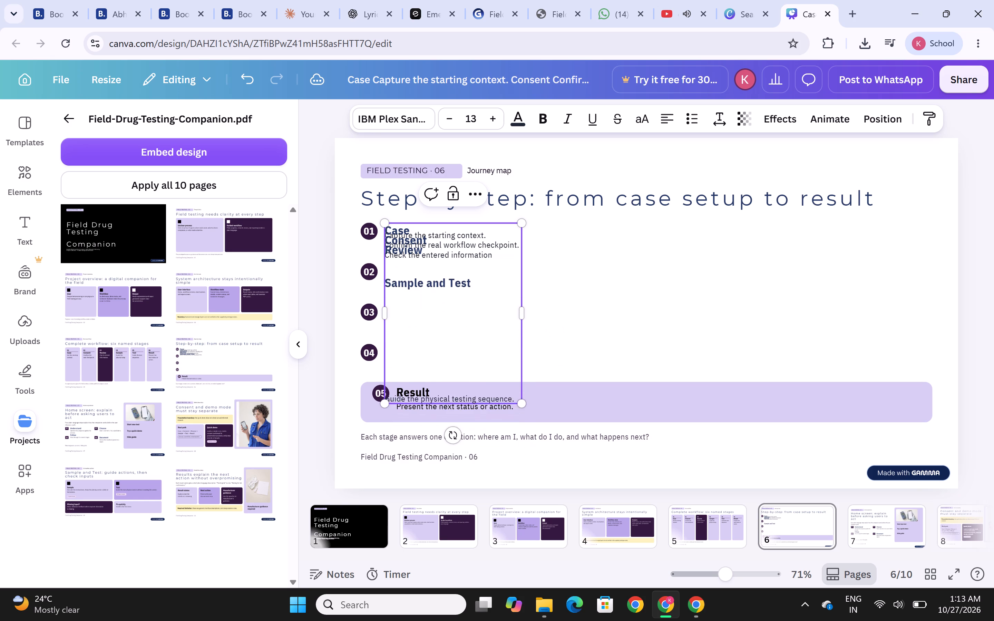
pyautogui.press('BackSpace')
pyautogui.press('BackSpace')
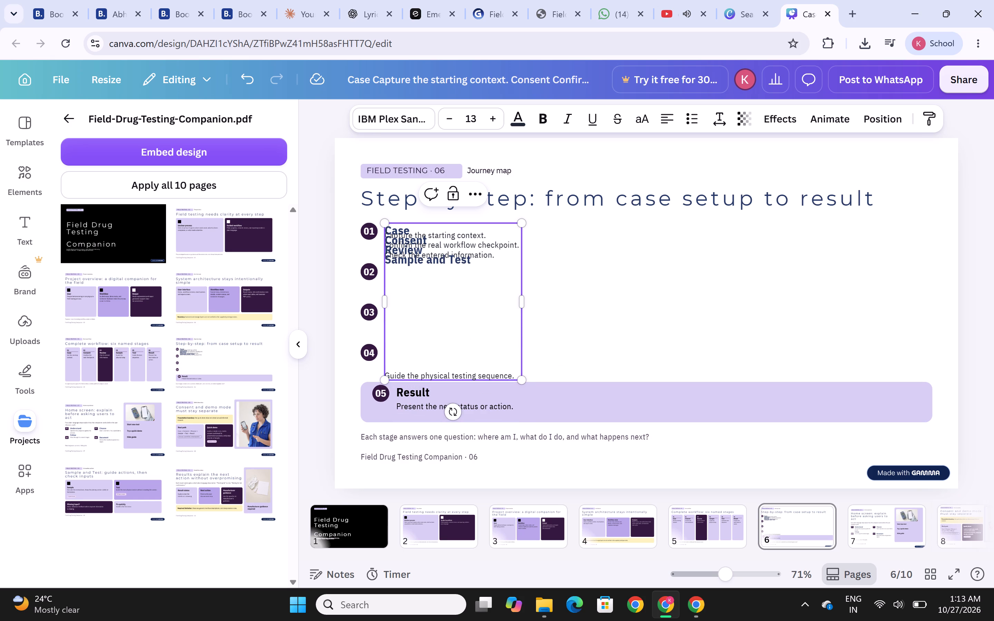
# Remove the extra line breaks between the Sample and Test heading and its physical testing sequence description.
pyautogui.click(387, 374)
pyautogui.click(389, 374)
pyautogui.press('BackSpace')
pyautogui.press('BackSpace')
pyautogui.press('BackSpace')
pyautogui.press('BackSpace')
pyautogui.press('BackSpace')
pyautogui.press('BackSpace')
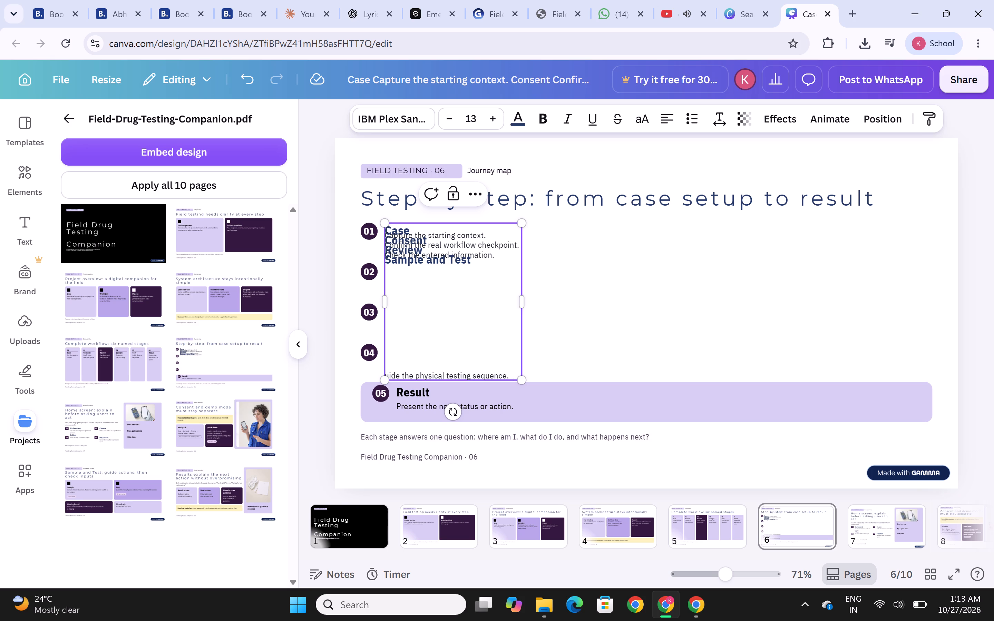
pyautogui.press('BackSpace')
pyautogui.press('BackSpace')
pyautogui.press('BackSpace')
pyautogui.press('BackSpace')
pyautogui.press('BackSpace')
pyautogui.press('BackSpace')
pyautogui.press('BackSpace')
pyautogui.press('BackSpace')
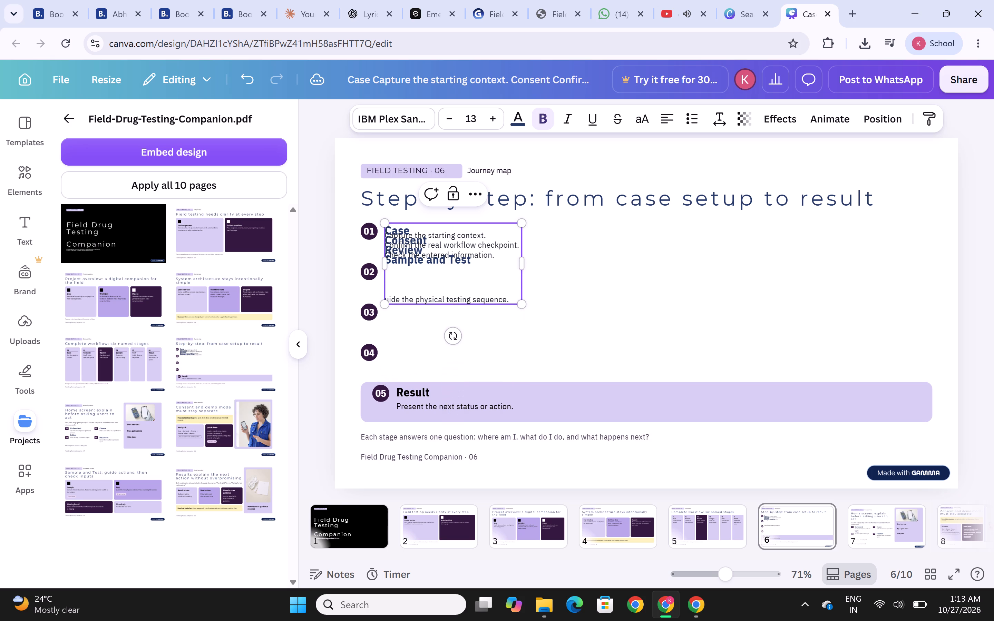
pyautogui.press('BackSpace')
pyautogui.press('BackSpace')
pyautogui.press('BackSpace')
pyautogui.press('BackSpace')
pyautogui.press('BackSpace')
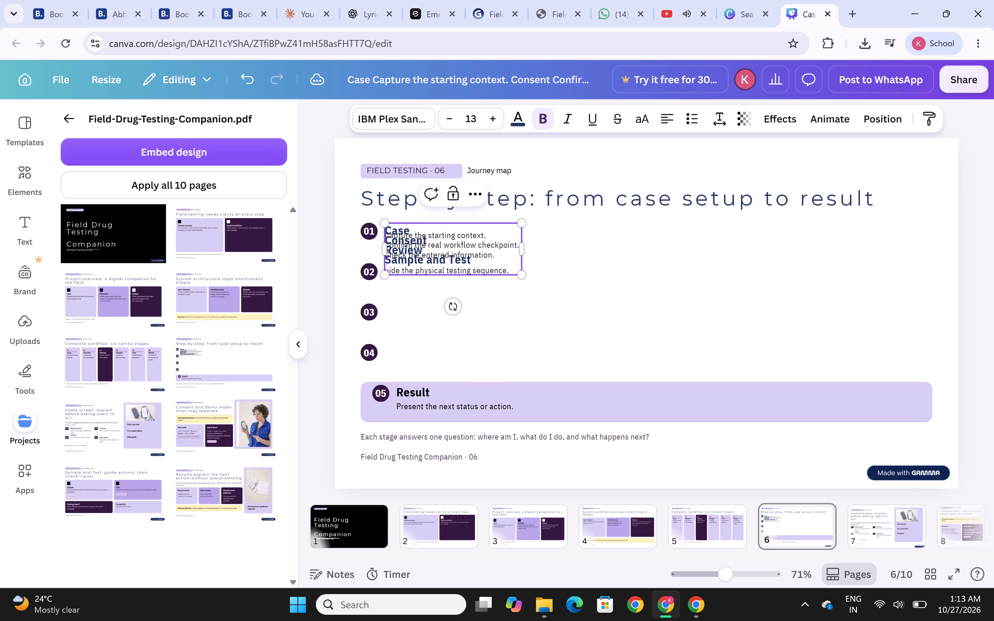
# Add line breaks after "Capture the starting context." to move the Consent heading down beside marker 02.
pyautogui.click(486, 235)
pyautogui.press('Return')
pyautogui.press('Return')
pyautogui.press('Return')
pyautogui.press('Return')
pyautogui.press('Return')
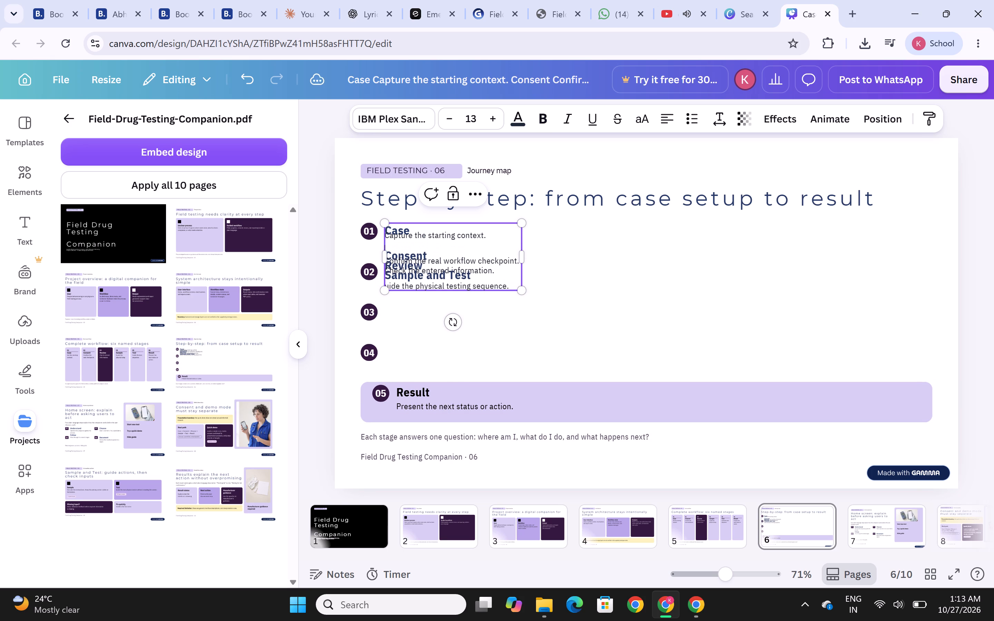
pyautogui.press('Return')
pyautogui.press('Return')
pyautogui.press('Return')
pyautogui.press('Return')
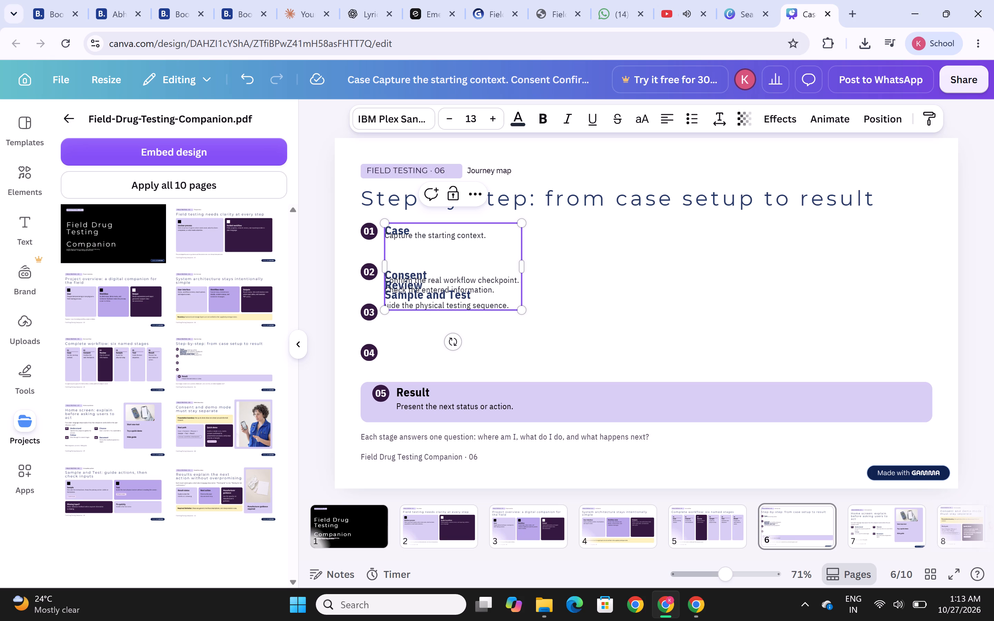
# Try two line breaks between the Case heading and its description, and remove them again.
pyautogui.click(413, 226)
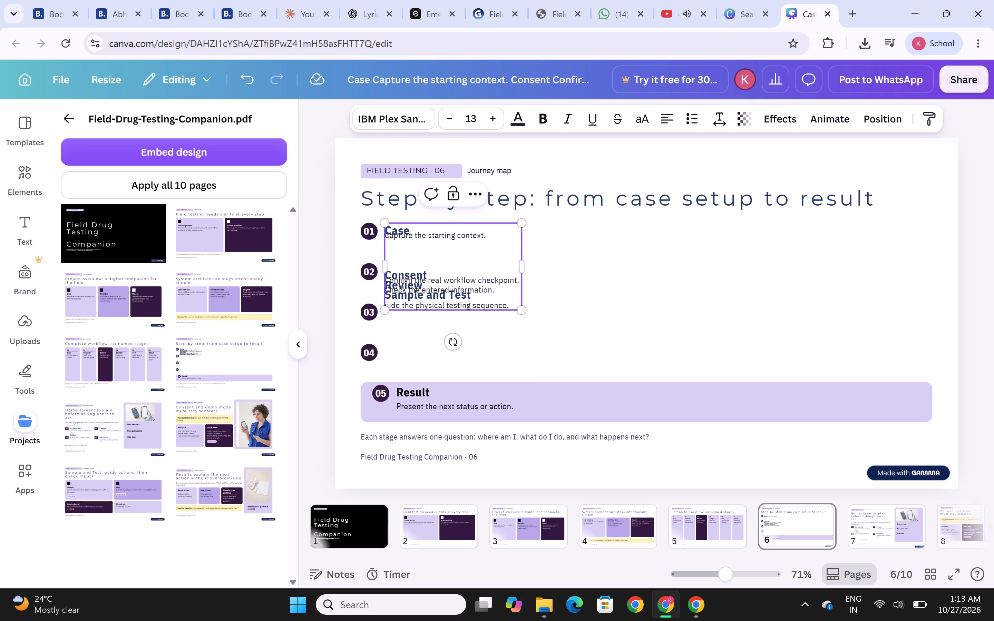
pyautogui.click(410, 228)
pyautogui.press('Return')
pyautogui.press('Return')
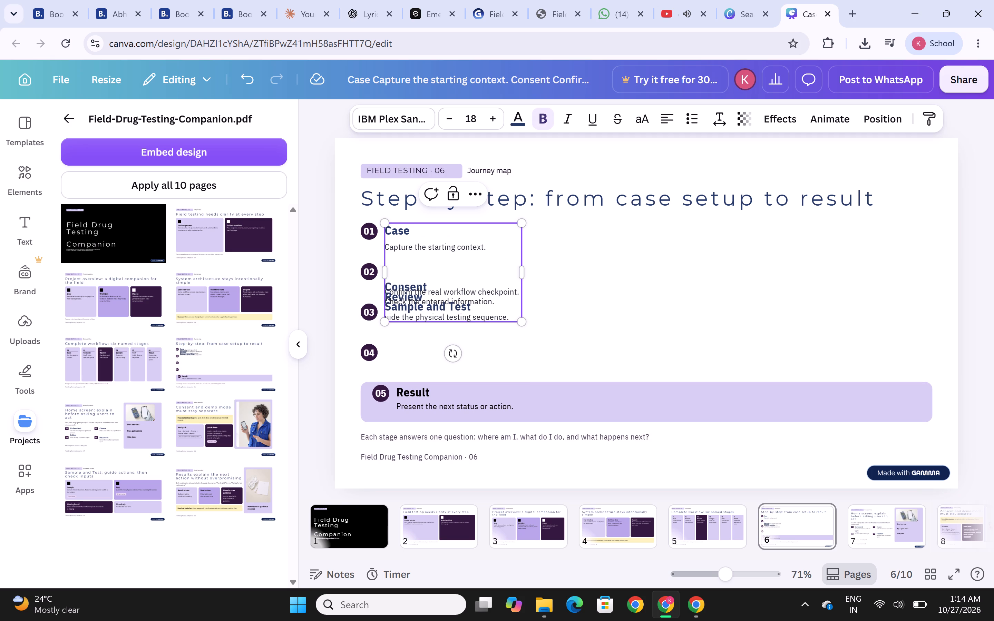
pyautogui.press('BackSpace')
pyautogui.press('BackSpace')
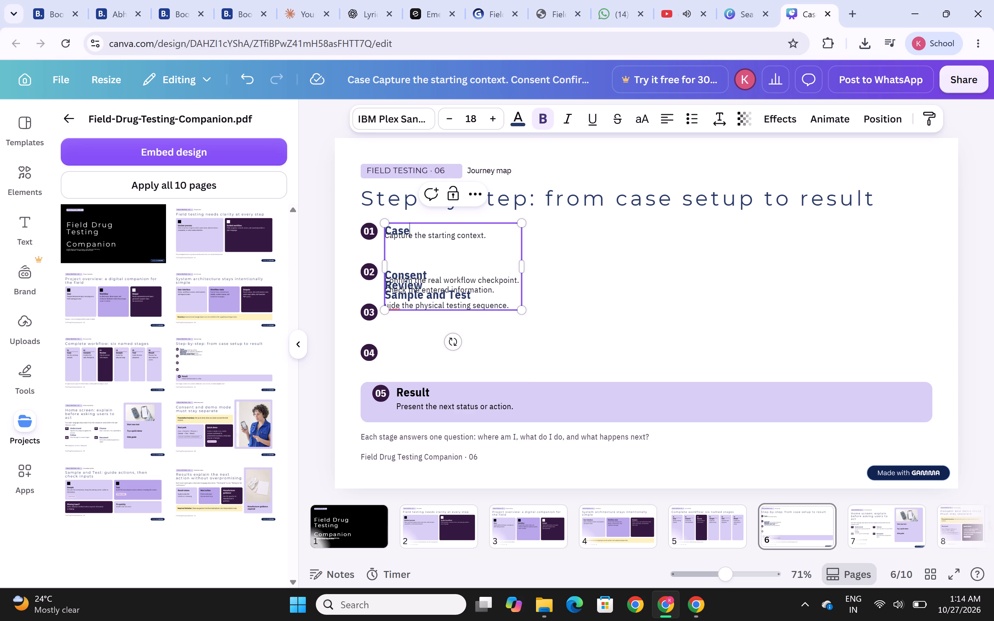
# Add line breaks after "Confirm the real workflow checkpoint" to move the Review heading down beside marker 03.
pyautogui.click(518, 279)
pyautogui.press('Return')
pyautogui.press('Return')
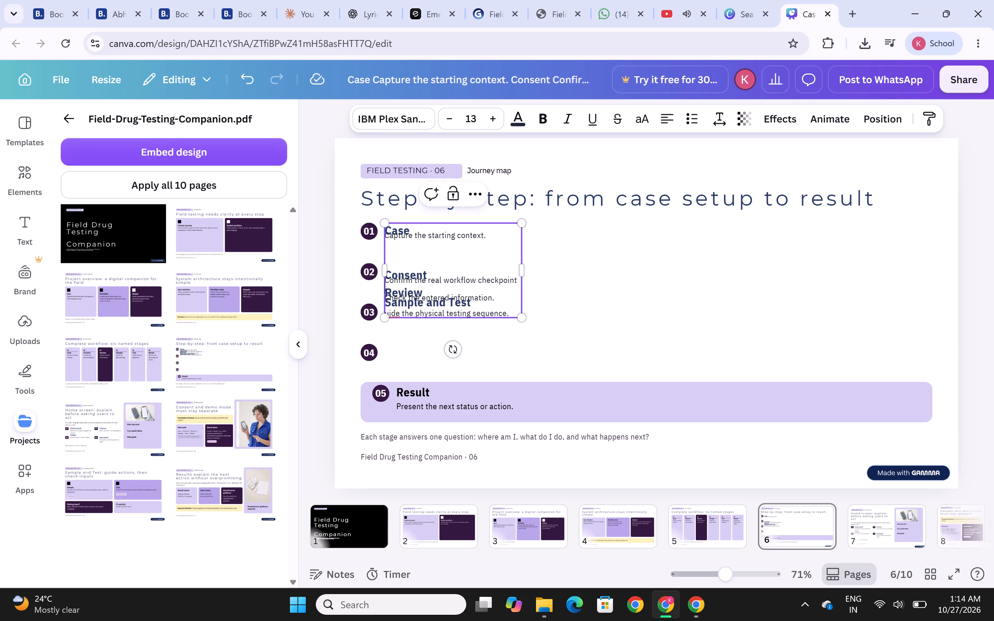
pyautogui.press('Return')
pyautogui.press('Return')
pyautogui.press('Return')
pyautogui.press('Return')
pyautogui.press('Return')
pyautogui.press('Return')
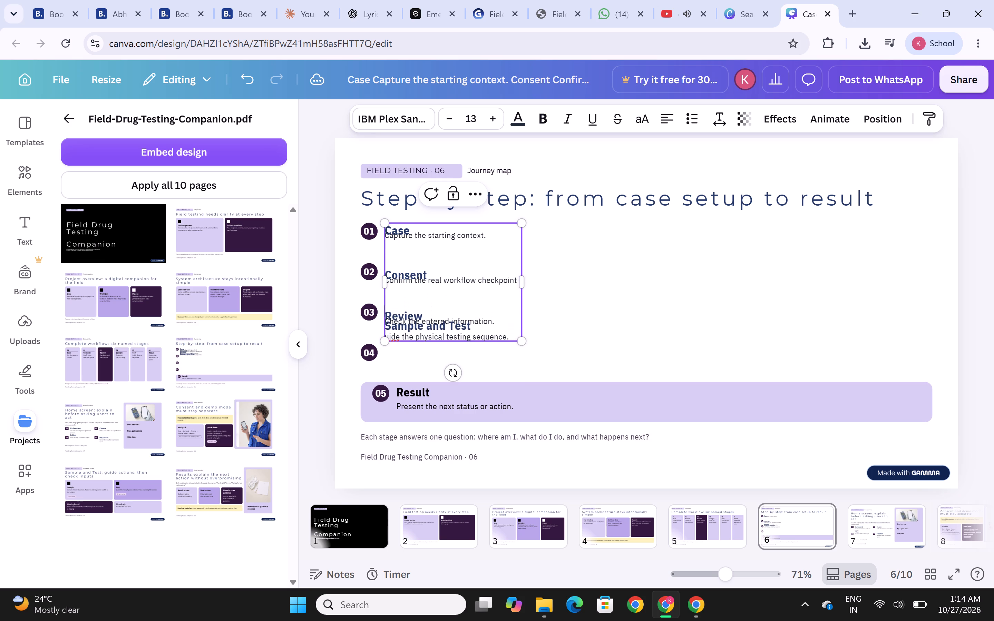
# Add line breaks after "Check the entered information." to move the Sample and Test heading down beside marker 04.
pyautogui.click(491, 324)
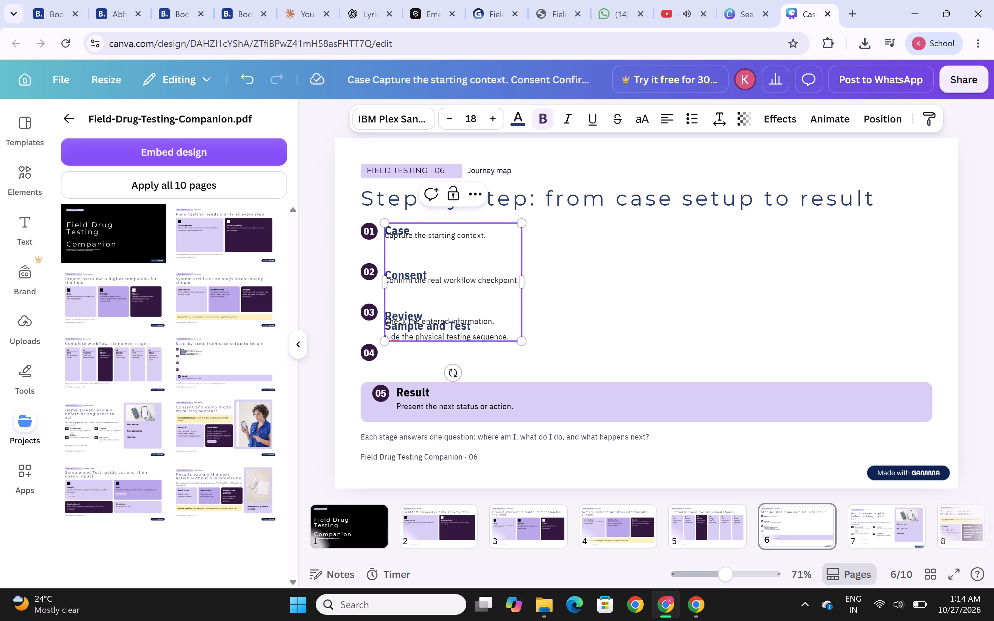
pyautogui.click(497, 321)
pyautogui.press('Return')
pyautogui.press('Return')
pyautogui.press('Return')
pyautogui.press('Return')
pyautogui.press('Return')
pyautogui.press('Return')
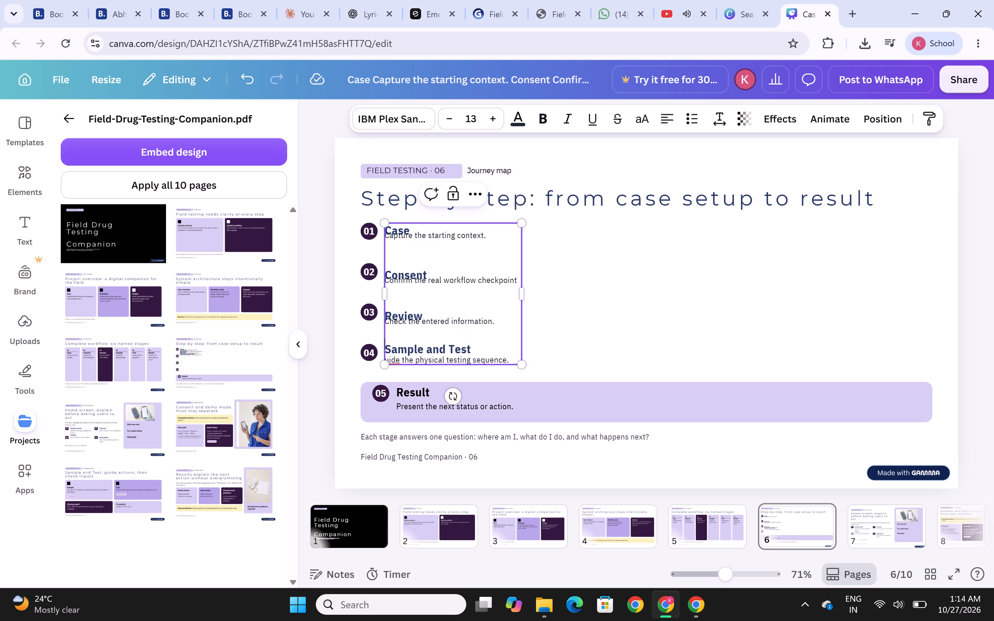
pyautogui.press('Return')
# Add one line break after each of the Review, Consent and Case headings to separate them from their descriptions.
pyautogui.click(422, 317)
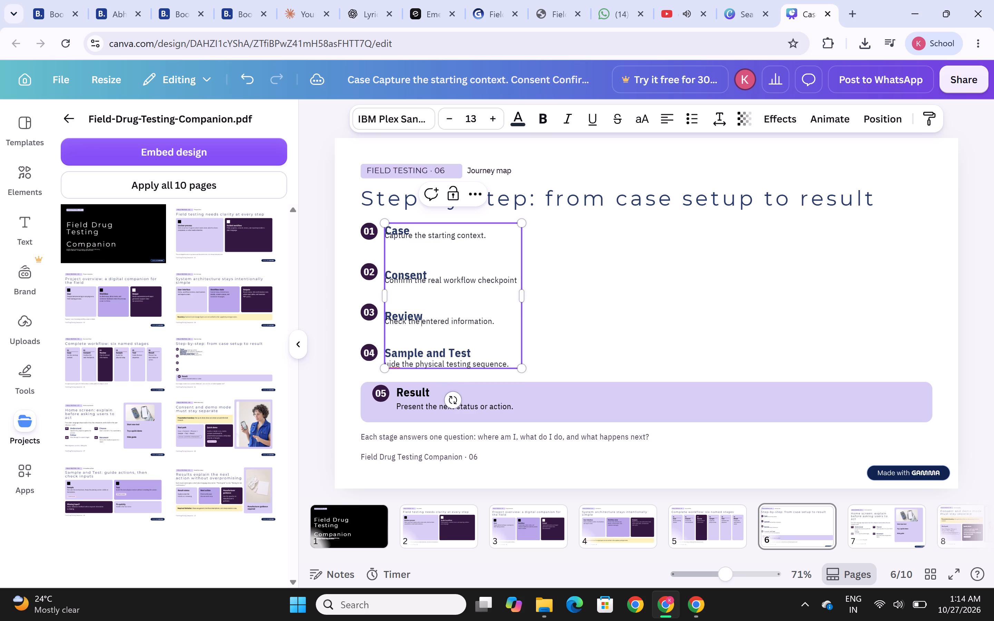
pyautogui.click(423, 315)
pyautogui.click(423, 315)
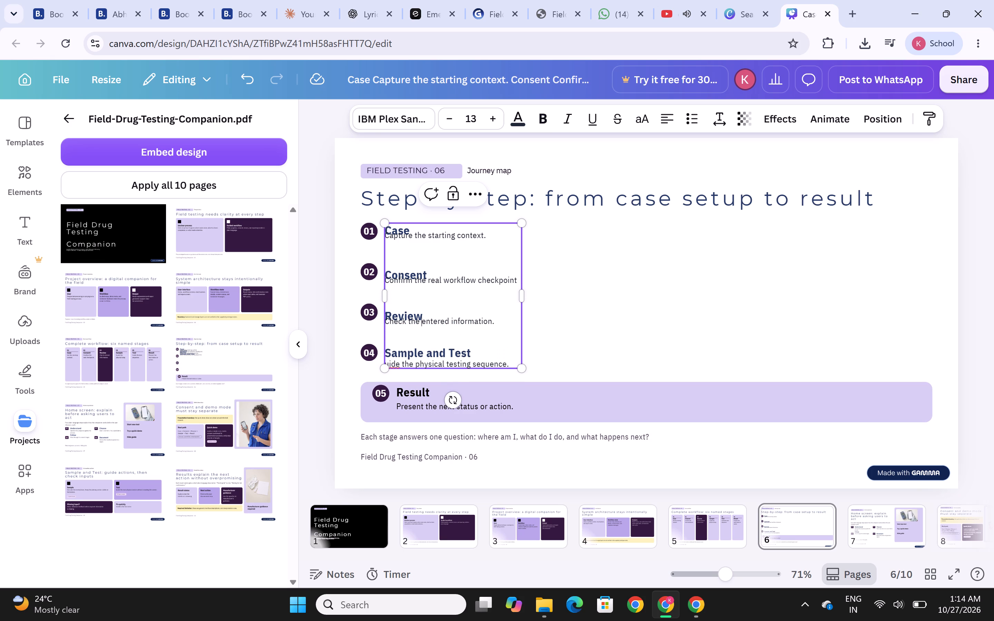
pyautogui.click(420, 314)
pyautogui.press('Return')
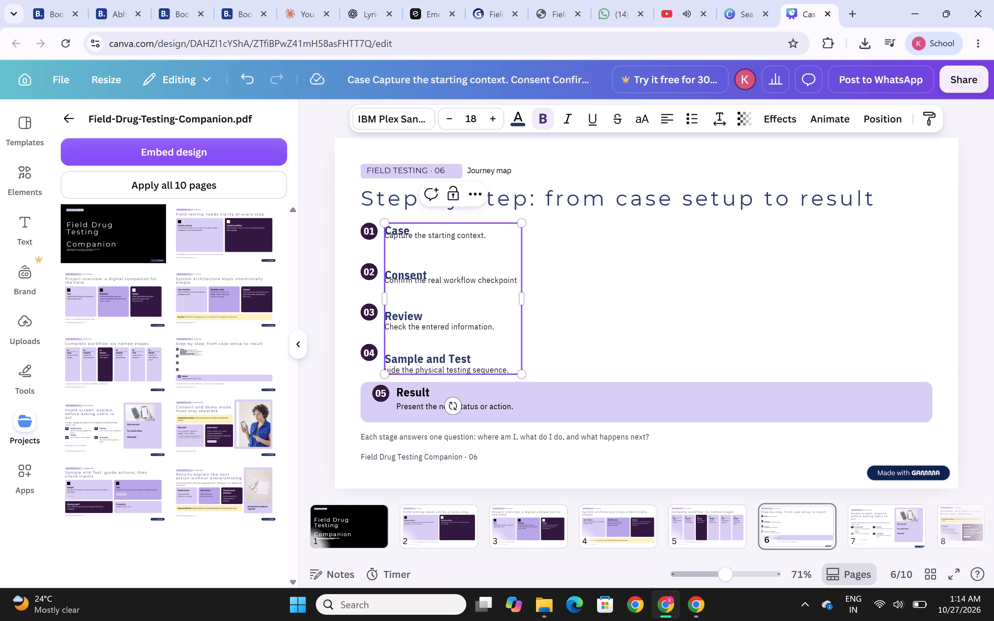
pyautogui.click(423, 272)
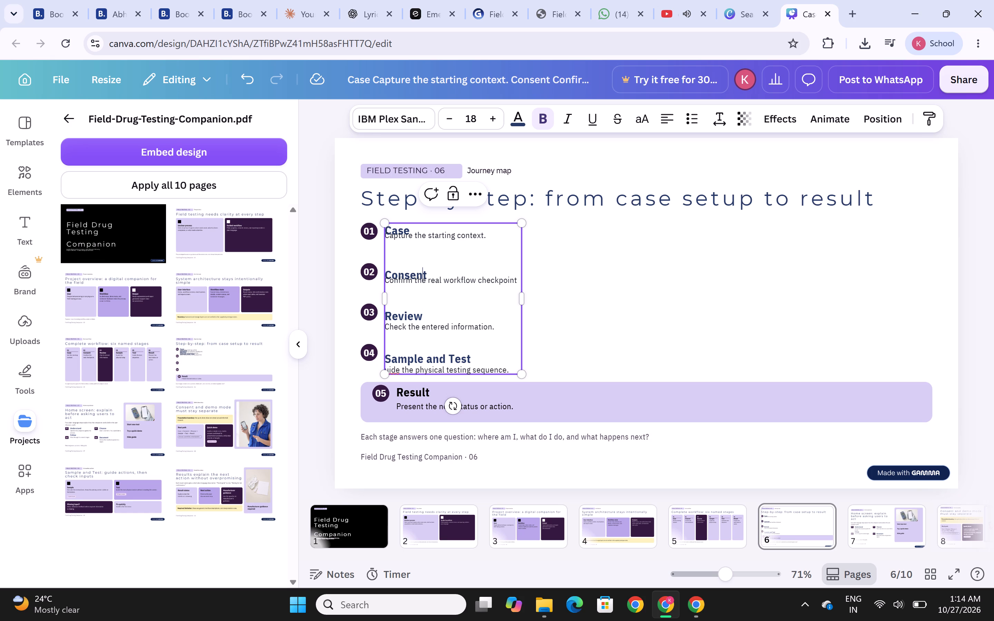
pyautogui.click(425, 272)
pyautogui.press('Return')
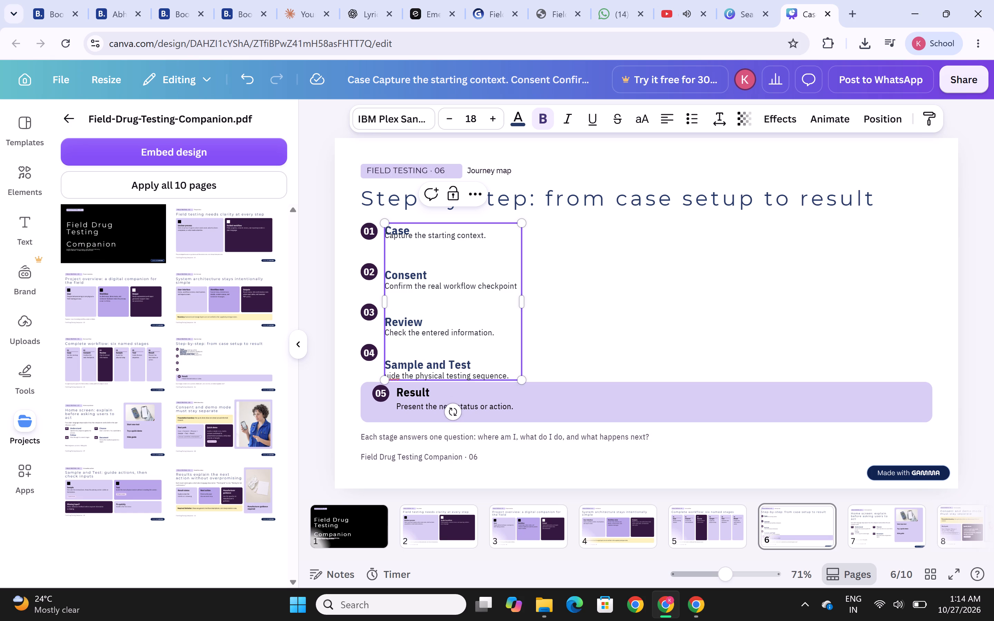
pyautogui.click(408, 231)
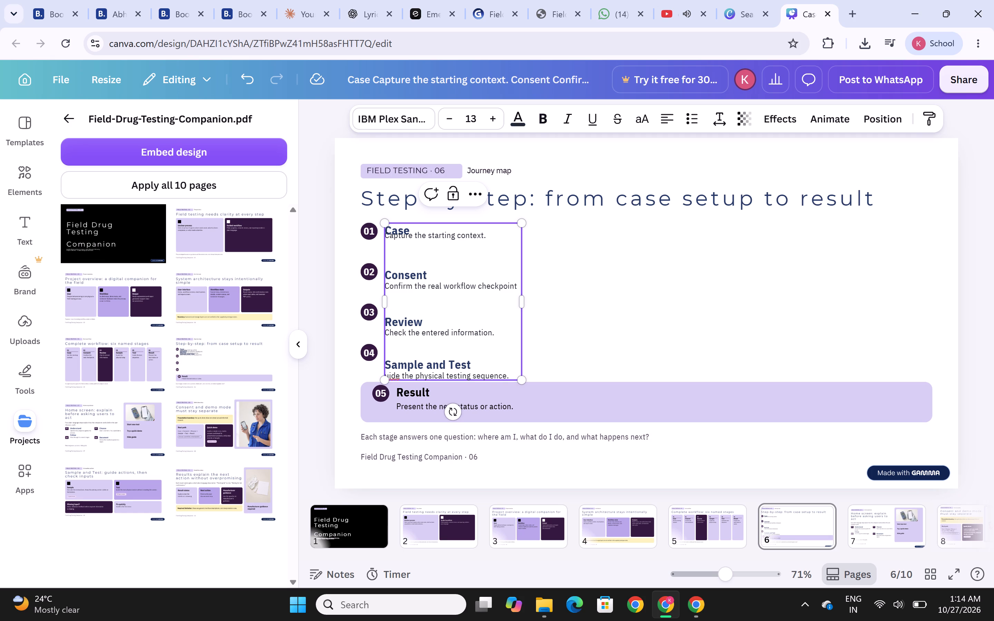
pyautogui.click(414, 228)
pyautogui.press('Return')
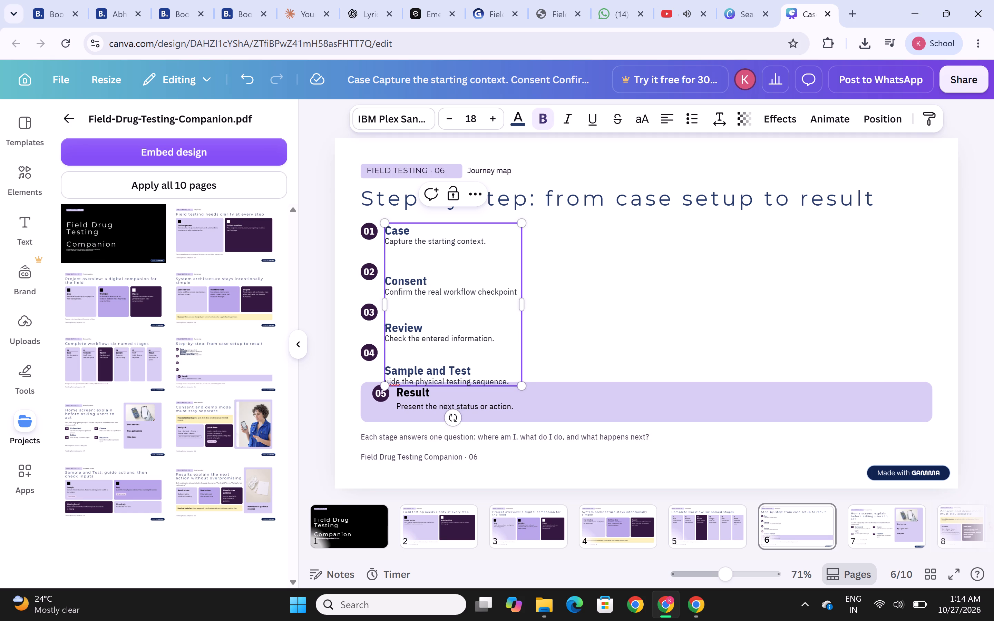
# Remove the surplus blank lines above the Sample and Test heading to bring it back beside marker 04.
pyautogui.click(386, 372)
pyautogui.click(386, 372)
pyautogui.press('BackSpace')
pyautogui.press('BackSpace')
pyautogui.press('BackSpace')
pyautogui.press('BackSpace')
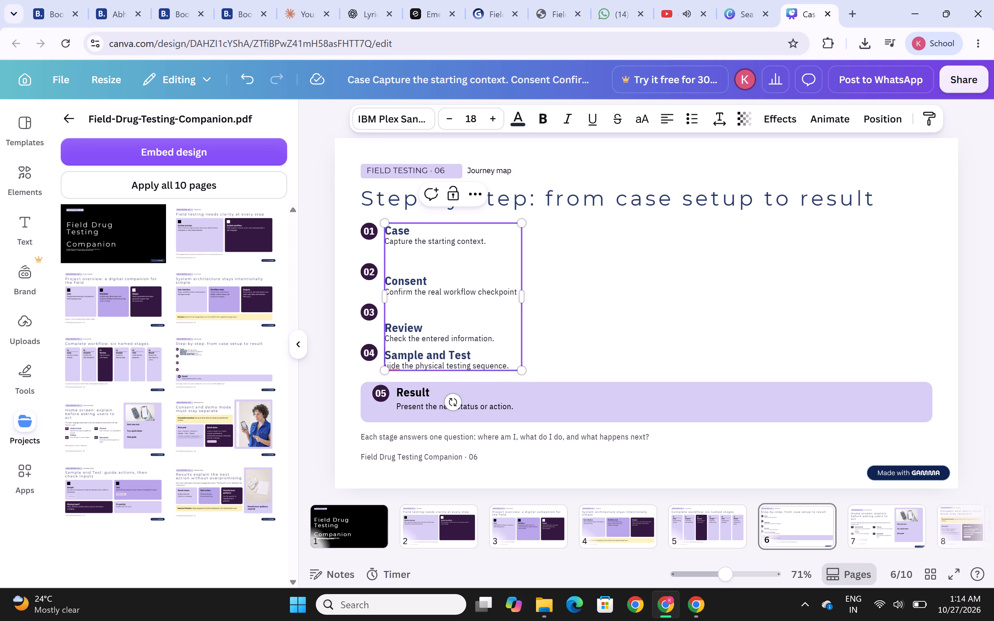
# Resize the stage text box on page 6 to about 285 wide and 307 high.
pyautogui.click(393, 366)
pyautogui.moveTo(387, 375); pyautogui.dragTo(387, 374)
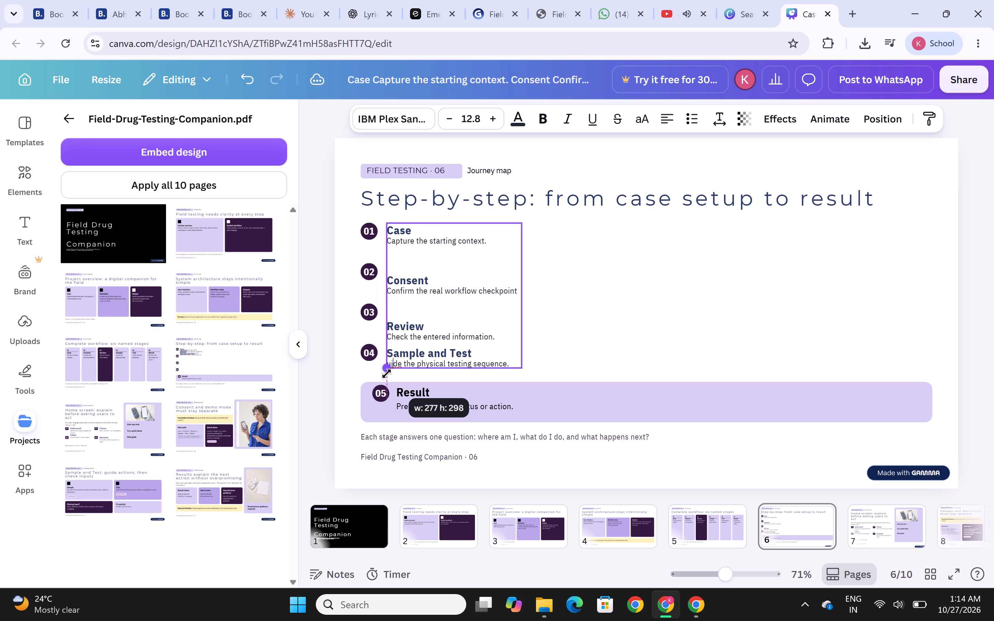
pyautogui.moveTo(387, 374); pyautogui.dragTo(381, 375)
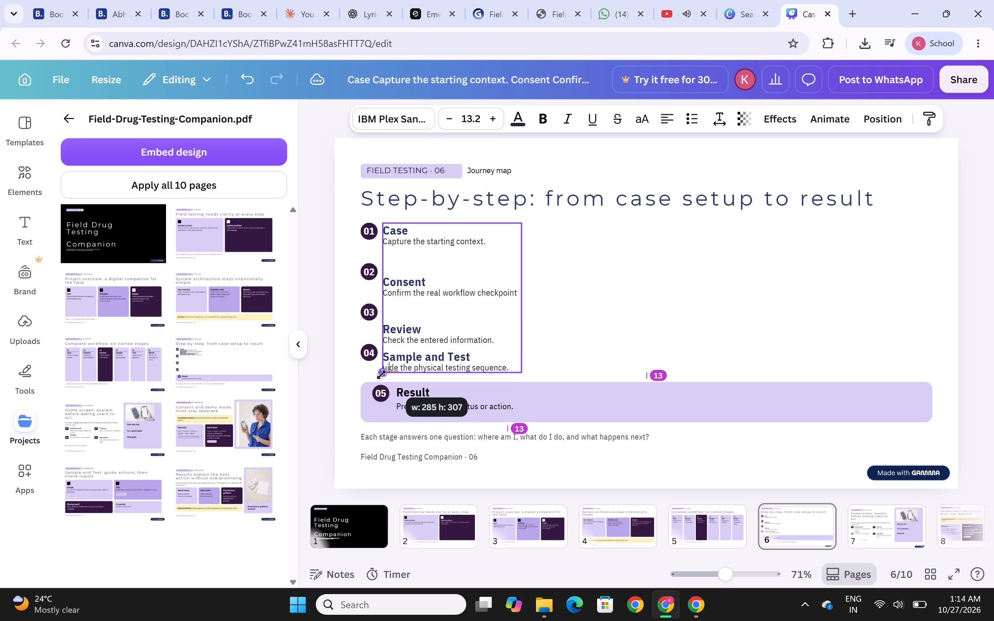
# Remove the surplus blank lines above the Review heading to bring it up beside marker 03.
pyautogui.click(383, 328)
pyautogui.press('BackSpace')
pyautogui.press('BackSpace')
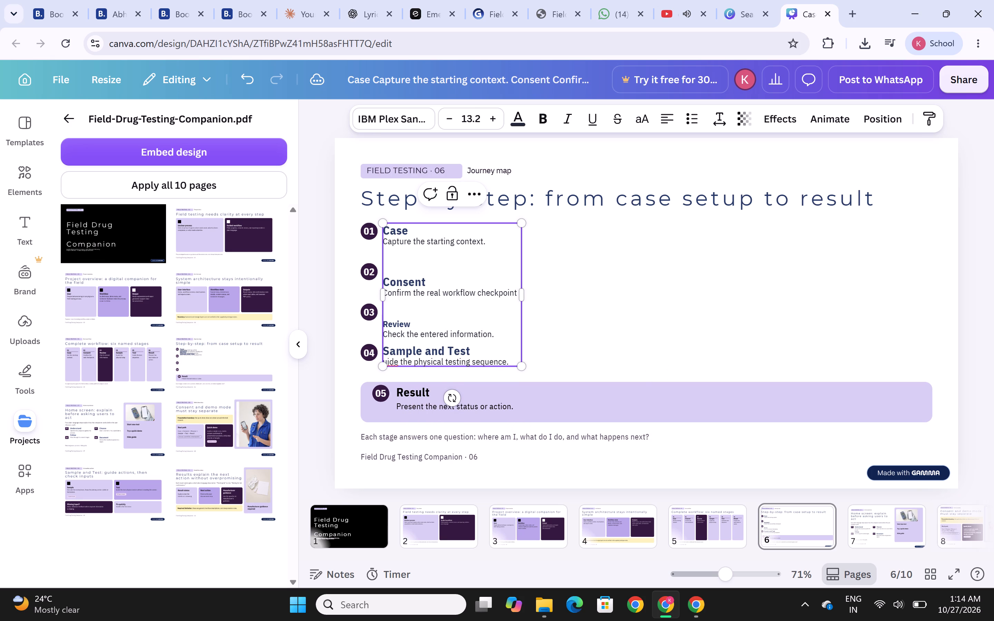
pyautogui.press('BackSpace')
pyautogui.press('BackSpace')
pyautogui.press('BackSpace')
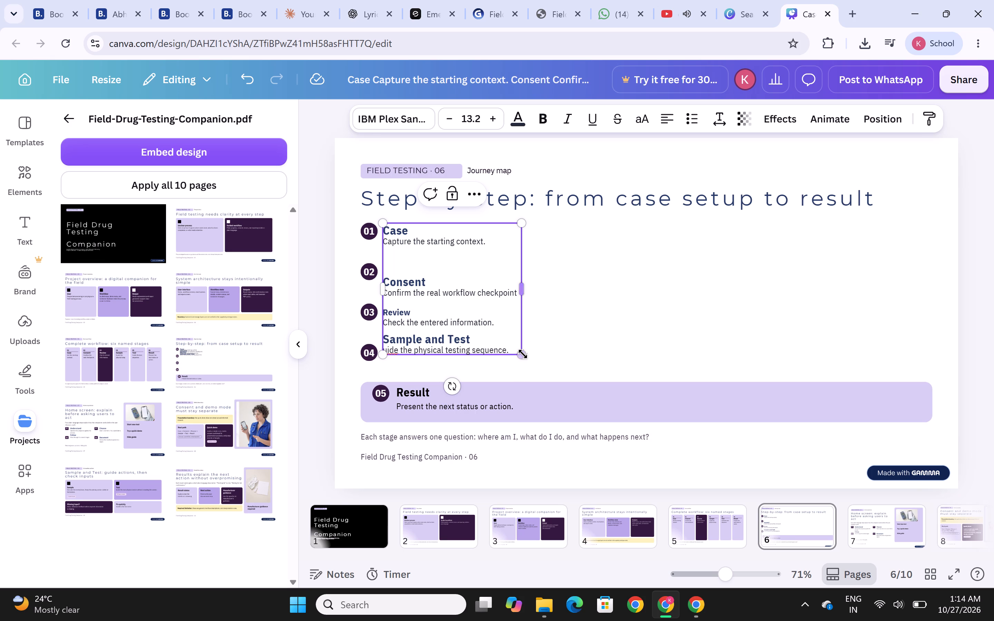
# Enlarge the stage text box slightly so the Sample and Test heading sits closer to marker 04.
pyautogui.moveTo(523, 354); pyautogui.dragTo(533, 366)
# Remove the surplus blank space above the Consent heading and enlarge the stage text box so the headings line up with their markers.
pyautogui.click(384, 284)
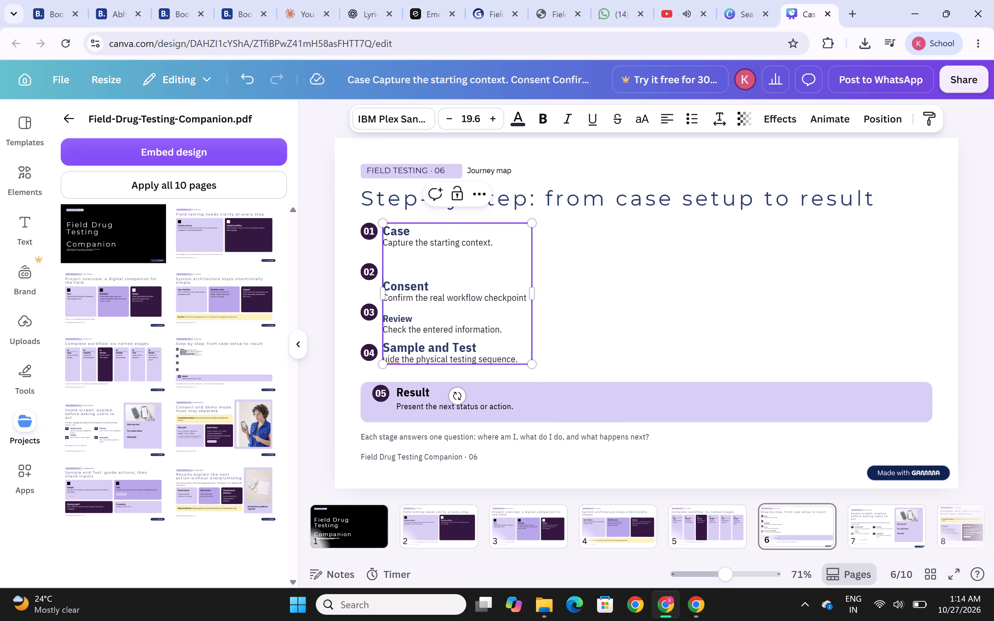
pyautogui.click(384, 284)
pyautogui.press('BackSpace')
pyautogui.press('BackSpace')
pyautogui.press('BackSpace')
pyautogui.press('BackSpace')
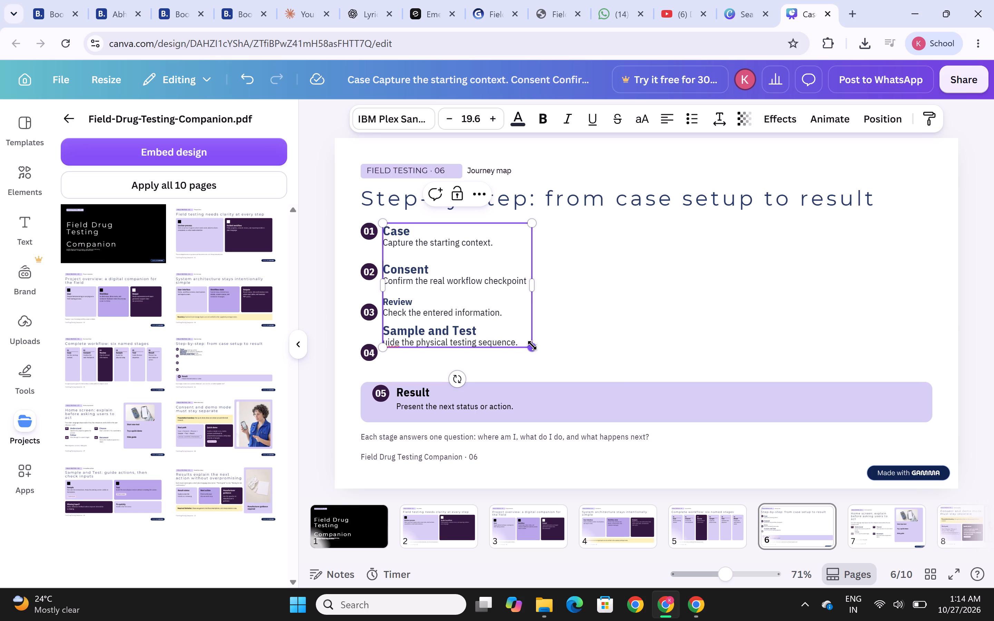
pyautogui.moveTo(532, 345); pyautogui.dragTo(544, 365)
# Restore the missing first letter of the Sample and Test description so it reads "guide the physical testing sequence.".
pyautogui.click(387, 357)
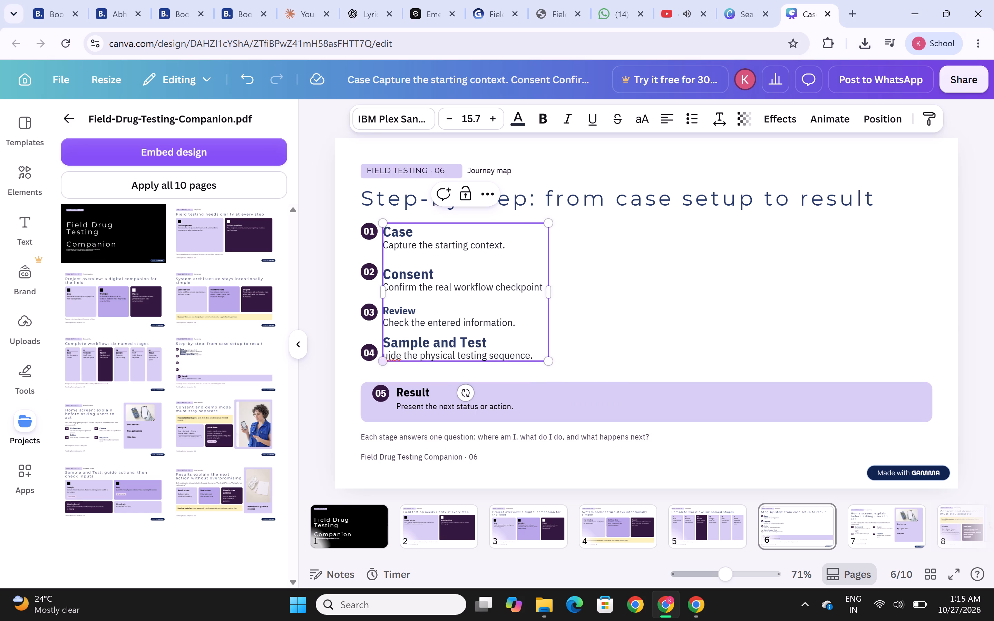
pyautogui.click(384, 354)
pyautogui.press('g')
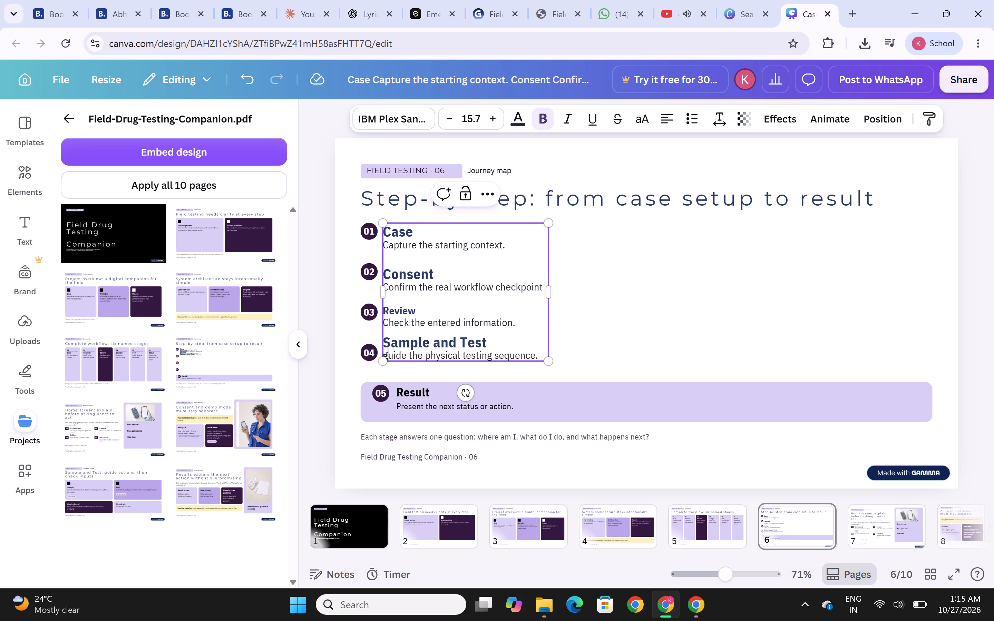
pyautogui.press('BackSpace')
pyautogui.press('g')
pyautogui.click(614, 330)
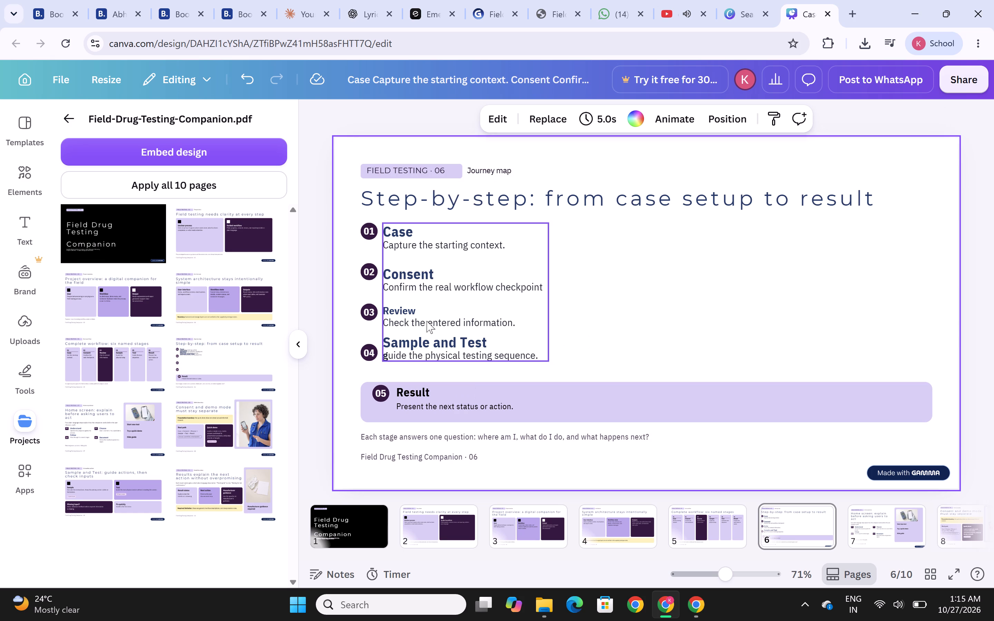
# Delete the Made with Gamma badge on page 6, removing both its image and its frame.
pyautogui.click(882, 465)
pyautogui.click(932, 427)
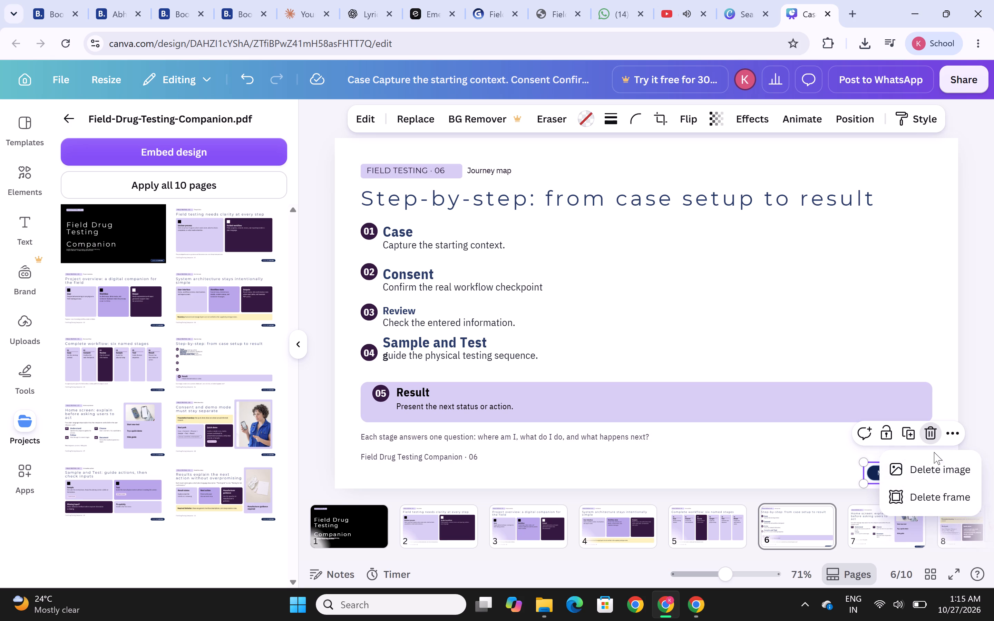
pyautogui.click(937, 466)
pyautogui.click(929, 428)
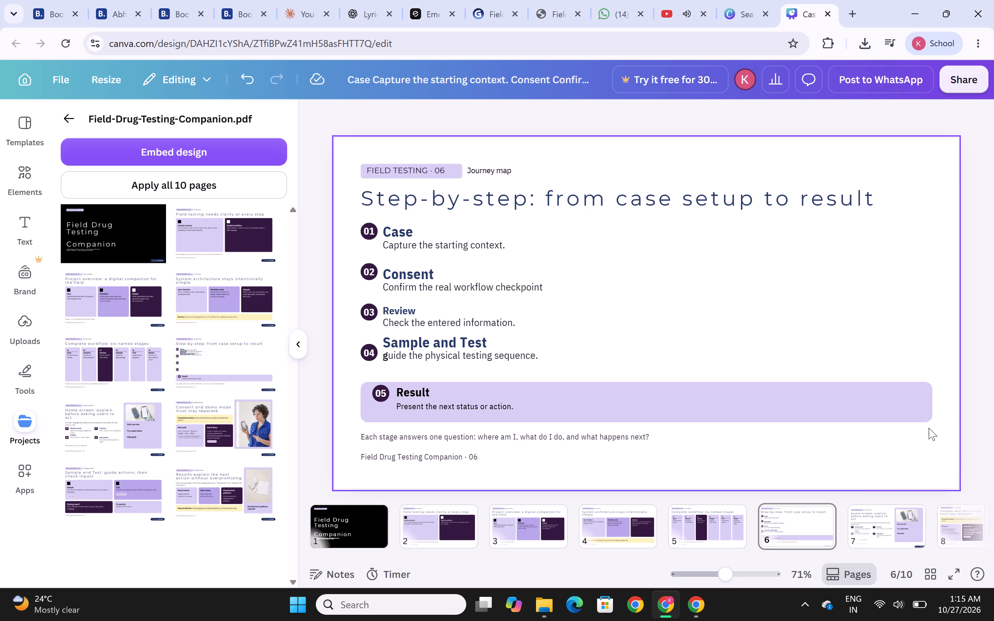
# Extend the Result banner's left edge outward and shift marker 05 and the Result text left to align with the stages above.
pyautogui.click(383, 383)
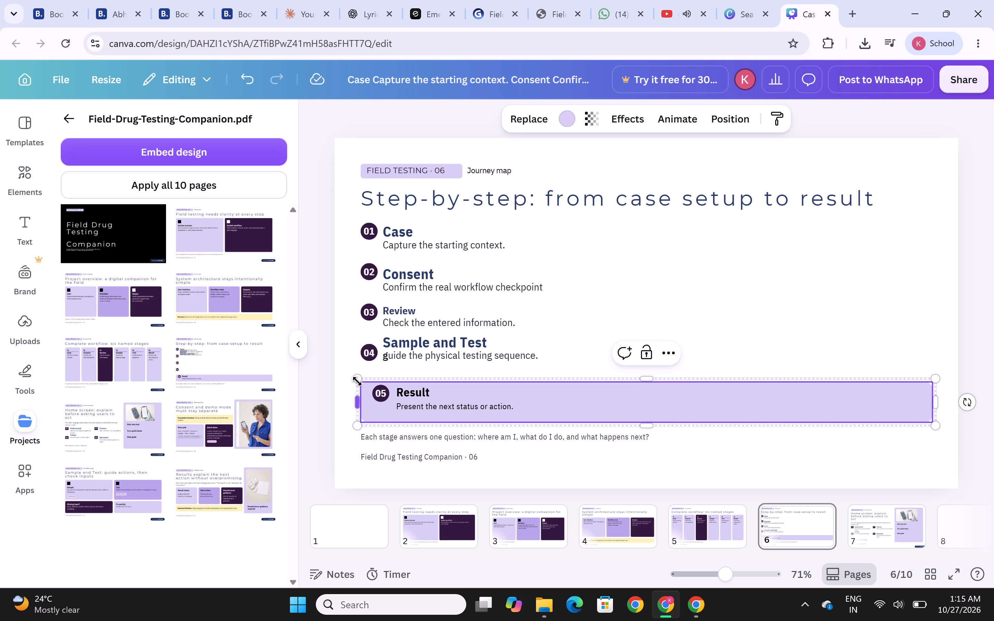
pyautogui.moveTo(358, 380); pyautogui.dragTo(345, 381)
pyautogui.moveTo(383, 391); pyautogui.dragTo(376, 391)
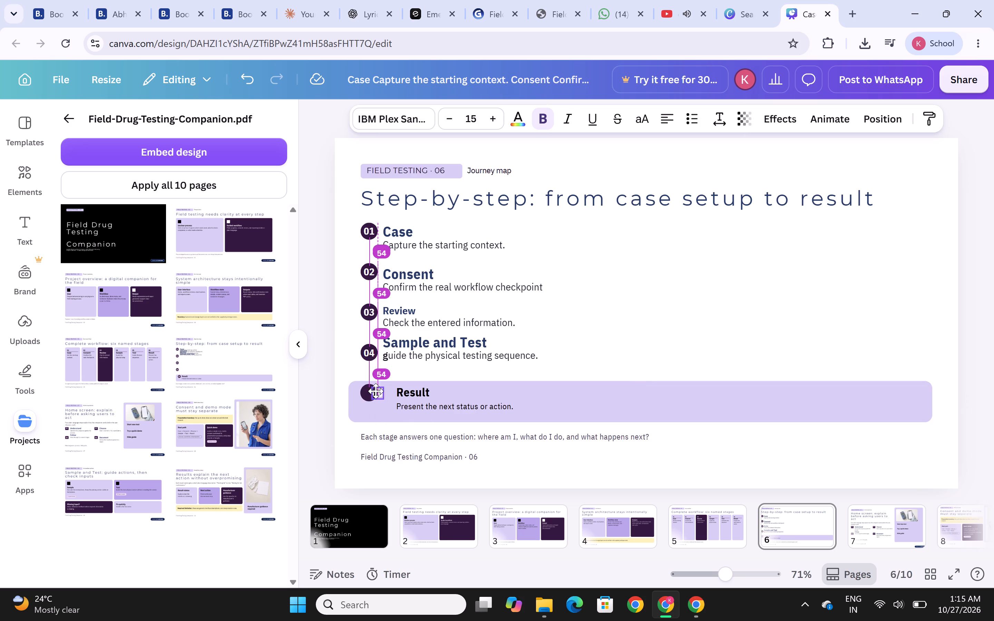
pyautogui.moveTo(376, 391); pyautogui.dragTo(371, 391)
pyautogui.click(404, 392)
pyautogui.moveTo(404, 392); pyautogui.dragTo(395, 392)
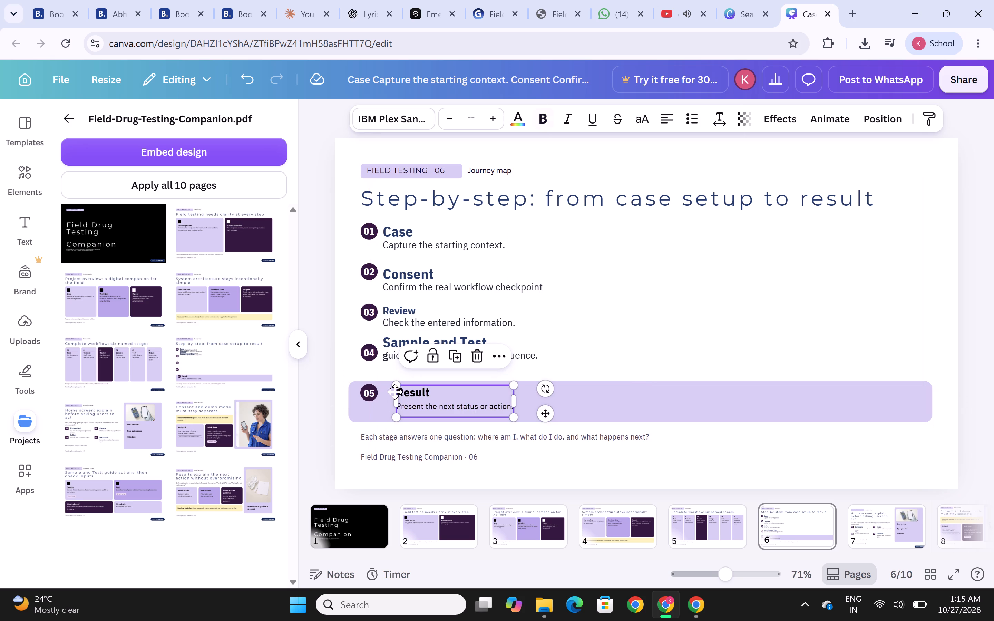
pyautogui.moveTo(395, 392); pyautogui.dragTo(389, 397)
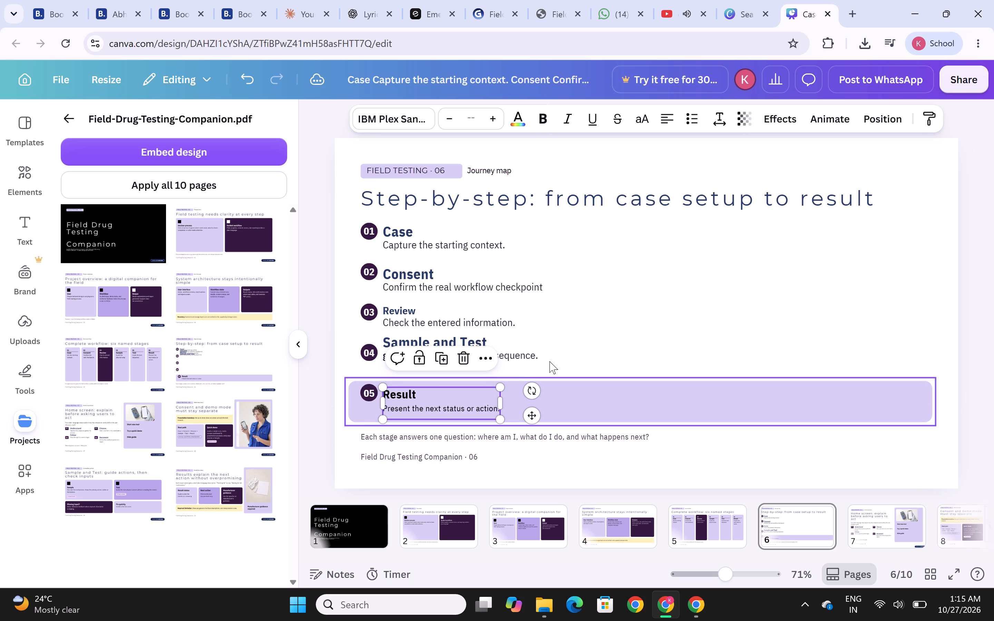
pyautogui.click(549, 361)
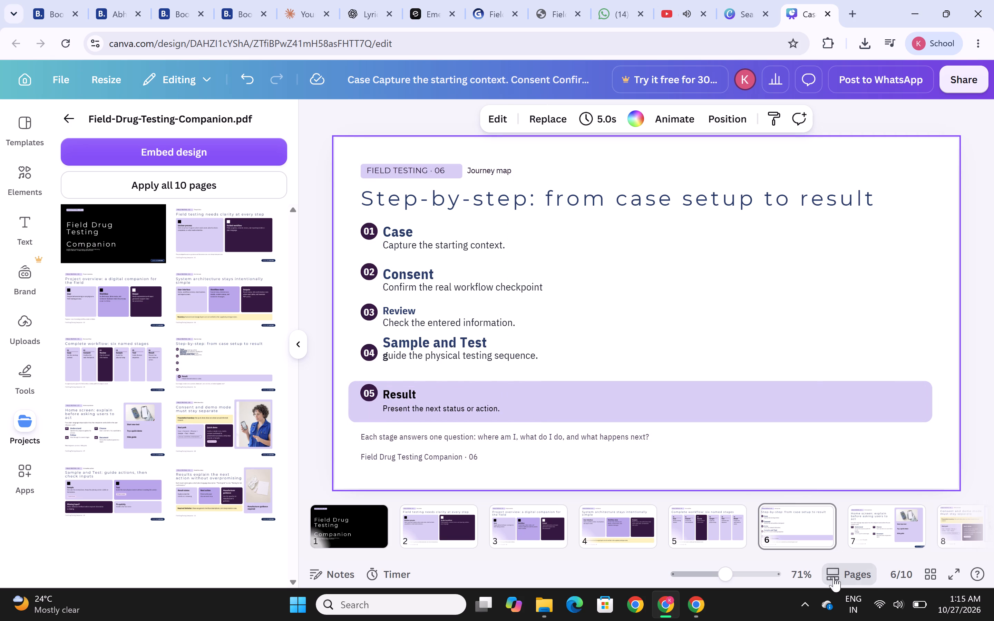
# Delete the Made with Gamma badge image and its frame from page 7.
pyautogui.click(891, 521)
pyautogui.click(811, 524)
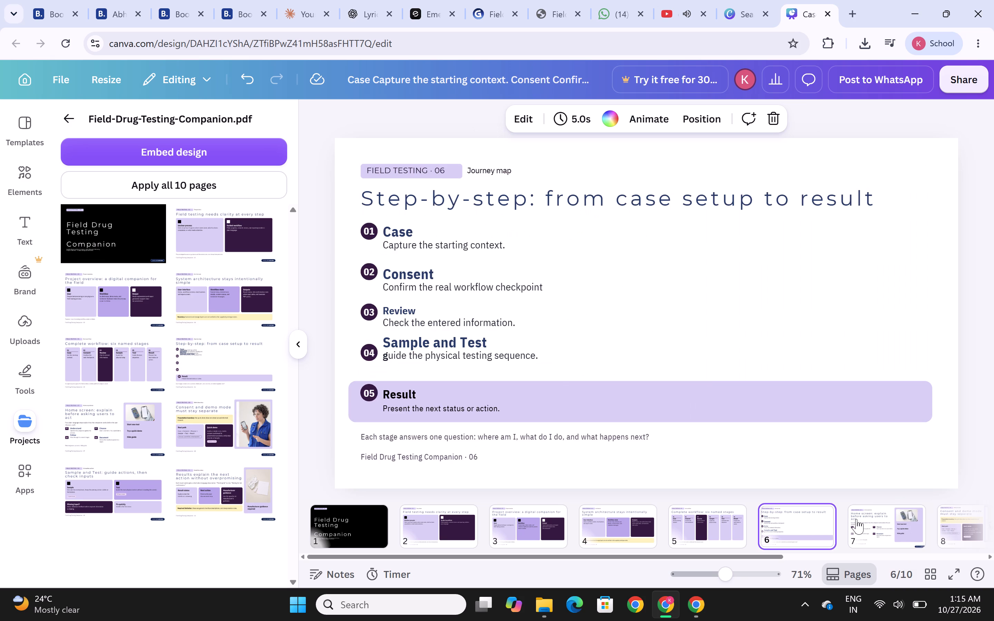
pyautogui.click(856, 519)
pyautogui.click(906, 467)
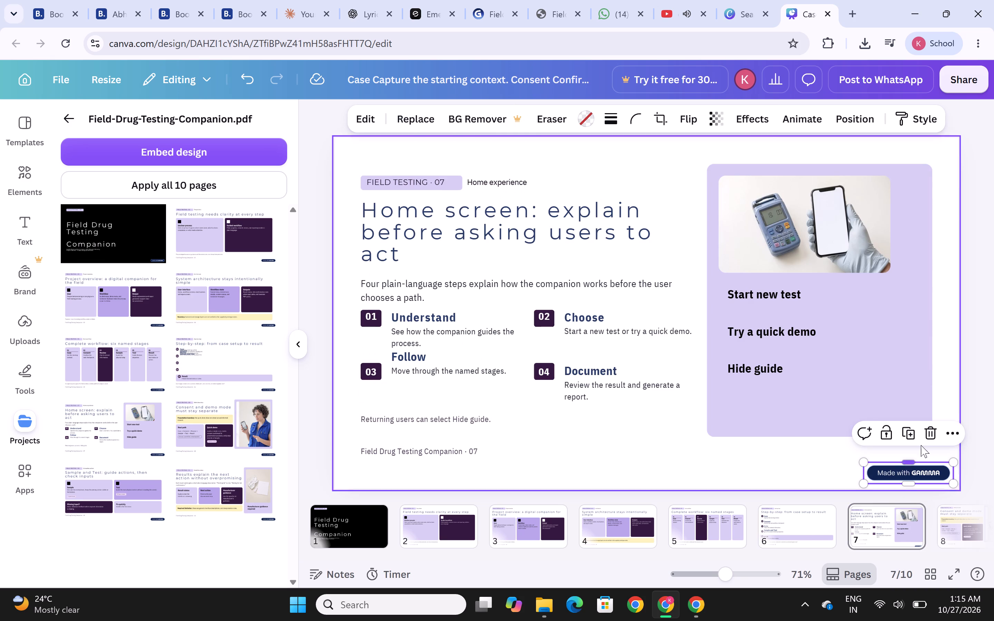
pyautogui.click(926, 436)
pyautogui.click(925, 461)
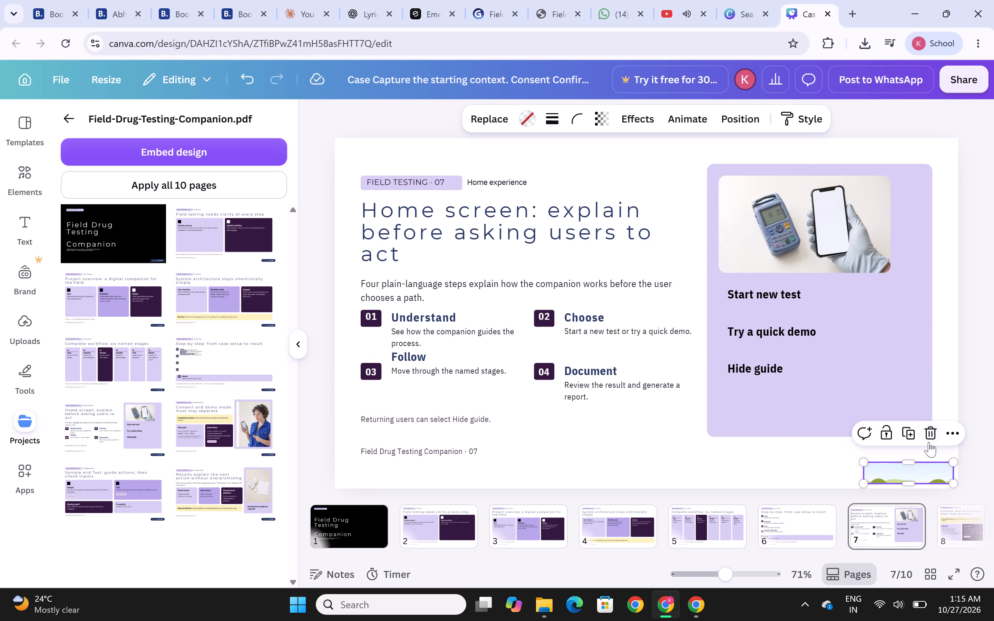
pyautogui.click(929, 442)
# Delete the Made with Gamma badge image and its frame from page 8.
pyautogui.hscroll(-4, 926, 522)
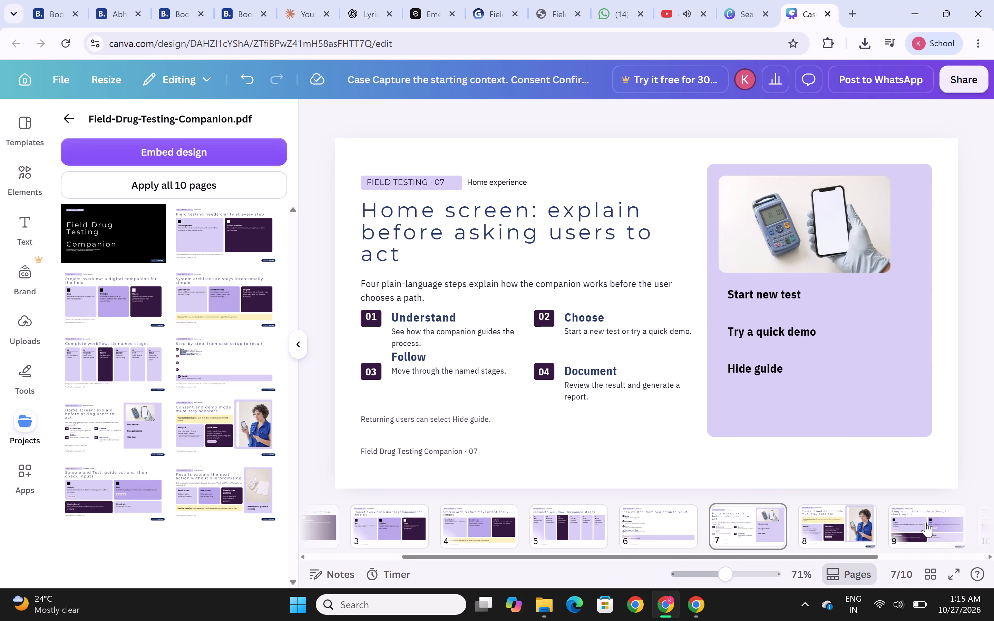
pyautogui.click(823, 529)
pyautogui.click(888, 476)
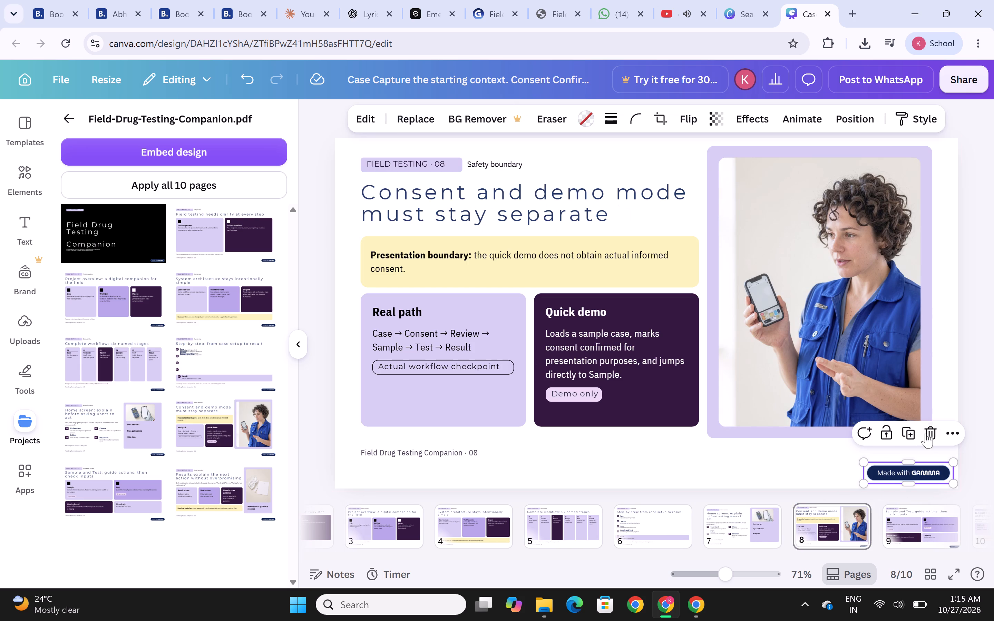
pyautogui.click(931, 426)
pyautogui.click(931, 461)
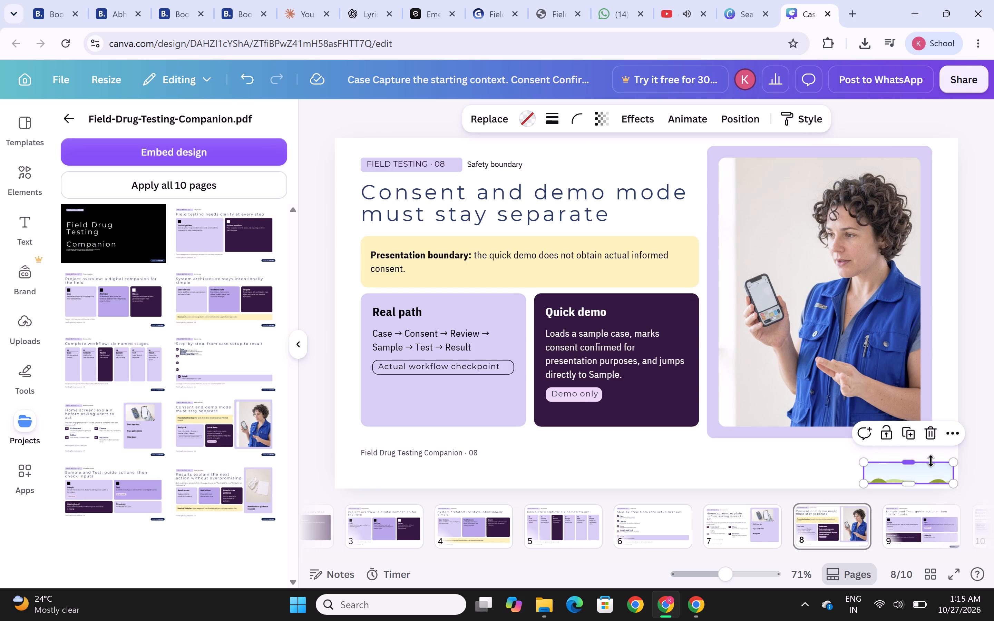
pyautogui.click(928, 430)
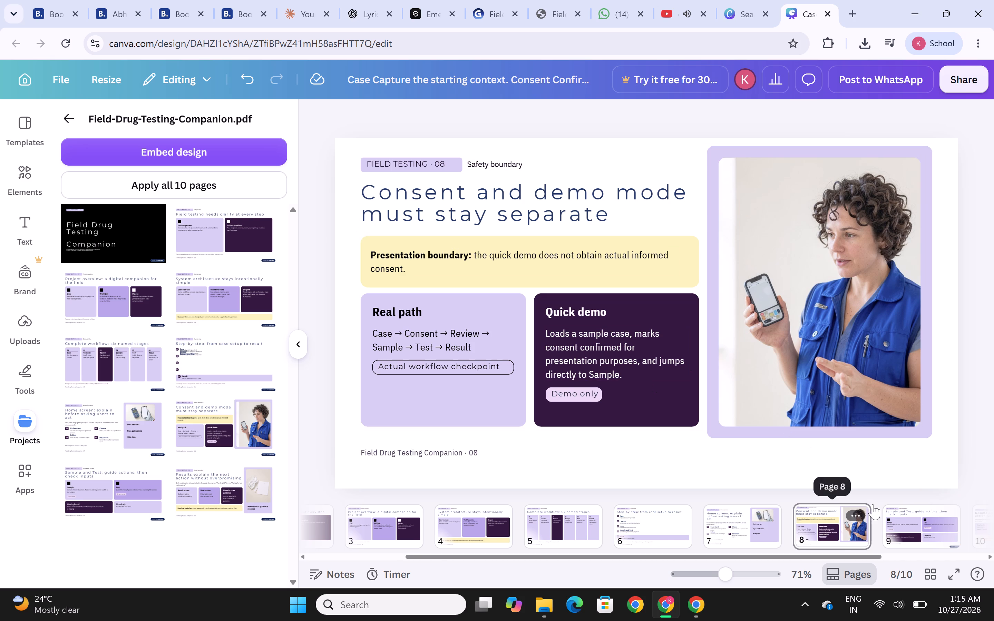
# Delete the Made with Gamma badge image and its frame from page 9.
pyautogui.hscroll(-2, 873, 504)
pyautogui.click(814, 523)
pyautogui.click(906, 470)
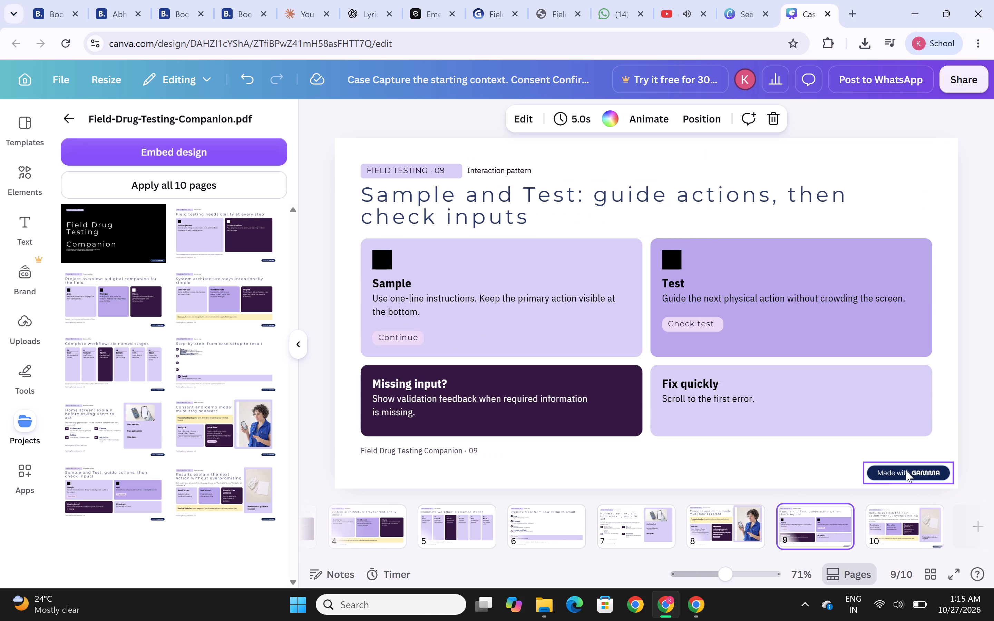
pyautogui.click(926, 437)
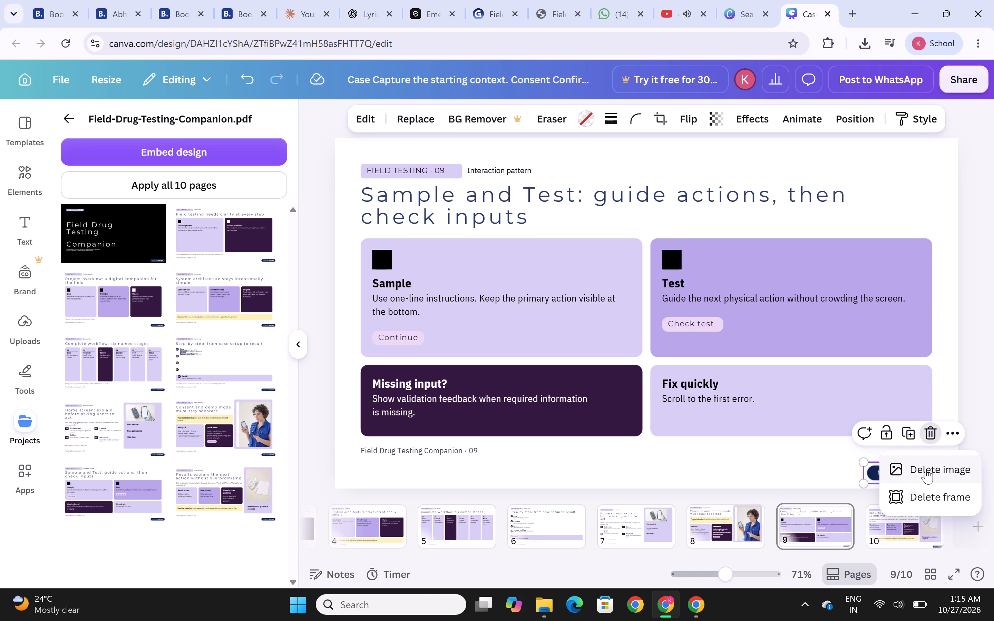
pyautogui.click(925, 474)
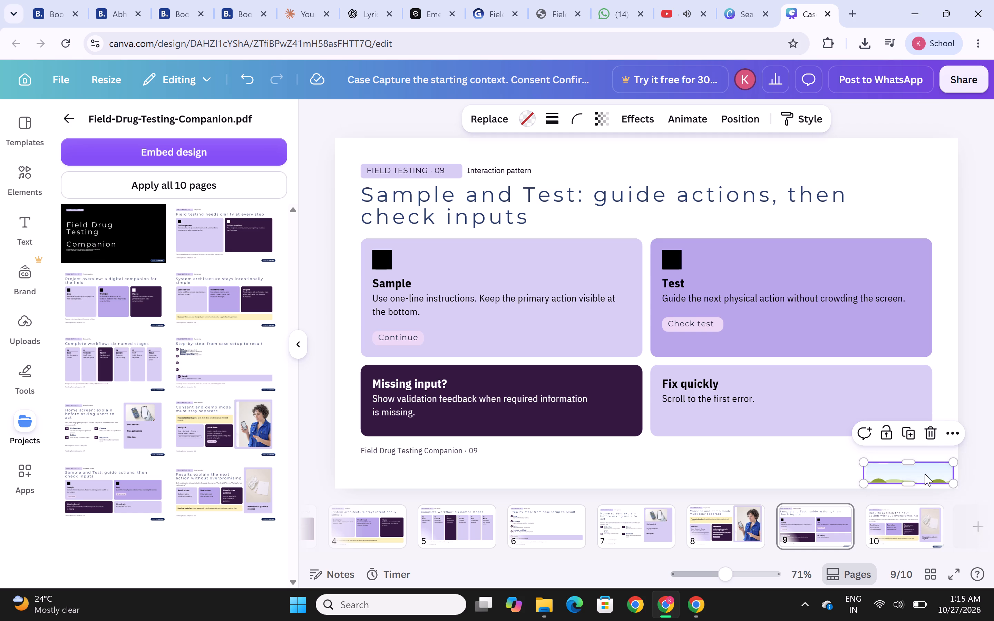
pyautogui.click(931, 437)
# Delete the Made with Gamma badge image and its frame from page 10.
pyautogui.click(909, 511)
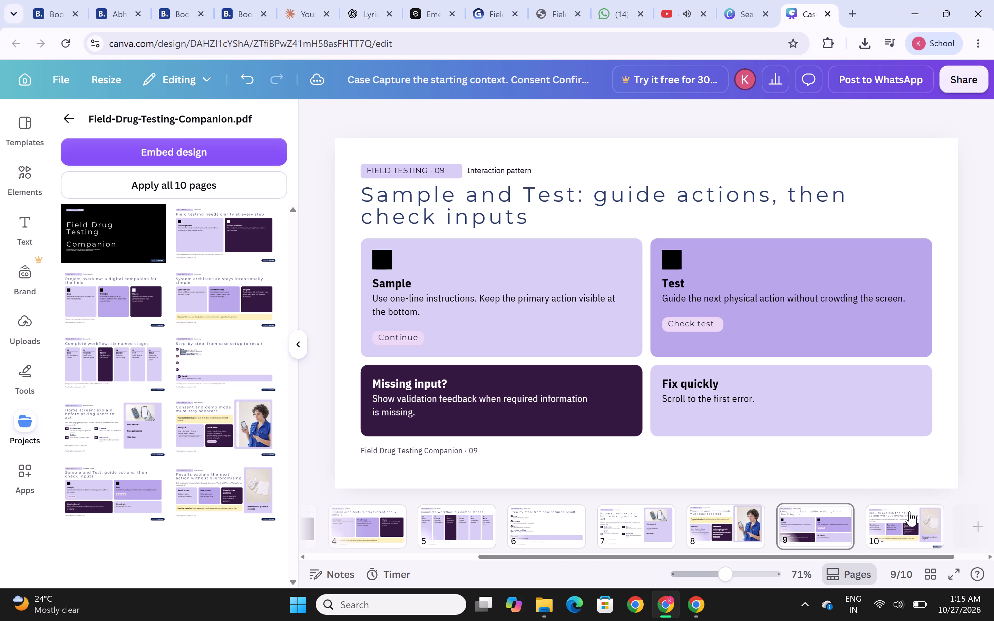
pyautogui.click(917, 463)
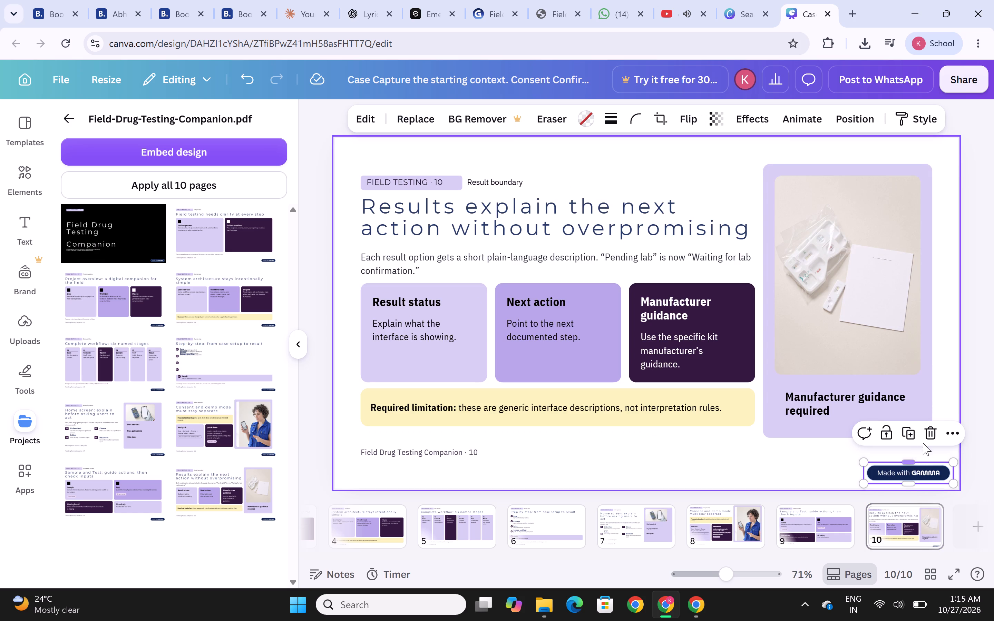
pyautogui.click(923, 442)
pyautogui.click(923, 456)
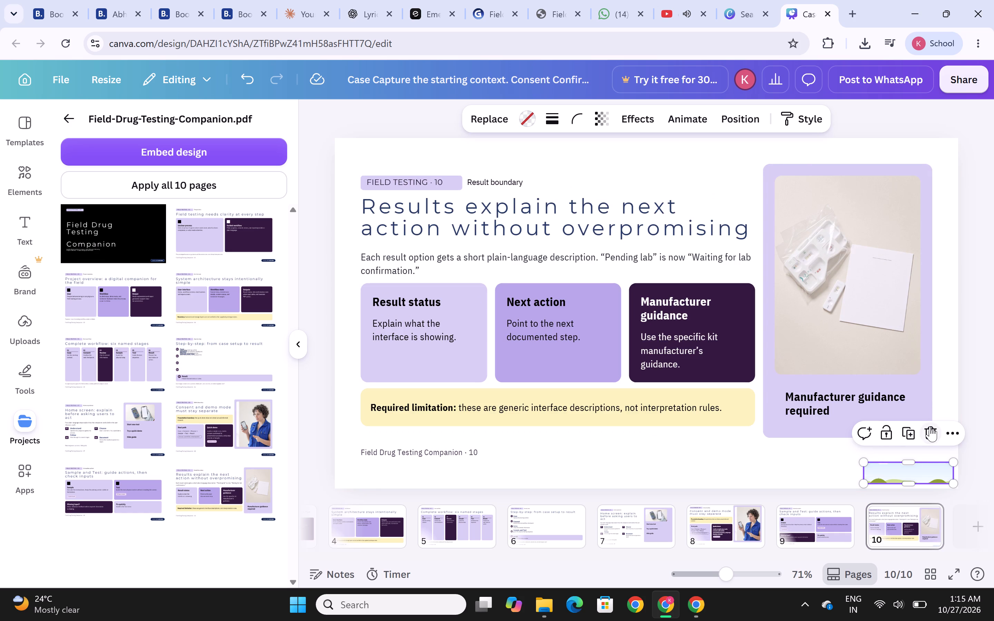
pyautogui.click(930, 426)
# Download all pages of the presentation as a PDF with the Digital preset.
pyautogui.hscroll(-3, 878, 551)
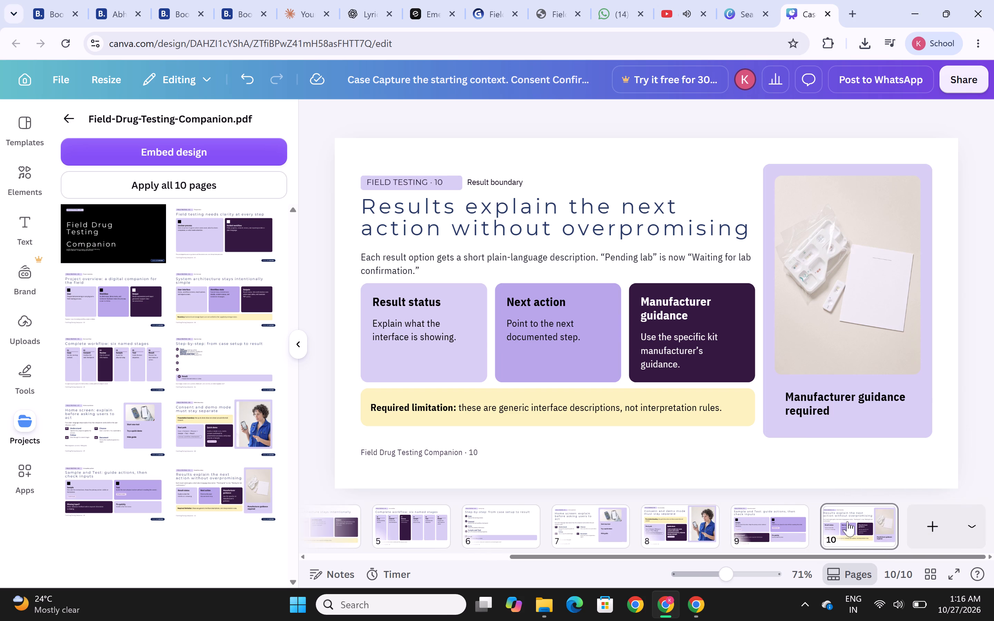
pyautogui.click(948, 85)
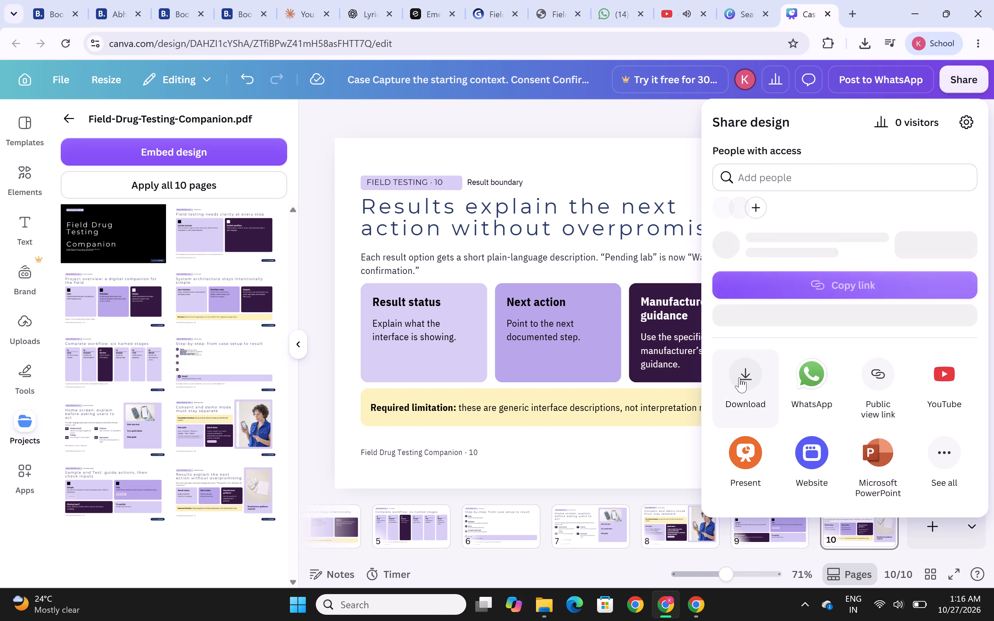
pyautogui.click(739, 377)
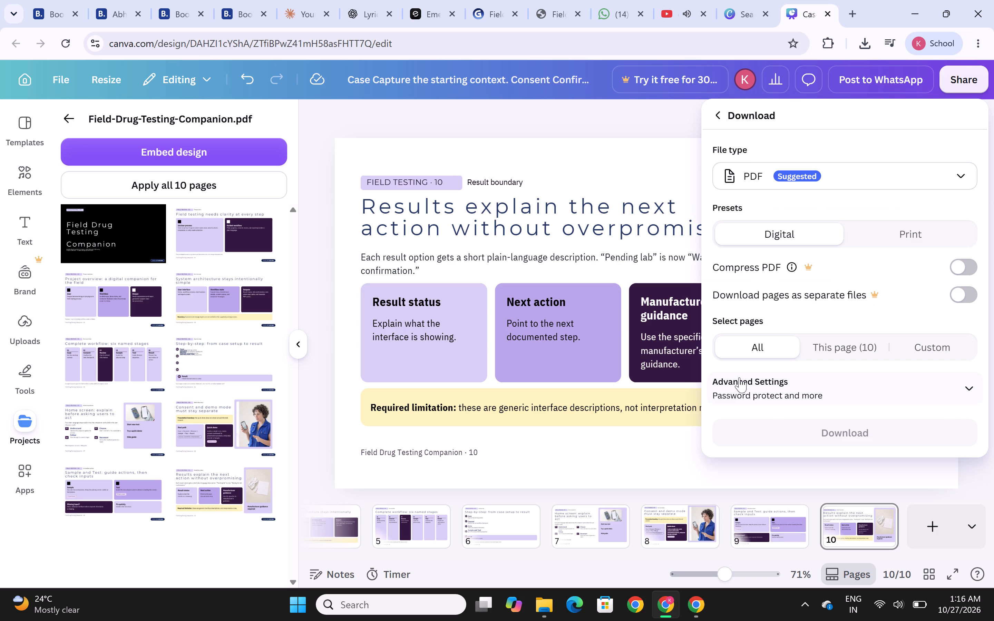
pyautogui.scroll(-3, 899, 284)
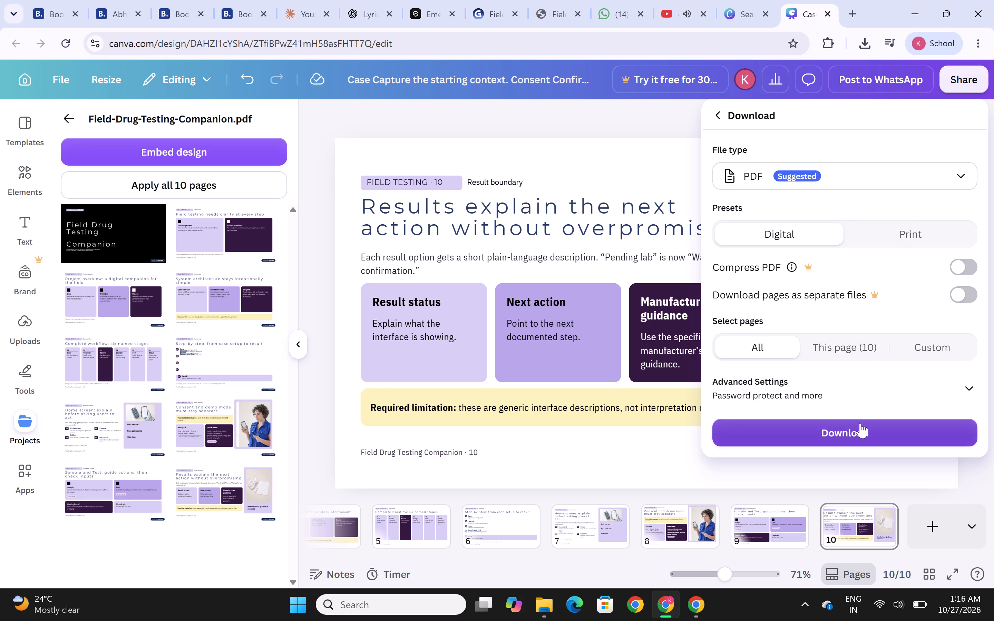
pyautogui.click(860, 424)
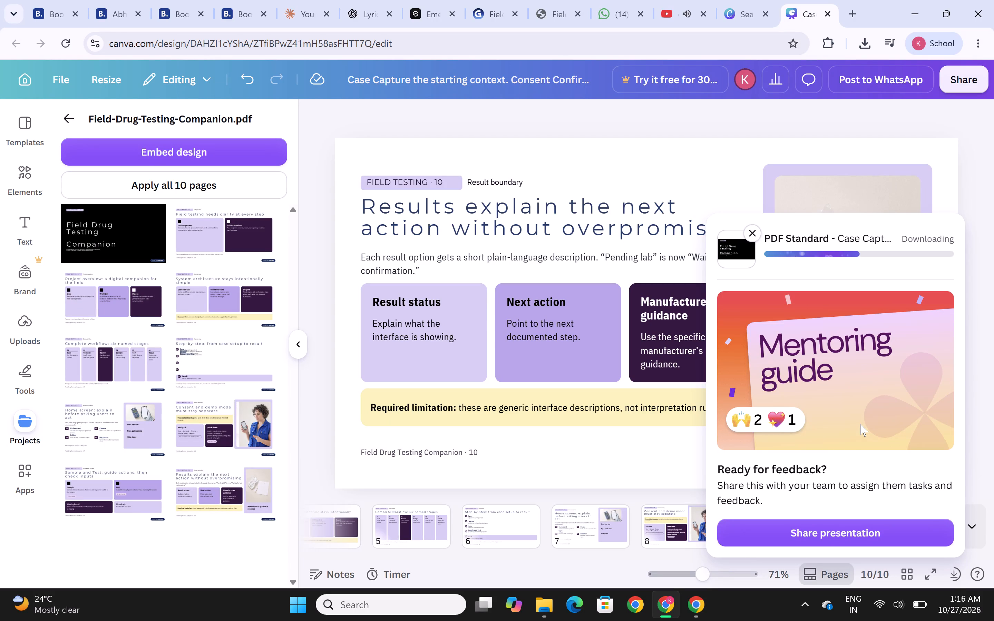
pyautogui.click(860, 424)
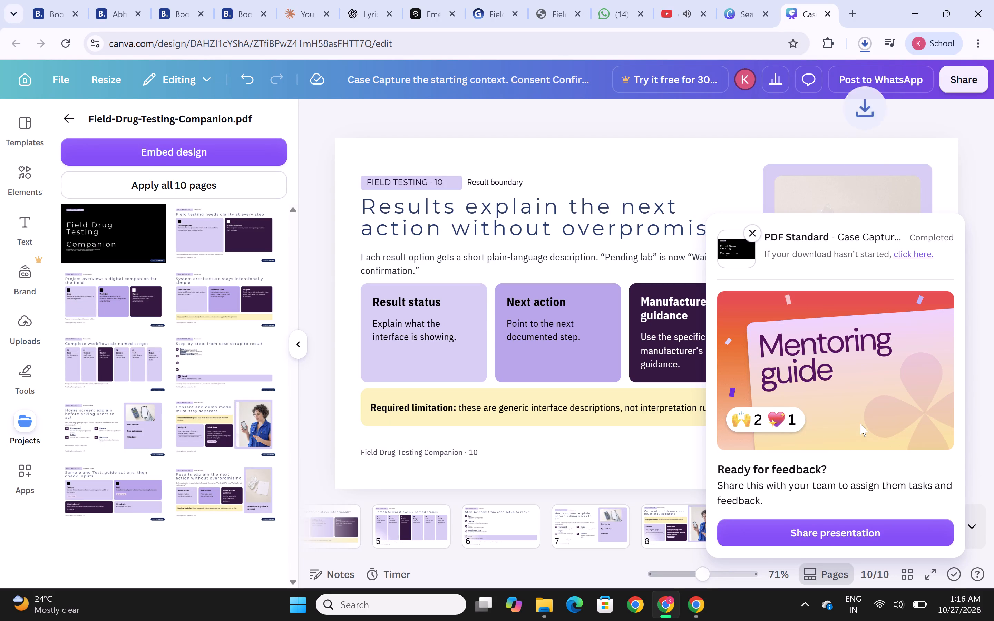
# Open the newly downloaded presentation PDF from its download folder and review its ten pages.
pyautogui.click(870, 33)
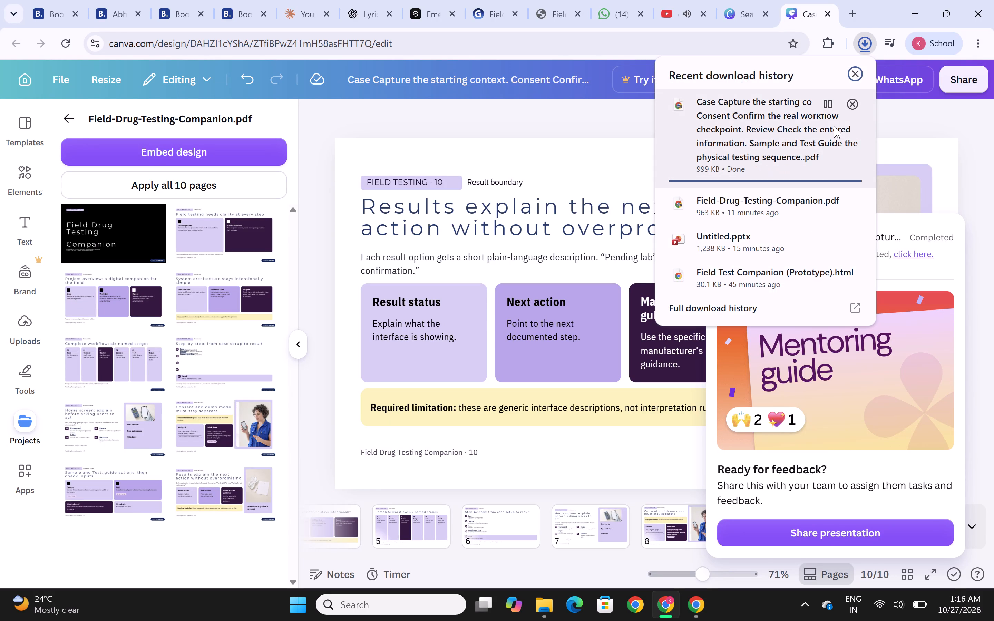
pyautogui.click(824, 107)
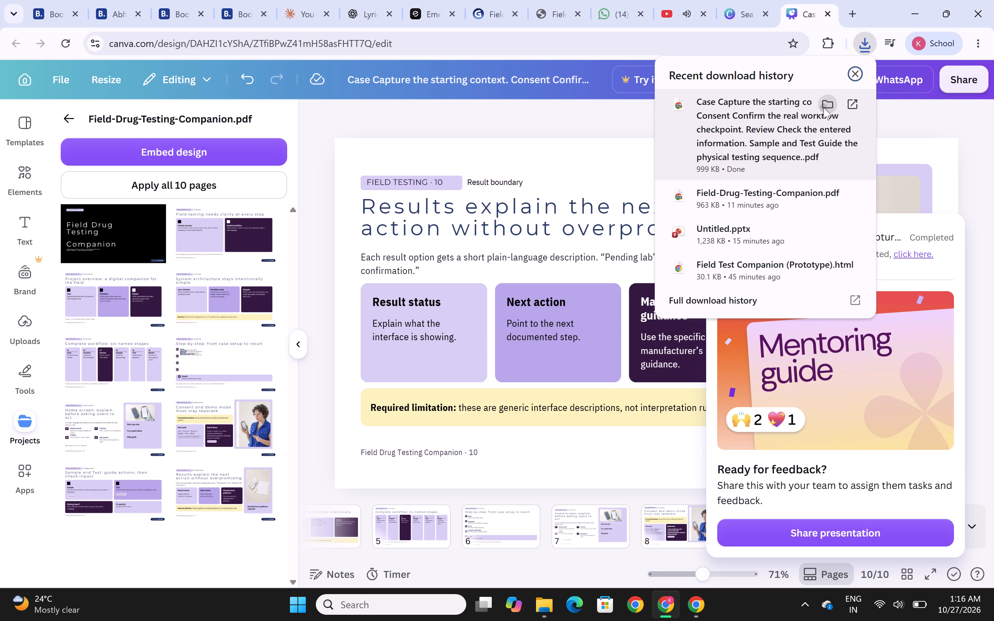
pyautogui.doubleClick(464, 246)
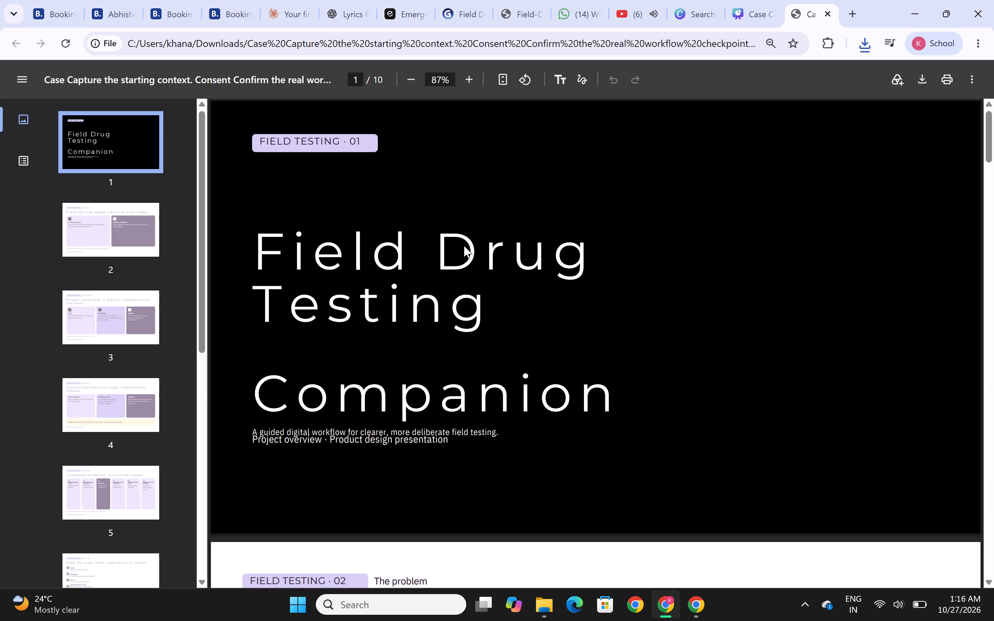
pyautogui.scroll(-12, 464, 246)
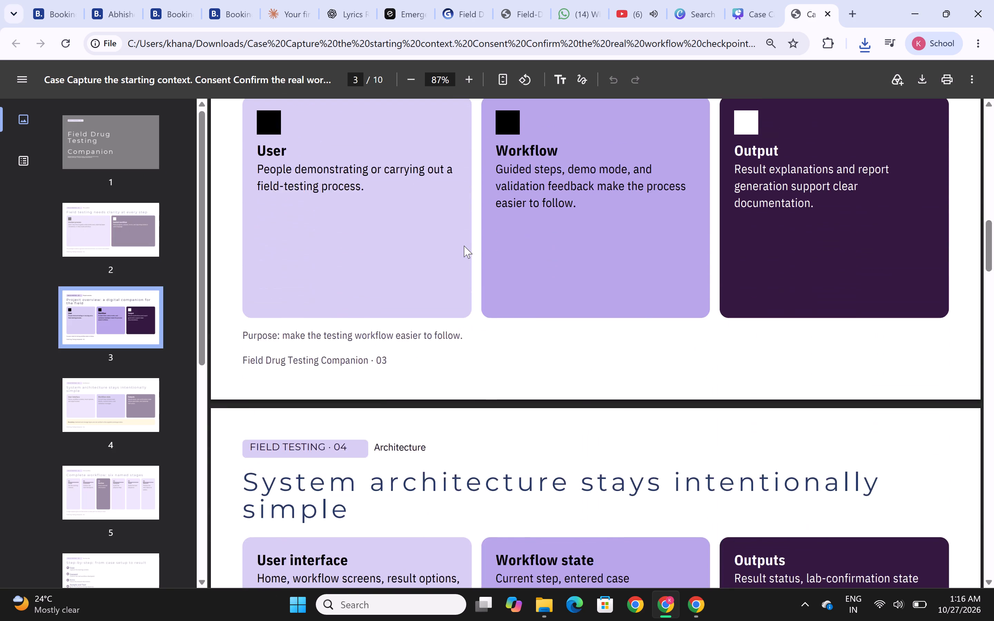
pyautogui.scroll(-16, 464, 246)
pyautogui.scroll(2, 464, 246)
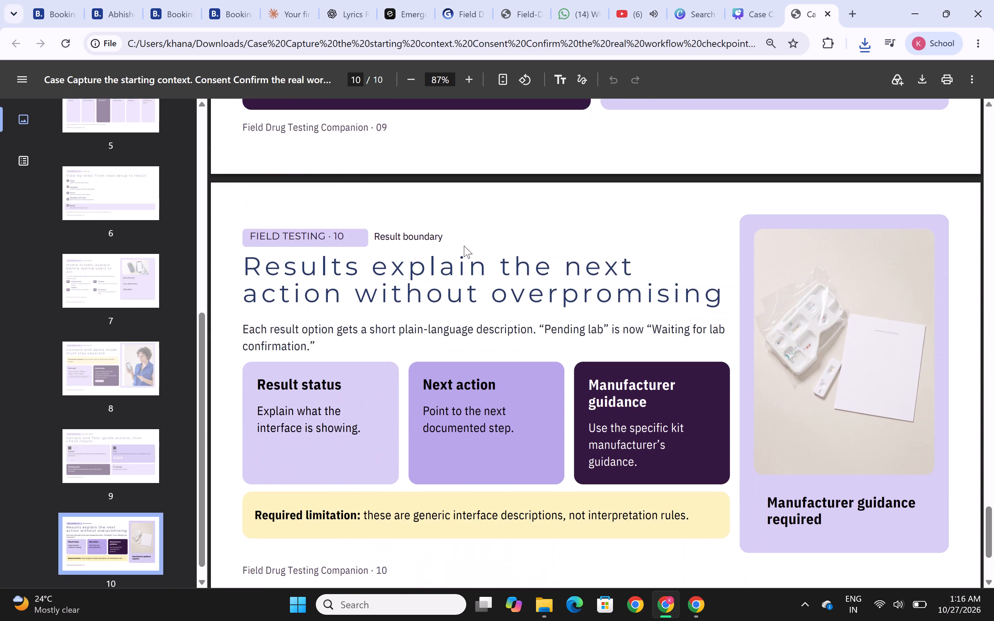
pyautogui.scroll(10, 464, 246)
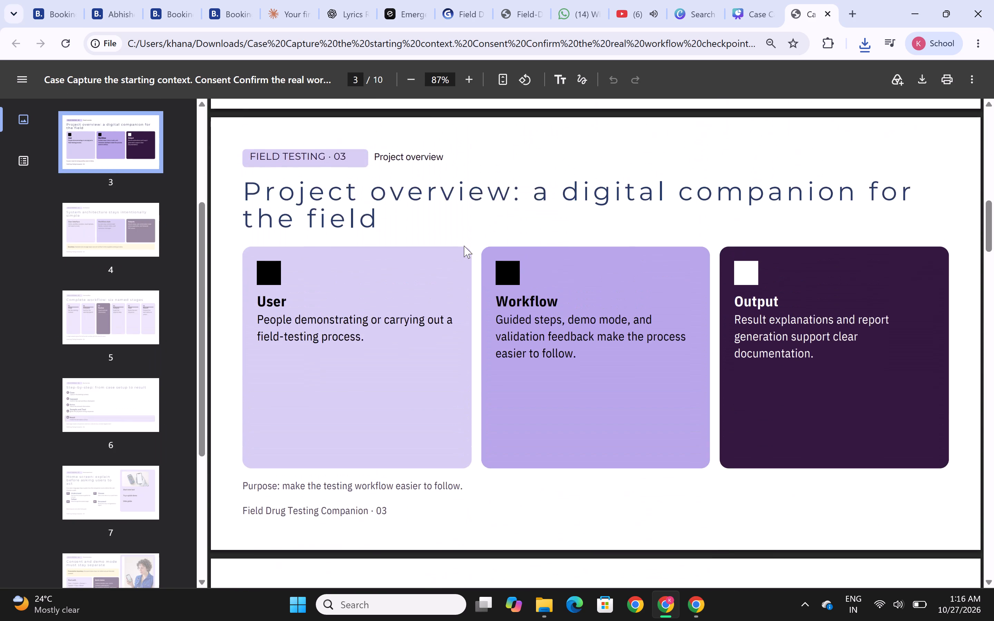
pyautogui.scroll(1, 464, 246)
pyautogui.scroll(-9, 464, 246)
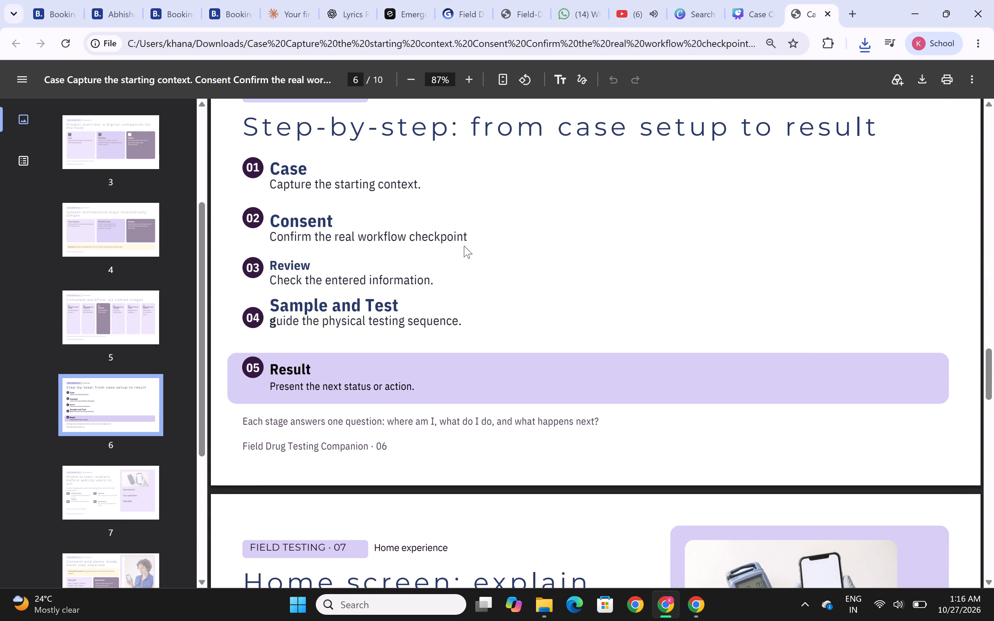
pyautogui.scroll(-9, 464, 246)
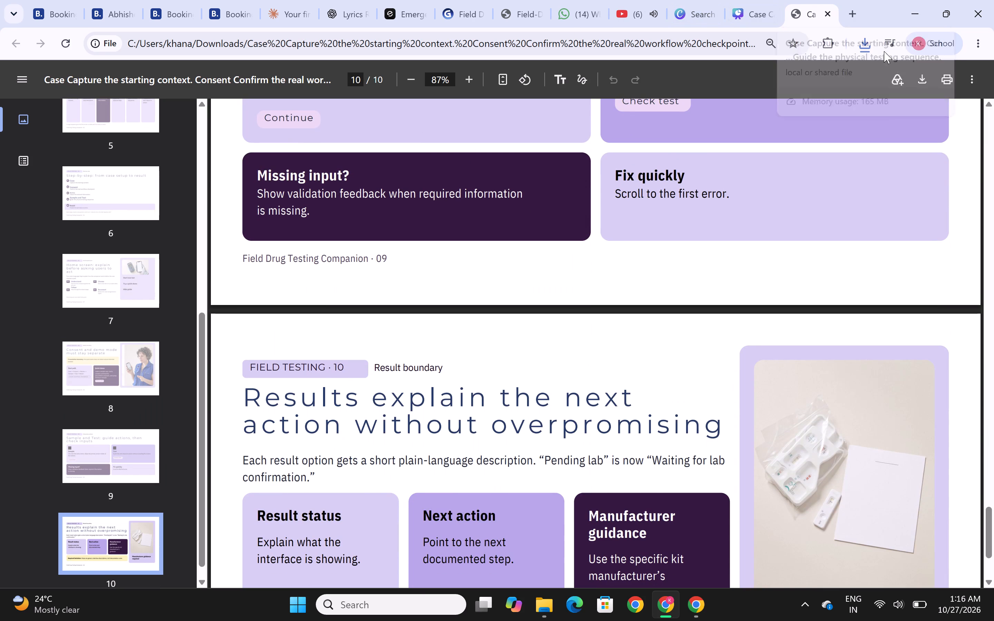
# Move the newly exported presentation PDF from the Downloads folder onto the desktop.
pyautogui.click(861, 46)
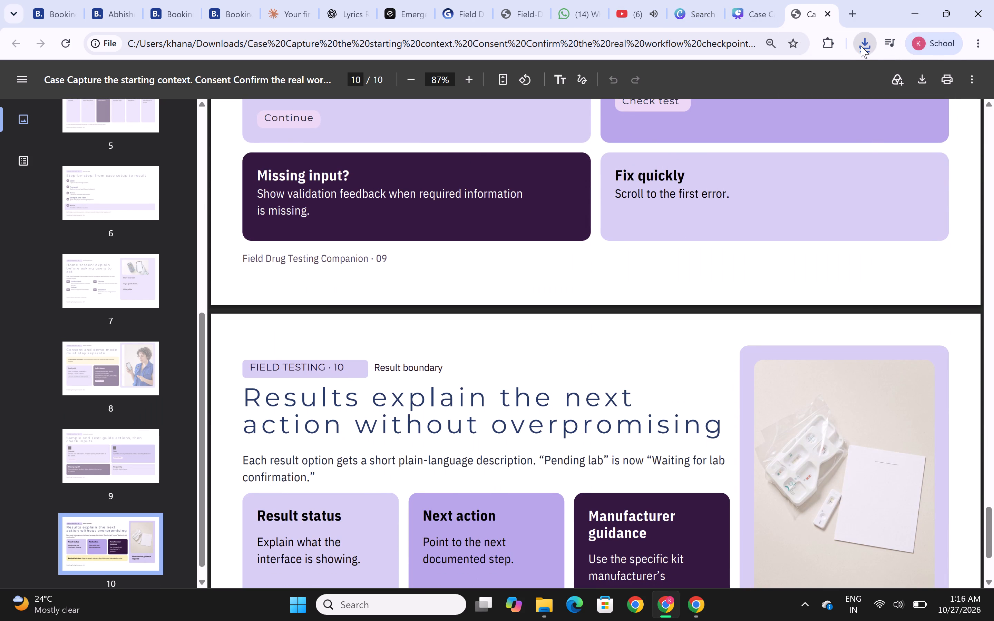
pyautogui.click(836, 101)
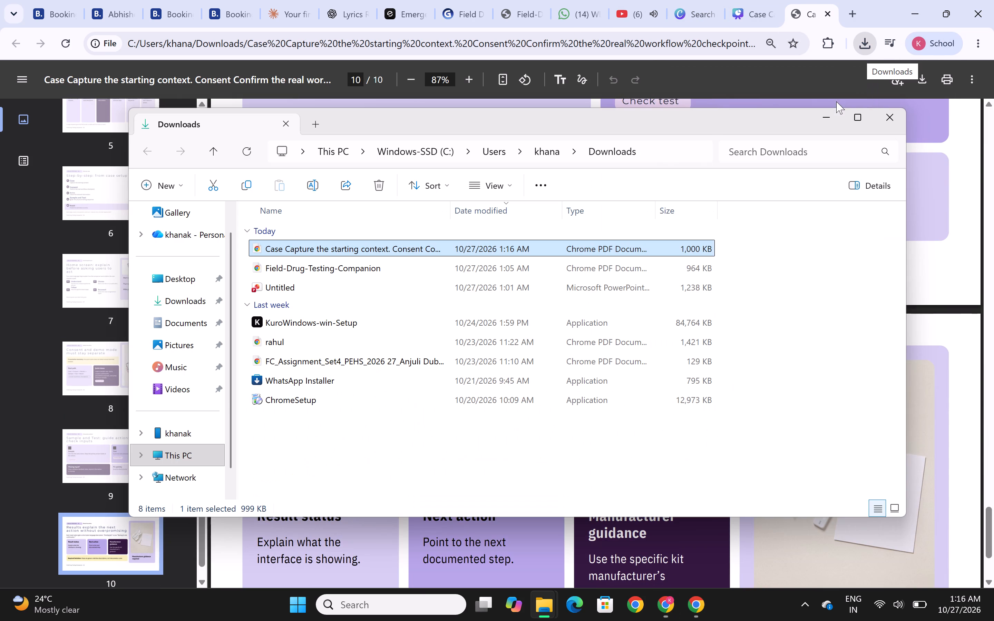
pyautogui.click(938, 14)
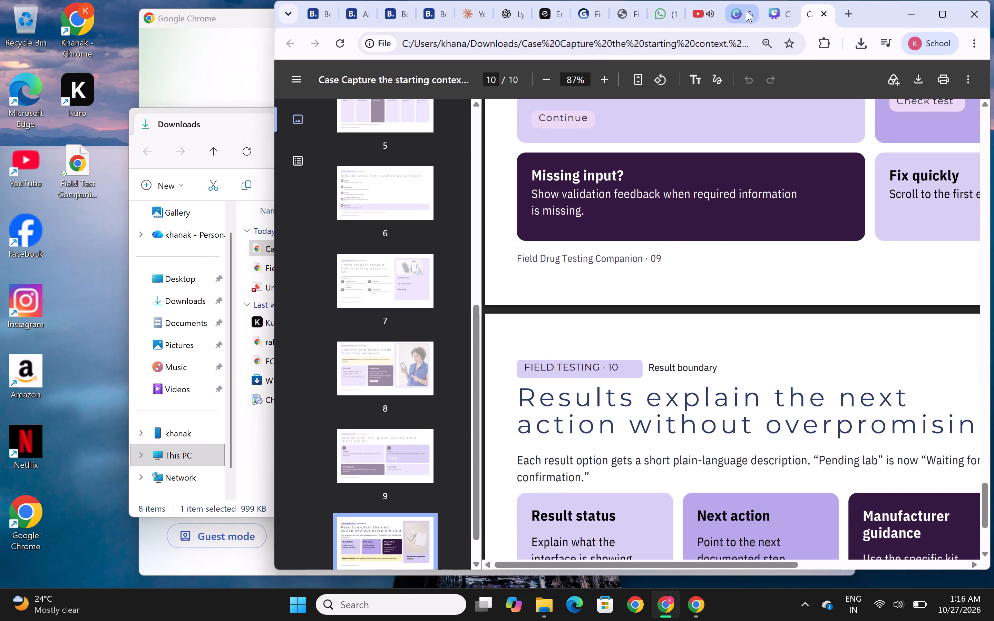
pyautogui.moveTo(874, 4); pyautogui.dragTo(730, 300)
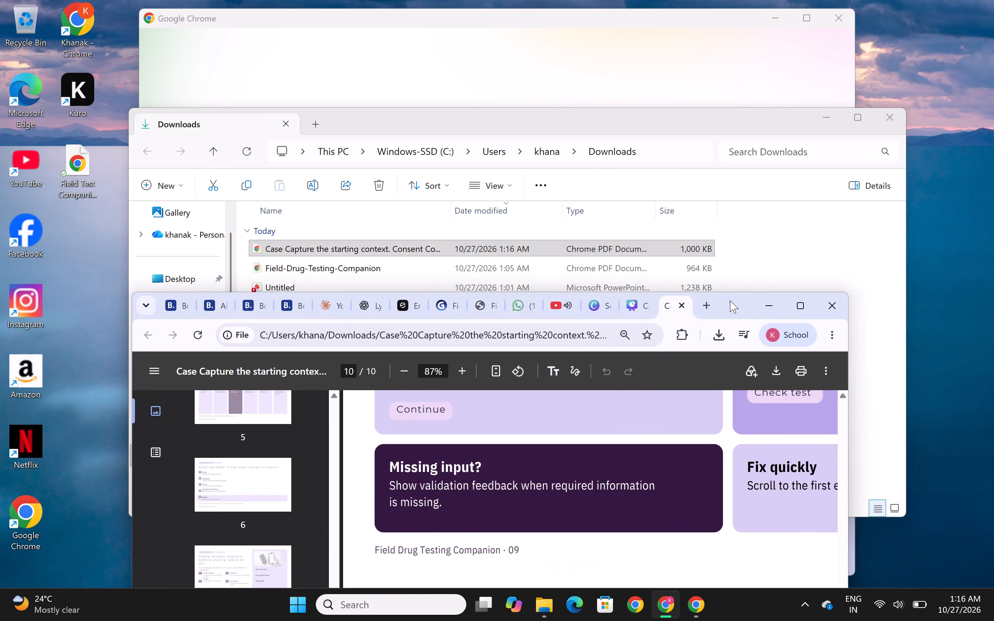
pyautogui.moveTo(623, 244); pyautogui.dragTo(929, 73)
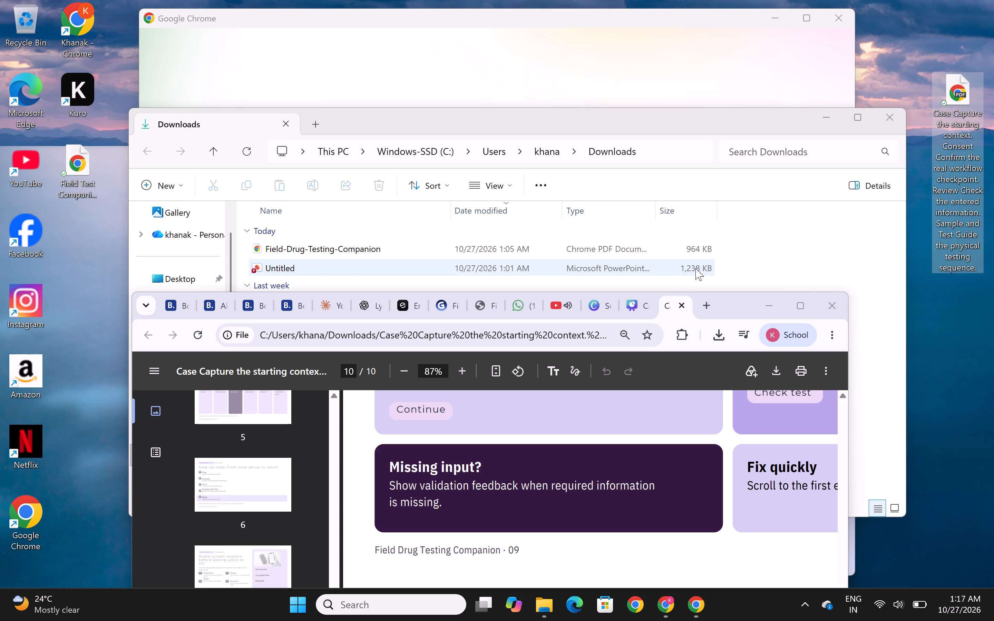
pyautogui.click(769, 304)
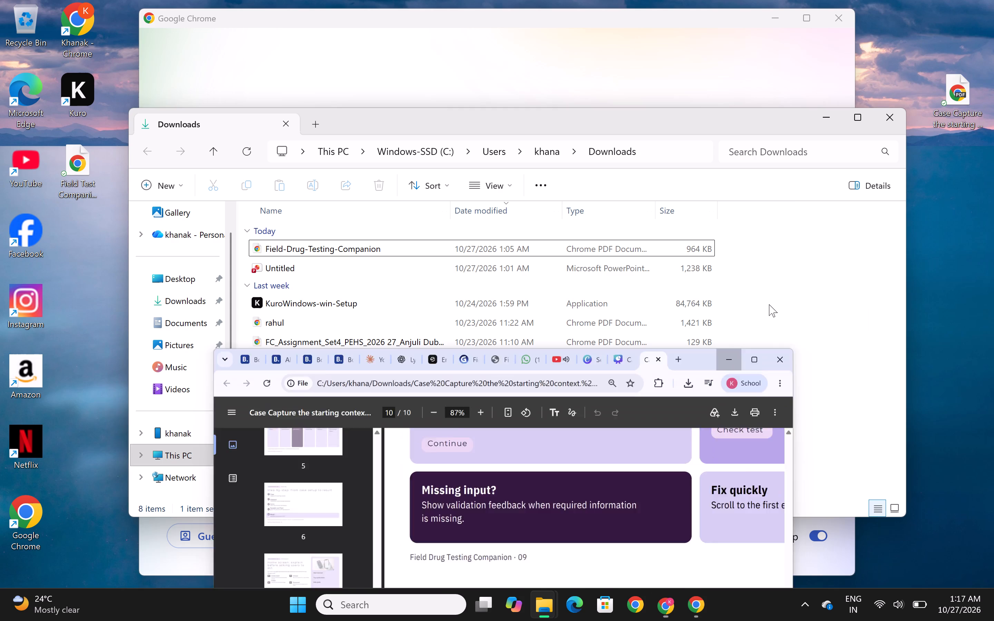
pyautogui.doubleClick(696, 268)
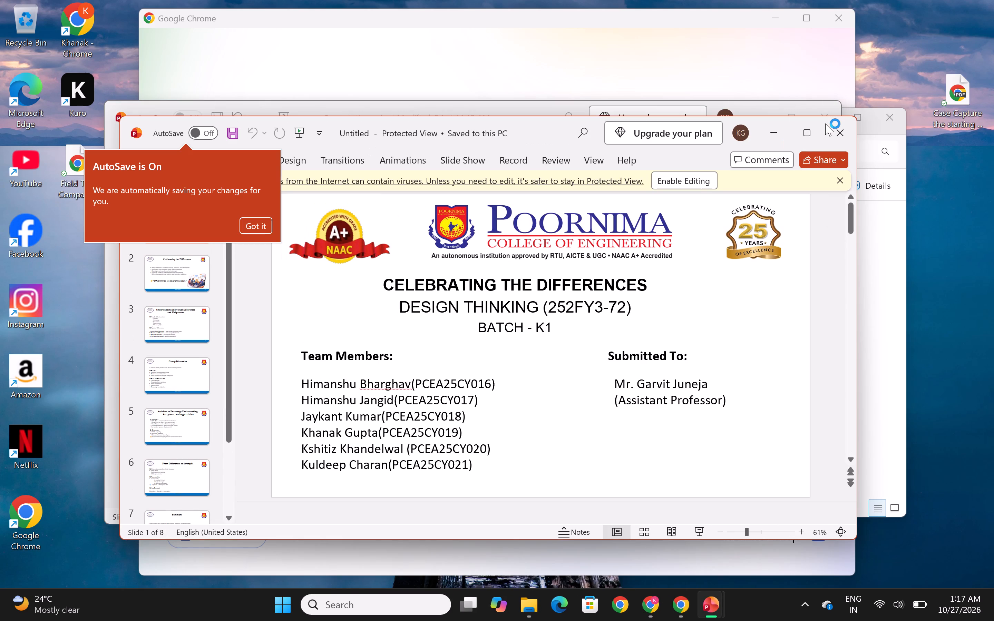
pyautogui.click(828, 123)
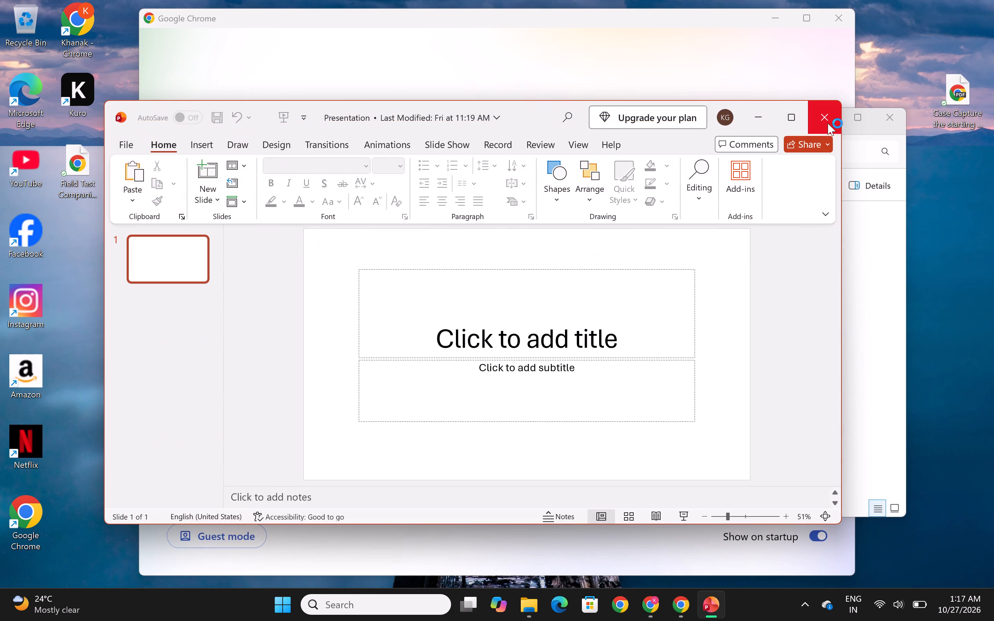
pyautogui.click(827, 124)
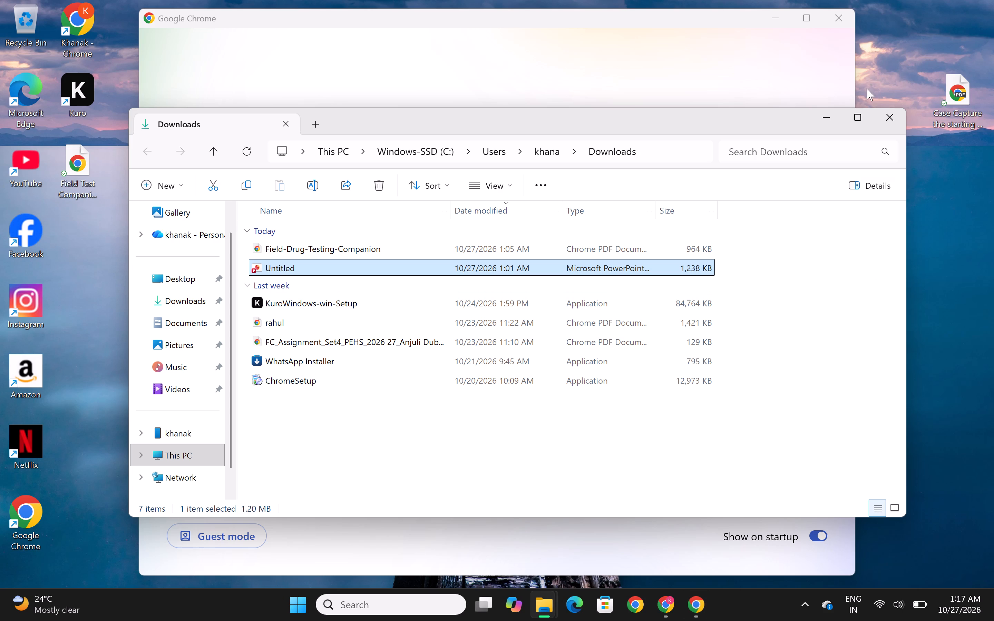
# Rename the presentation PDF on the desktop as DRUG PROJECT PPT.
pyautogui.click(778, 16)
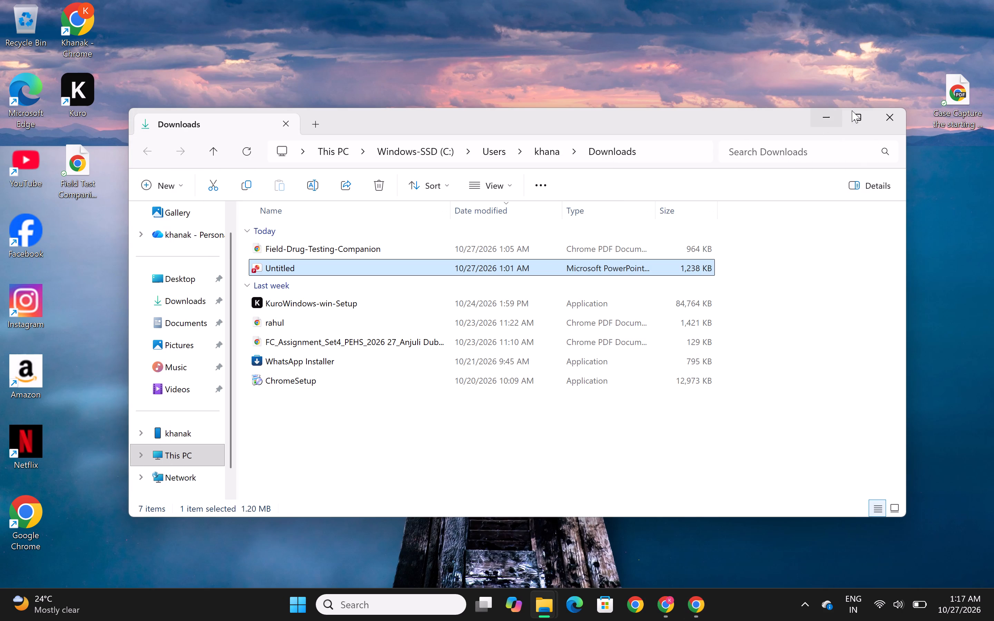
pyautogui.rightClick(952, 99)
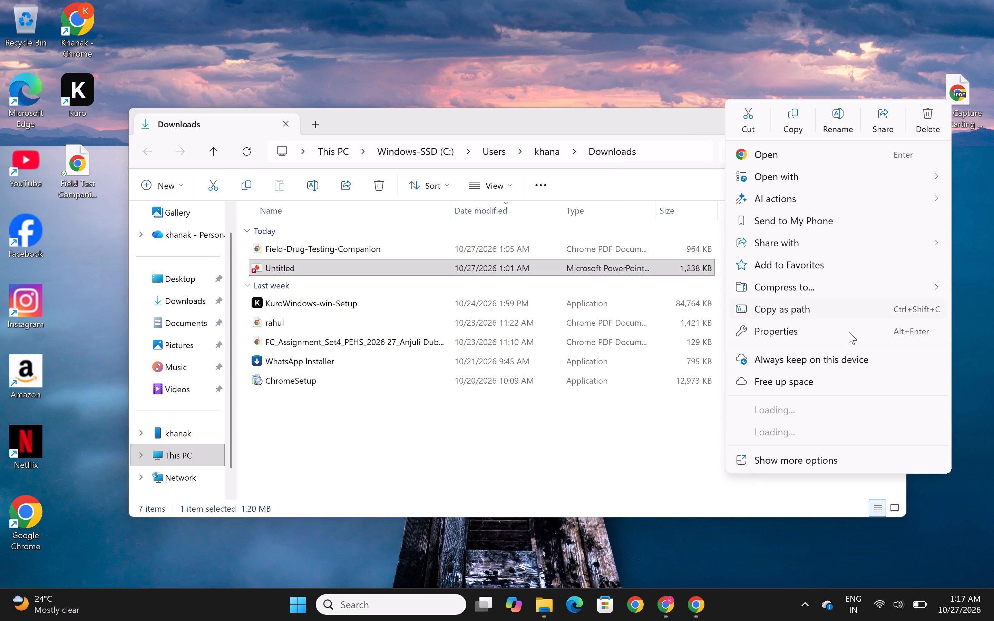
pyautogui.click(837, 129)
pyautogui.press('BackSpace')
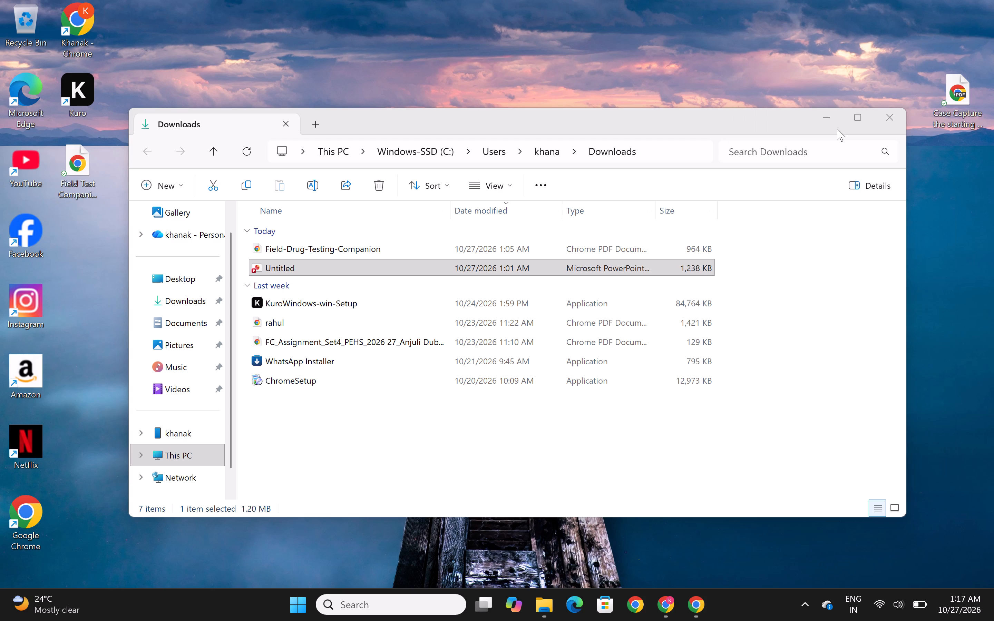
pyautogui.click(820, 118)
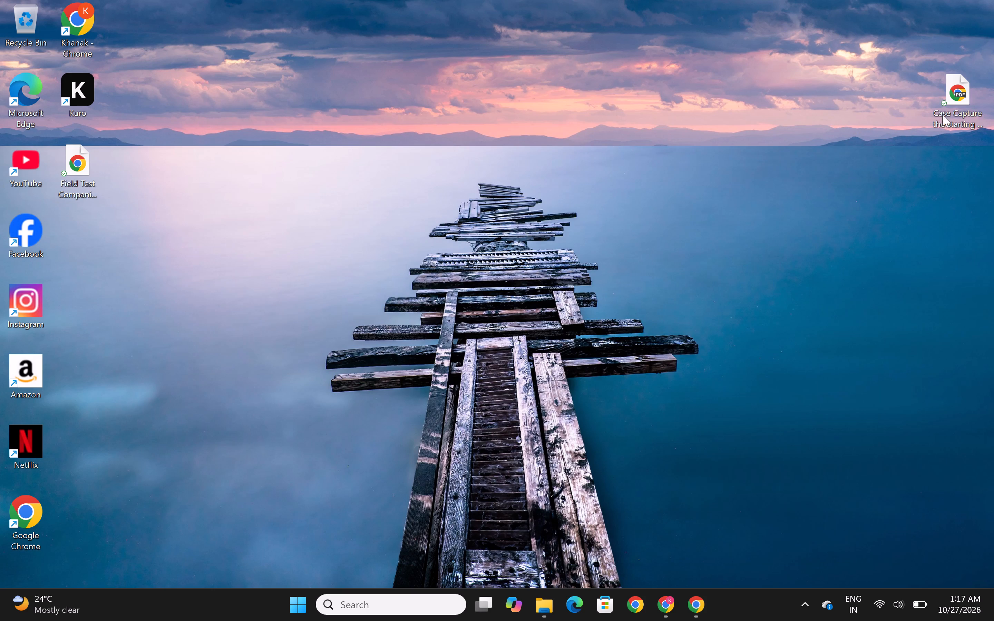
pyautogui.rightClick(964, 115)
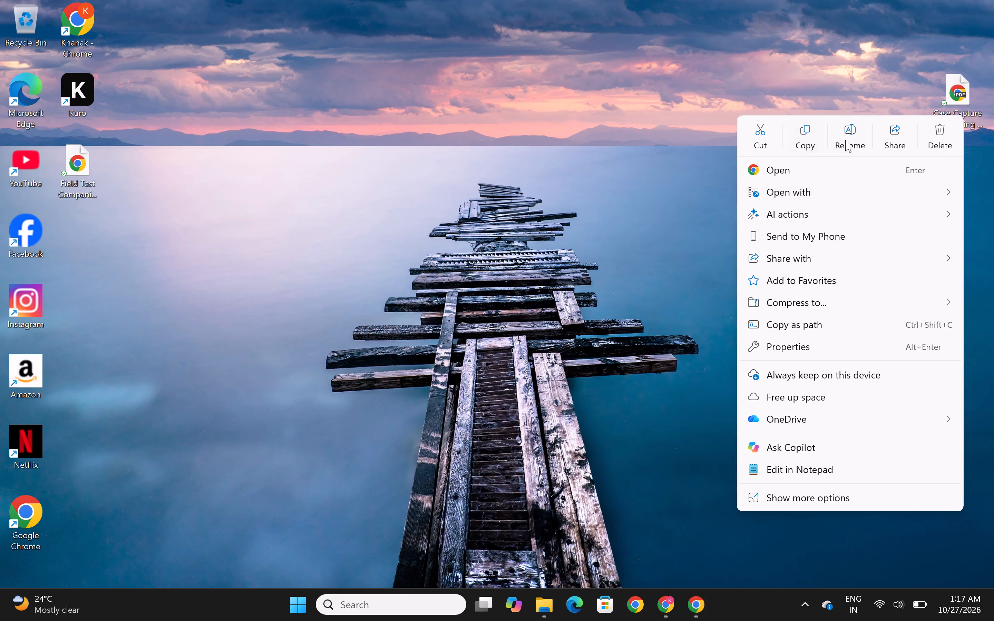
pyautogui.click(850, 140)
pyautogui.press('BackSpace')
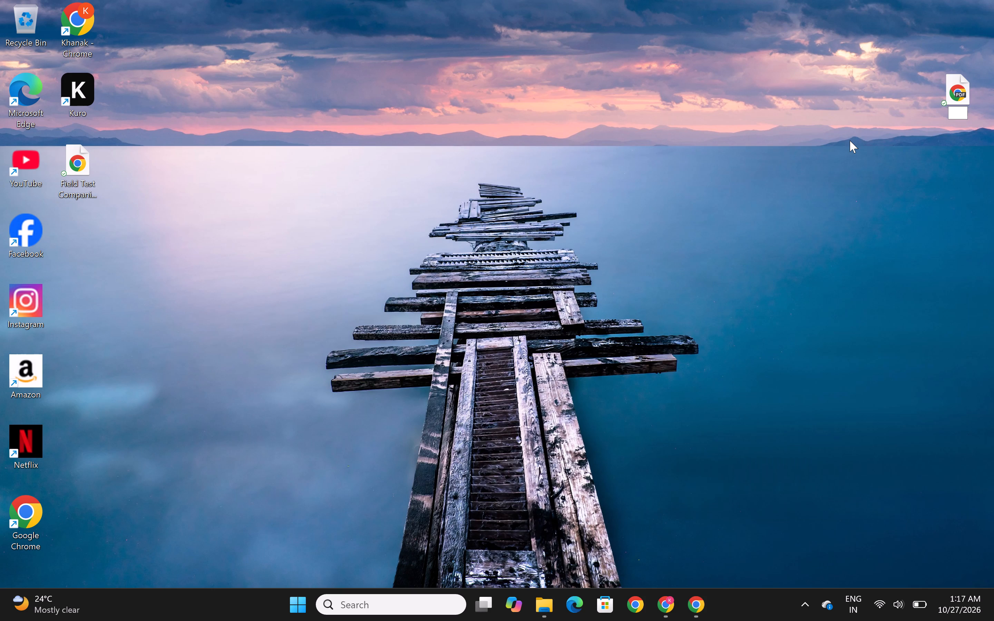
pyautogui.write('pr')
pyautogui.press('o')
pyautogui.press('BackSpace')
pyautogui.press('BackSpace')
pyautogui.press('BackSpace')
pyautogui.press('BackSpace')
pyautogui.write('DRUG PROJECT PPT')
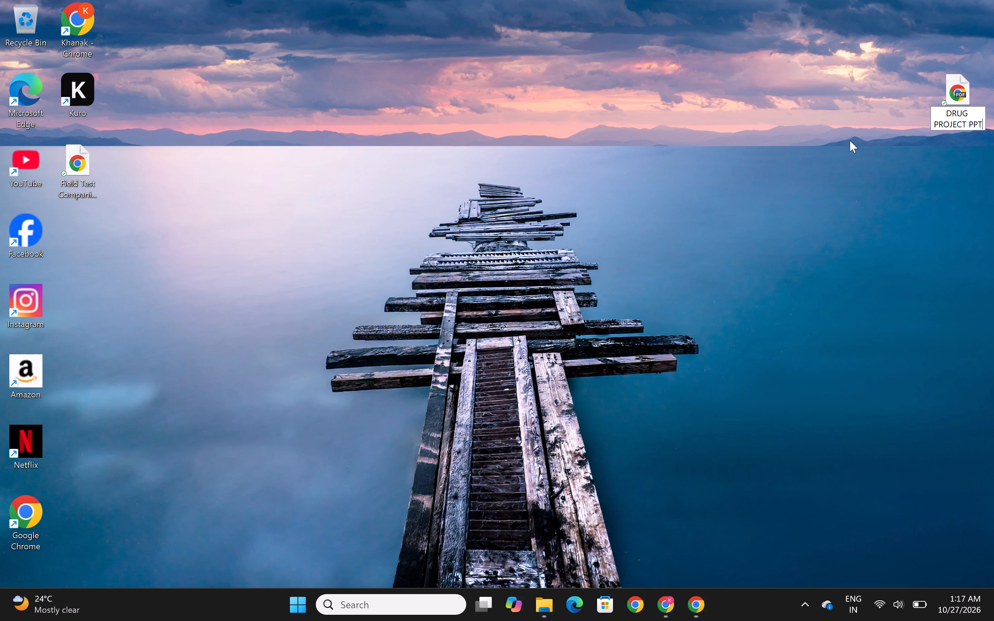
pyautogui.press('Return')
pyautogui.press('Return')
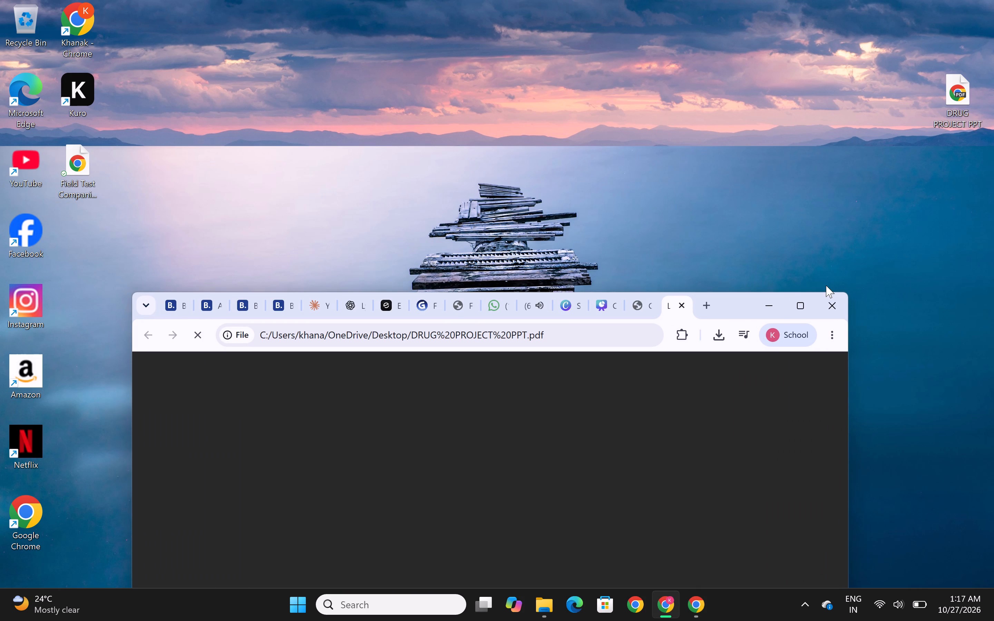
pyautogui.click(825, 167)
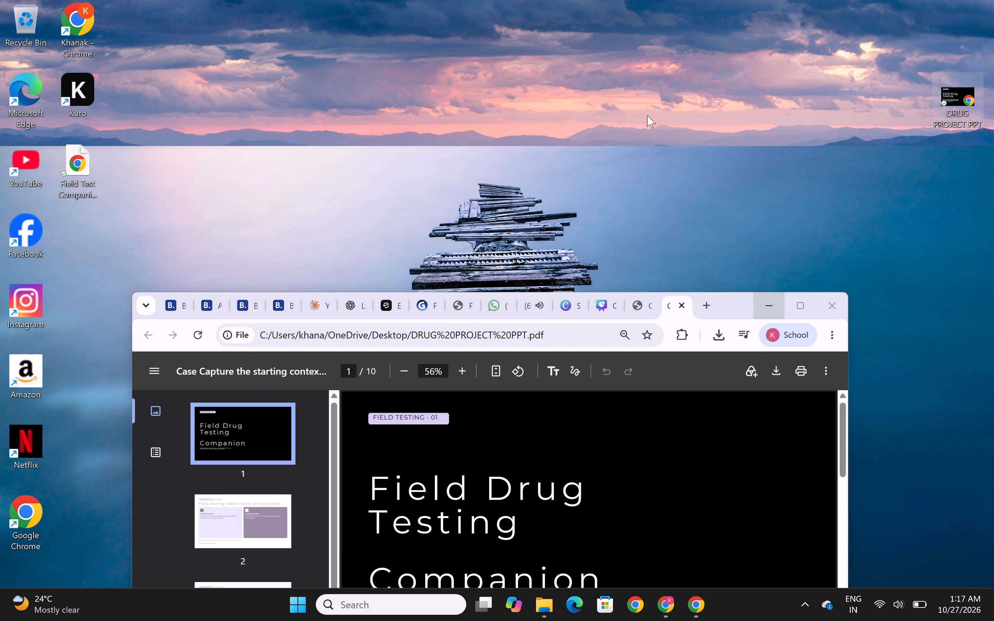
# Create a new desktop folder named NSP PROJECT.
pyautogui.rightClick(647, 115)
pyautogui.click(686, 227)
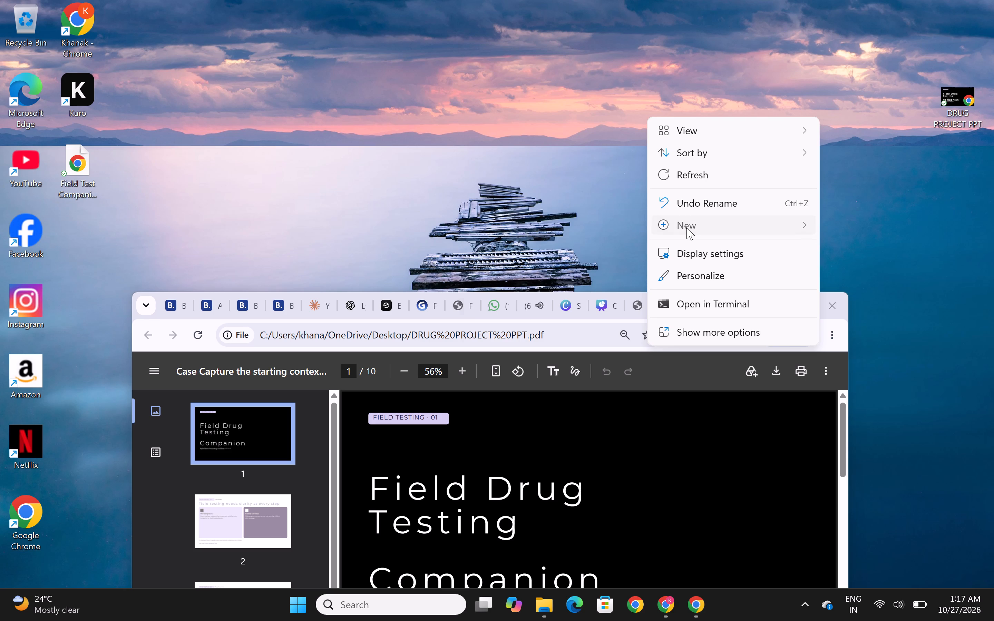
pyautogui.click(564, 225)
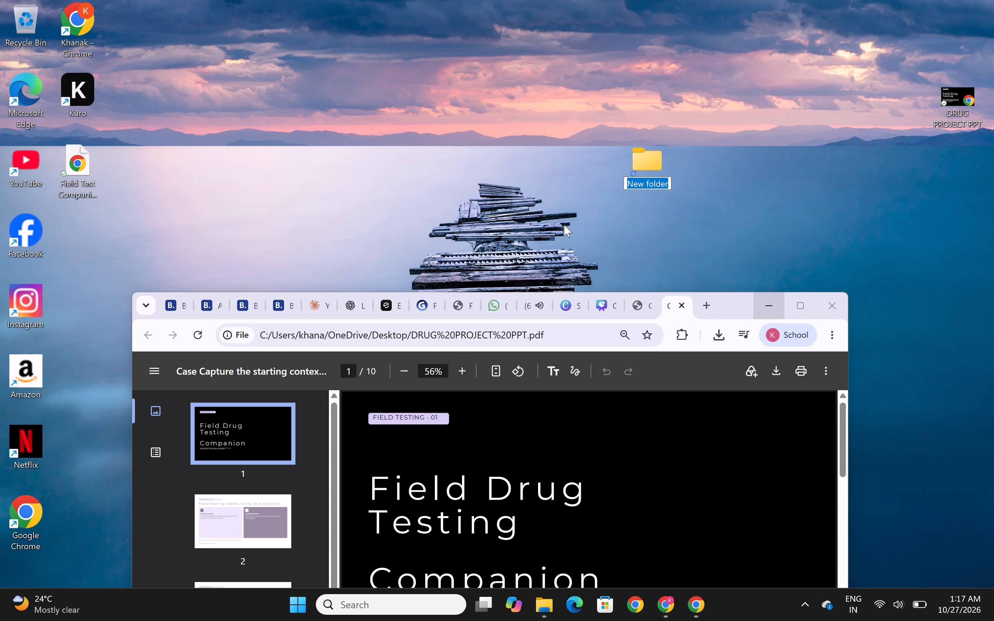
pyautogui.press('BackSpace')
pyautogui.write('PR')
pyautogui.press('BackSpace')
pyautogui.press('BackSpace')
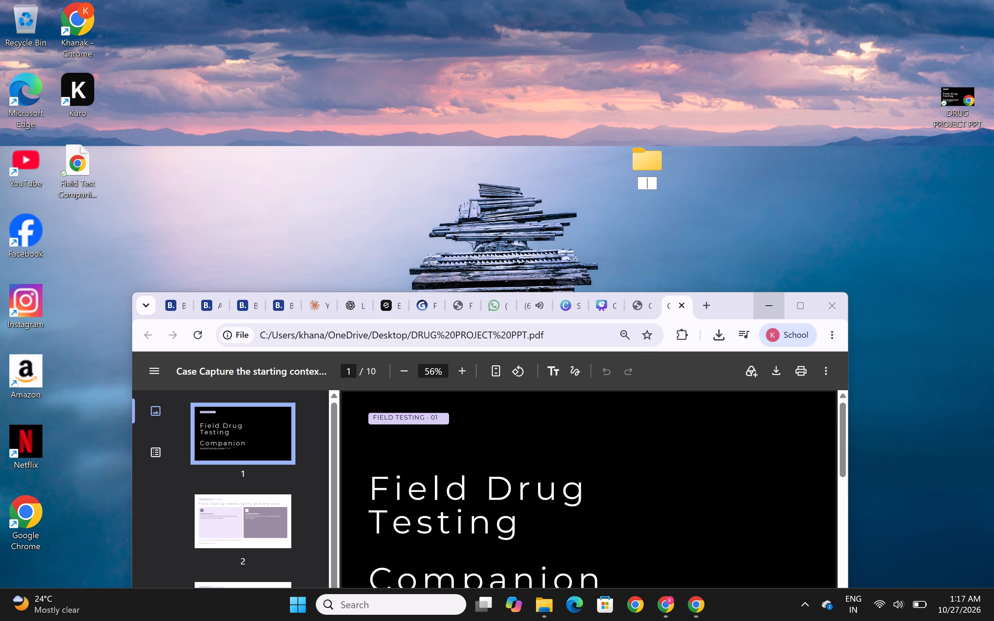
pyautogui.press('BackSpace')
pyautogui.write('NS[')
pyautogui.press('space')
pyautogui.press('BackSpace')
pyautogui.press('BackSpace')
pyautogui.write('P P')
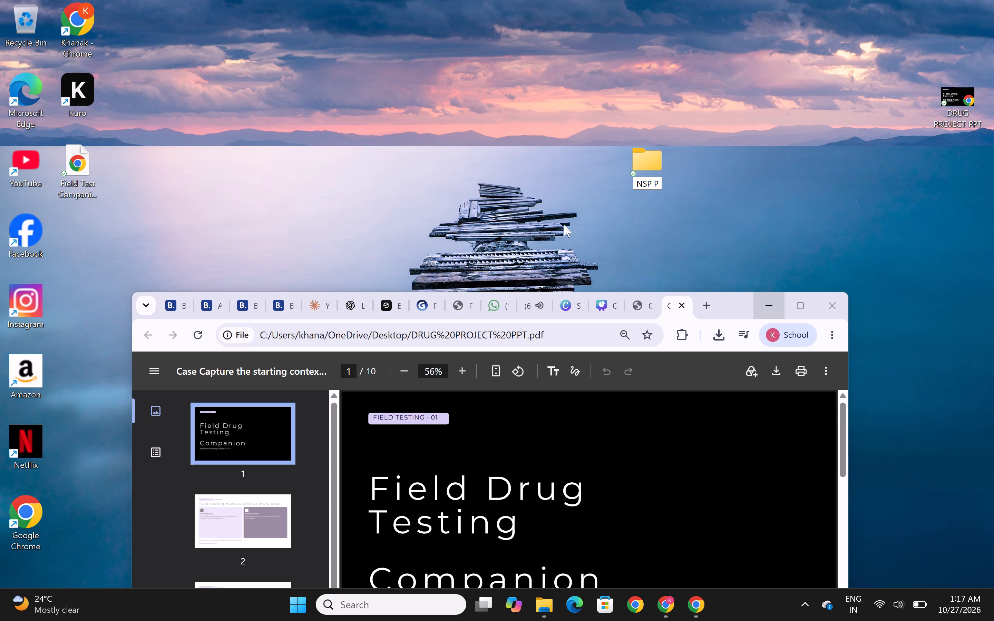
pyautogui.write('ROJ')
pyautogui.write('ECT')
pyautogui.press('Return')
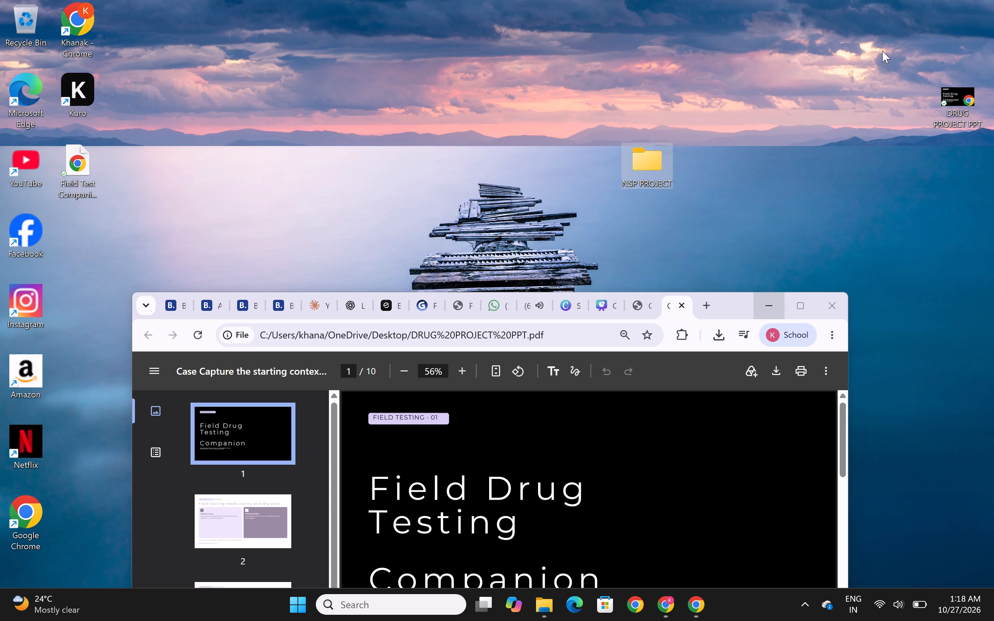
# Move the DRUG PROJECT PPT file into the NSP PROJECT folder.
pyautogui.moveTo(968, 97); pyautogui.dragTo(663, 150)
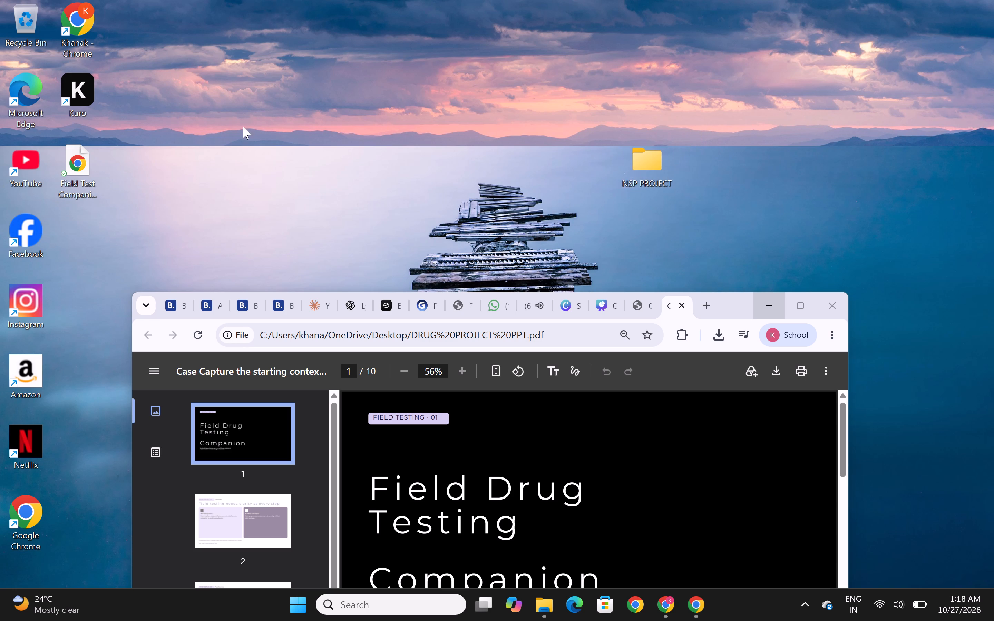
# Move the Field Test Companion (Prototype) file from the desktop into the NSP PROJECT folder.
pyautogui.moveTo(91, 162); pyautogui.dragTo(658, 165)
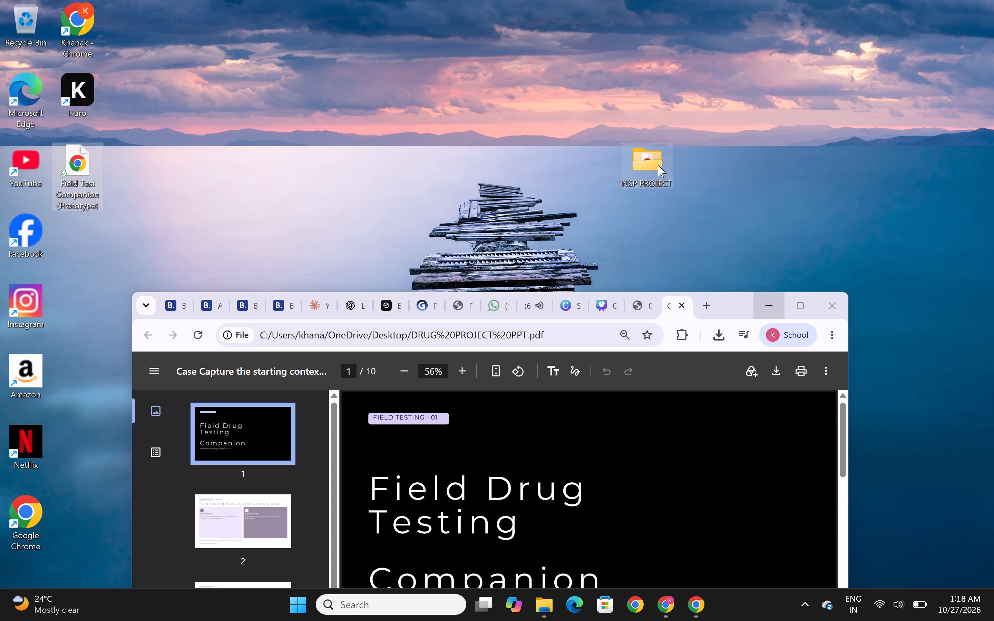
pyautogui.moveTo(660, 183); pyautogui.dragTo(160, 188)
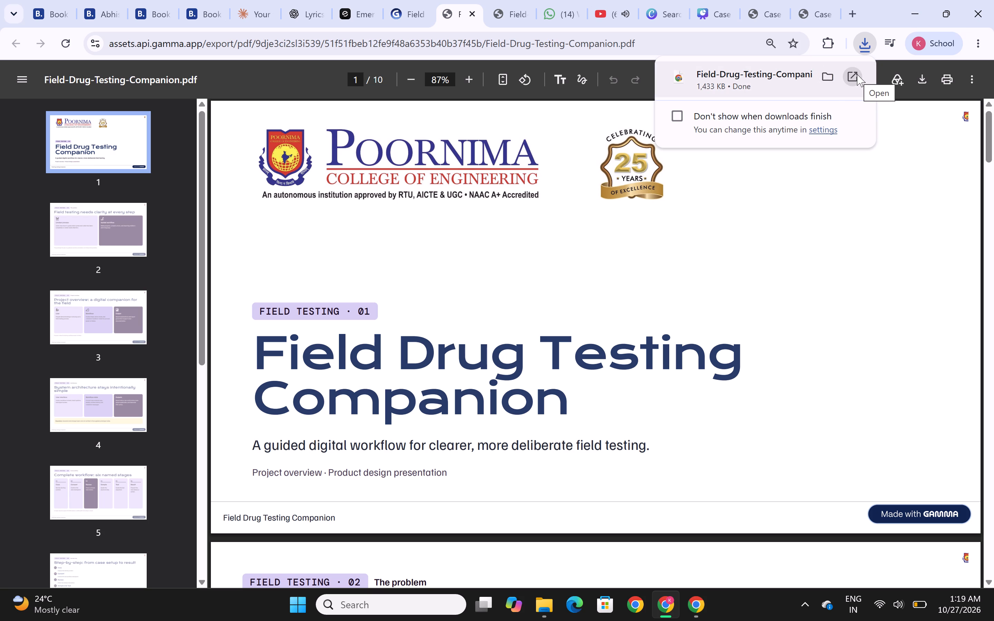
# Open the downloaded Field-Drug-Testing-Companion (1) PDF and check its title slide.
pyautogui.click(857, 74)
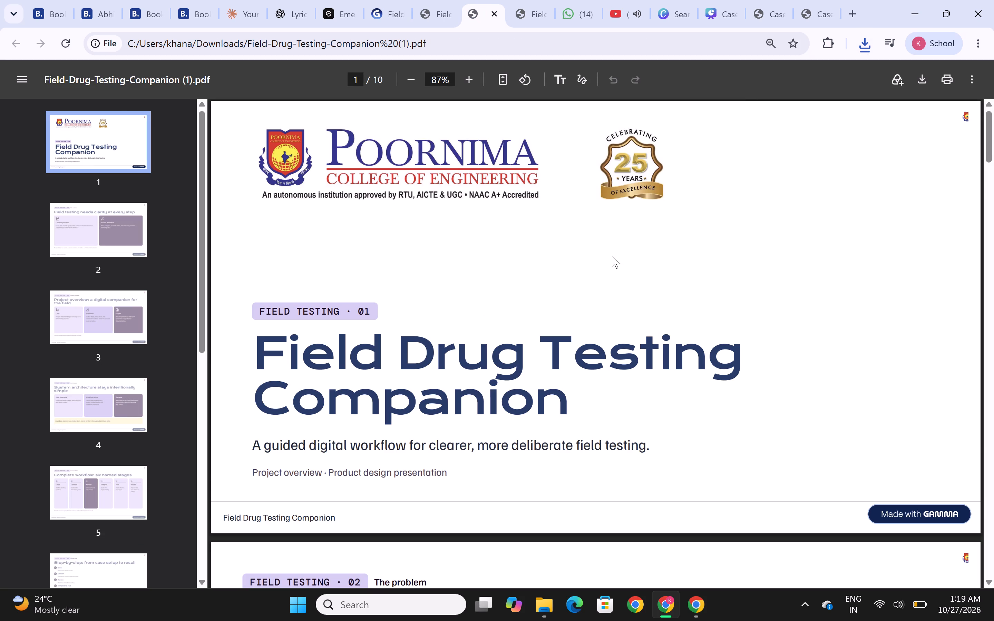
pyautogui.scroll(-2, 696, 396)
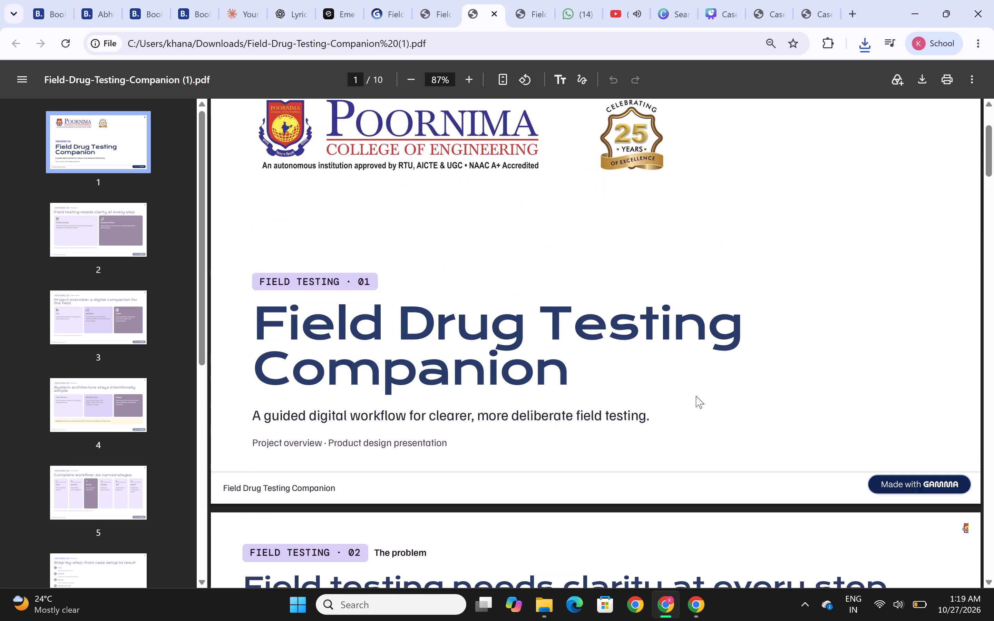
pyautogui.scroll(-2, 696, 396)
pyautogui.scroll(2, 696, 396)
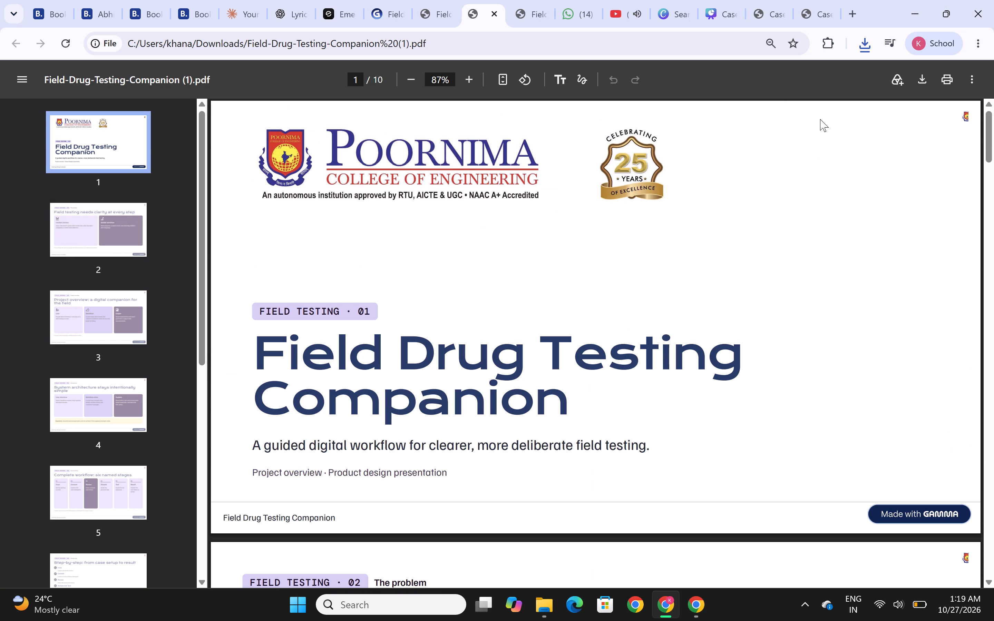
# Switch to the Canva design and upload the Field-Drug-Testing-Companion (1) PDF from Downloads.
pyautogui.click(723, 0)
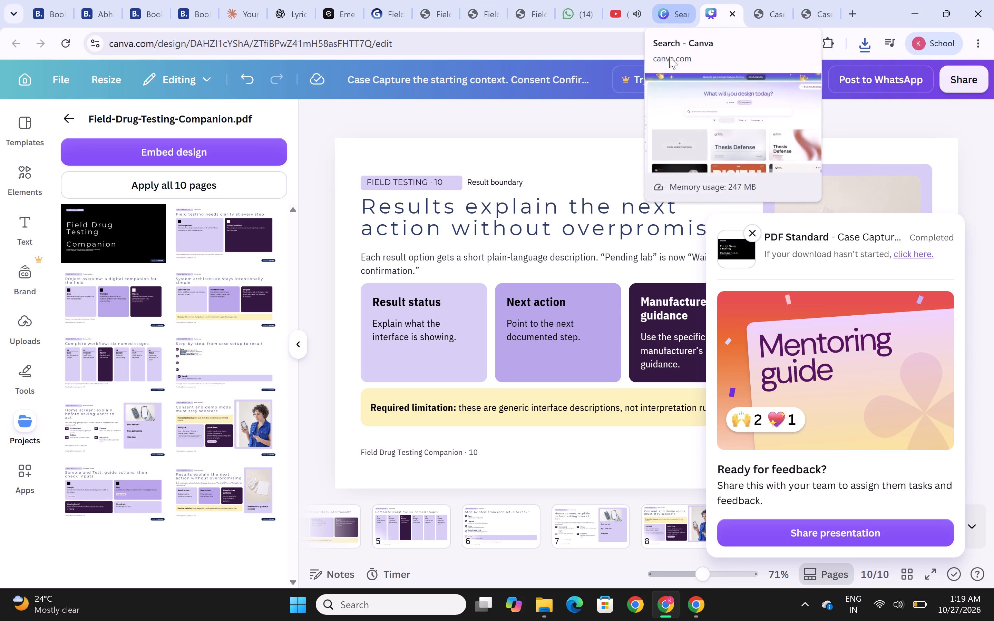
pyautogui.click(812, 164)
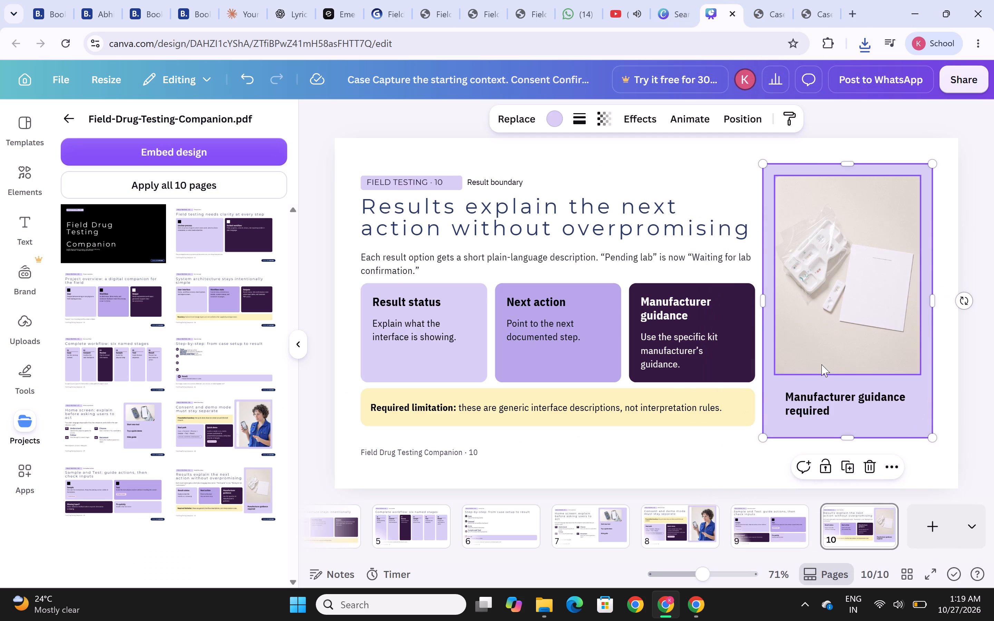
pyautogui.scroll(17, 673, 376)
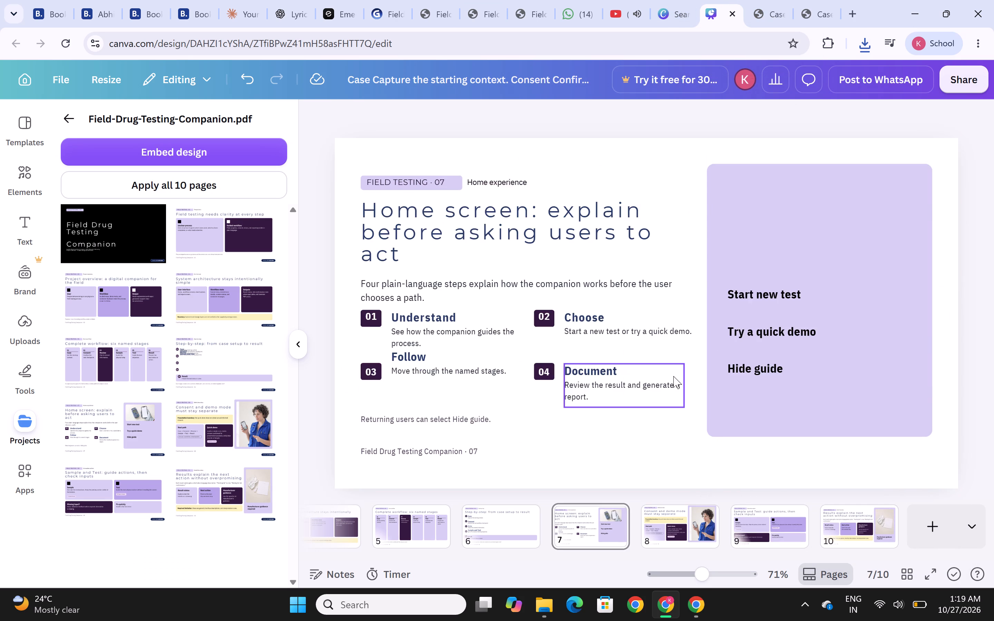
pyautogui.scroll(20, 673, 376)
pyautogui.scroll(6, 673, 376)
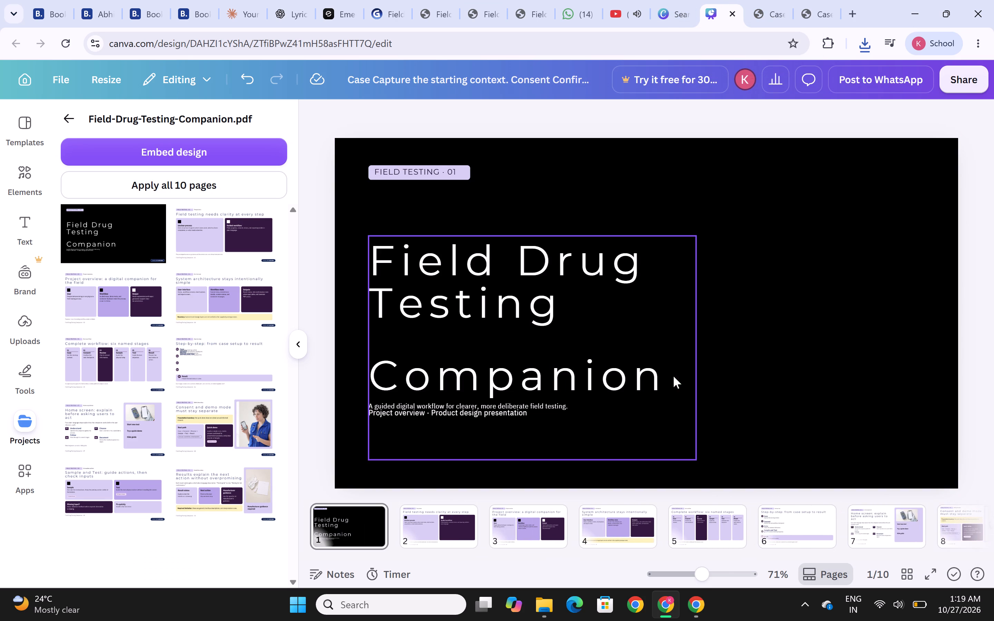
pyautogui.scroll(5, 673, 376)
pyautogui.click(78, 120)
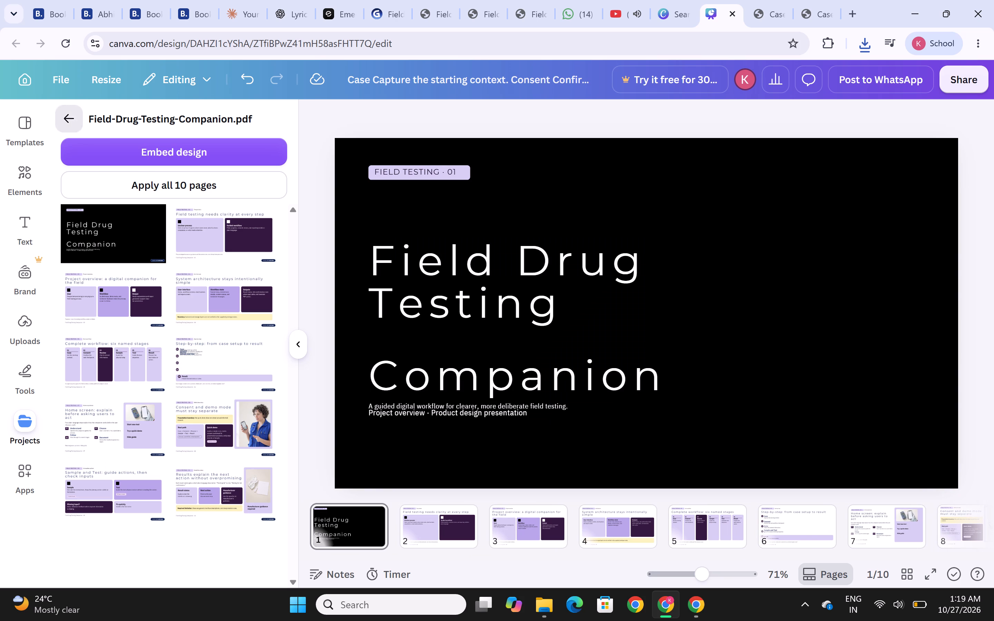
pyautogui.click(60, 66)
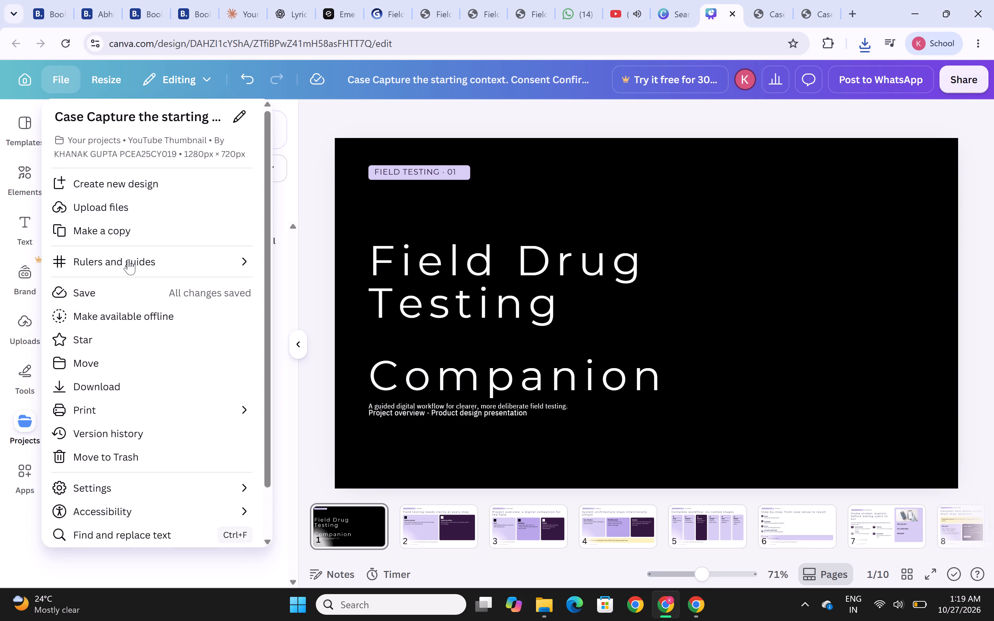
pyautogui.click(175, 201)
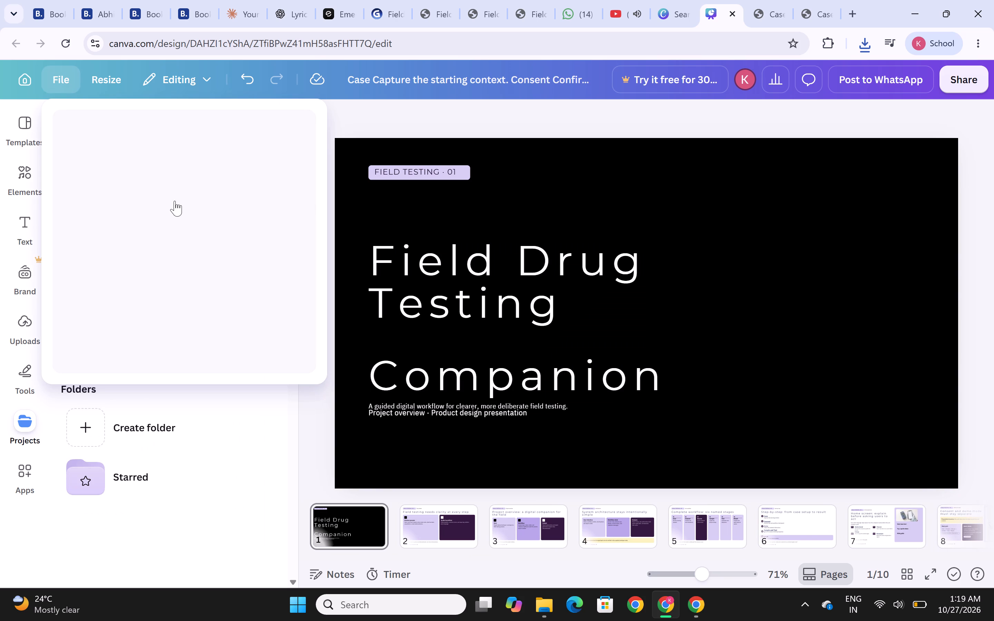
pyautogui.click(151, 263)
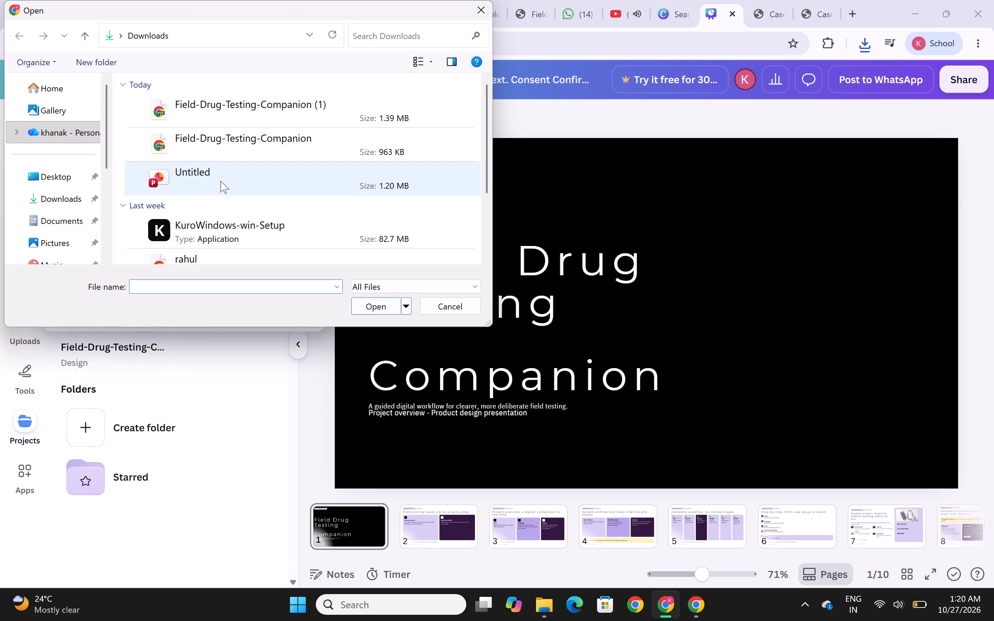
pyautogui.click(243, 116)
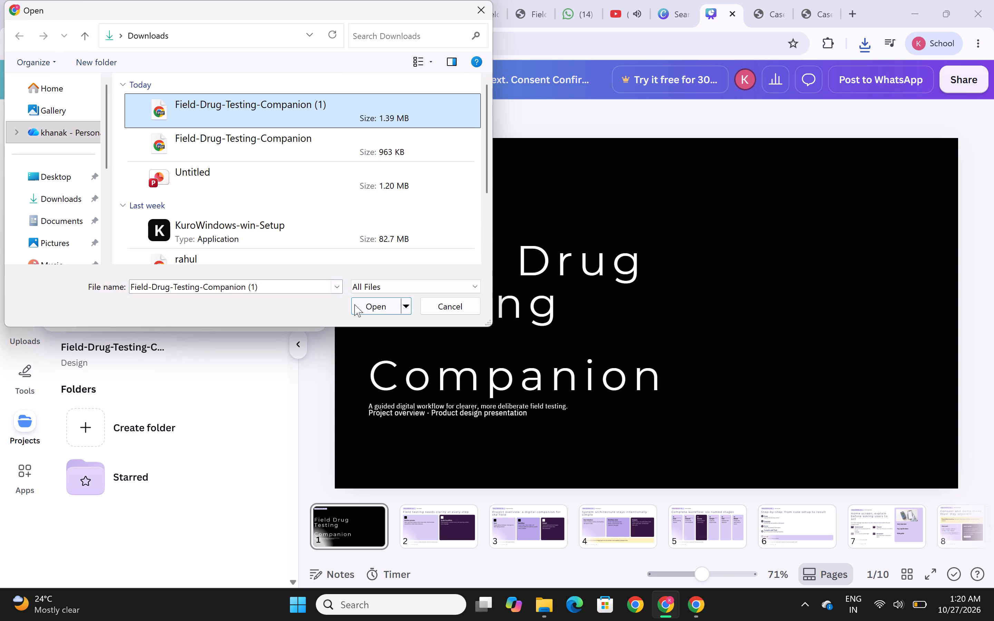
pyautogui.click(354, 304)
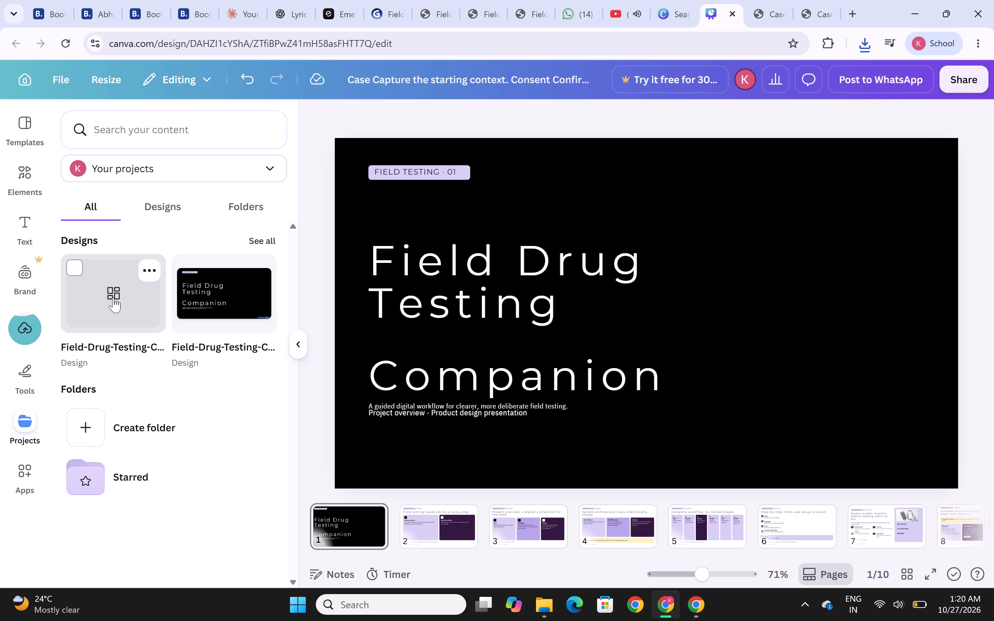
# Replace all pages of the design with the 10 pages of the uploaded Field-Drug-Testing-Companion (1).pdf.
pyautogui.click(113, 297)
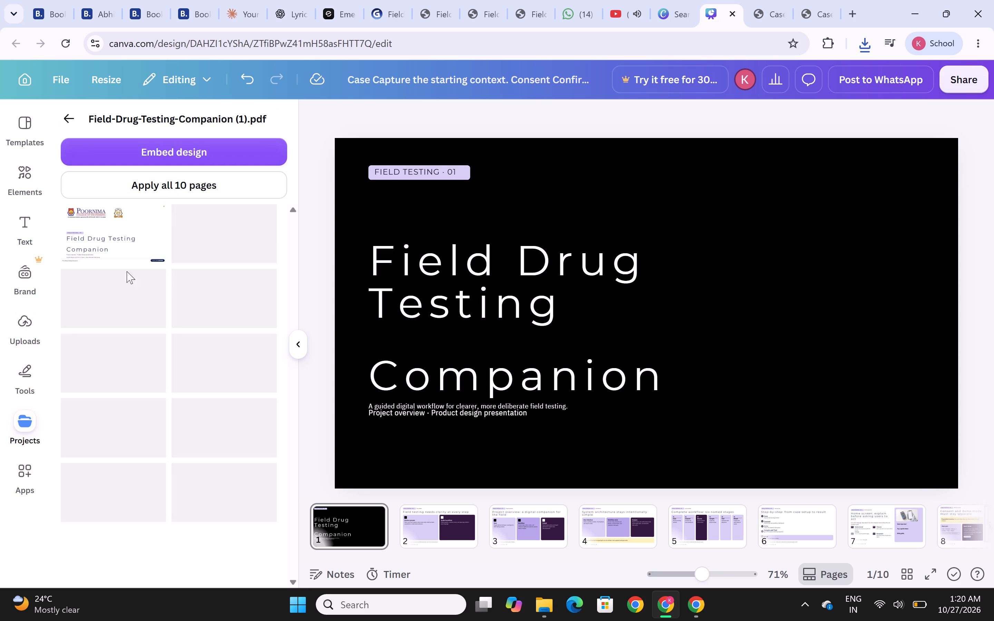
pyautogui.click(185, 187)
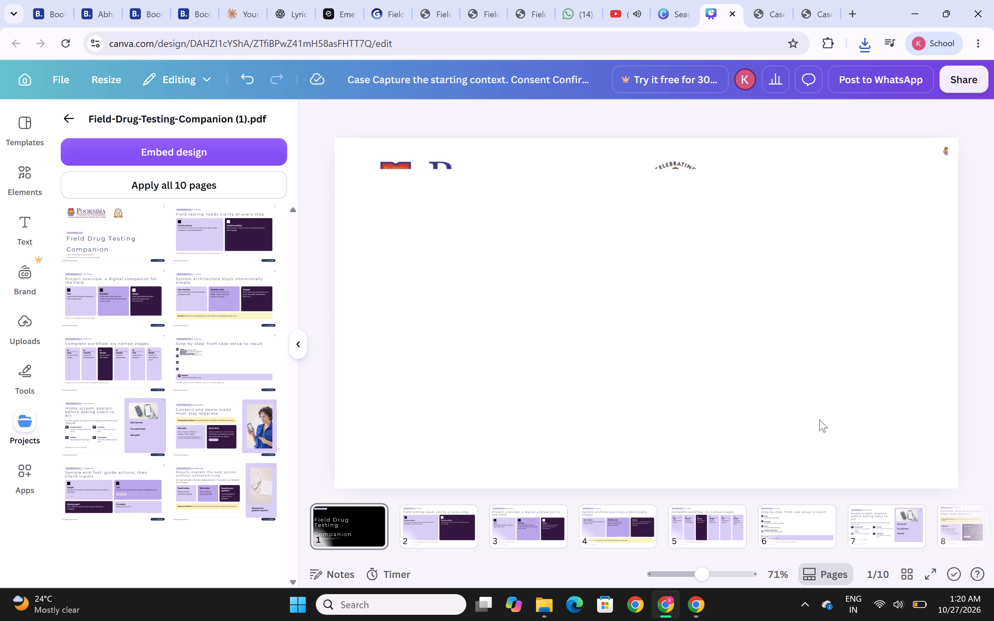
pyautogui.click(918, 471)
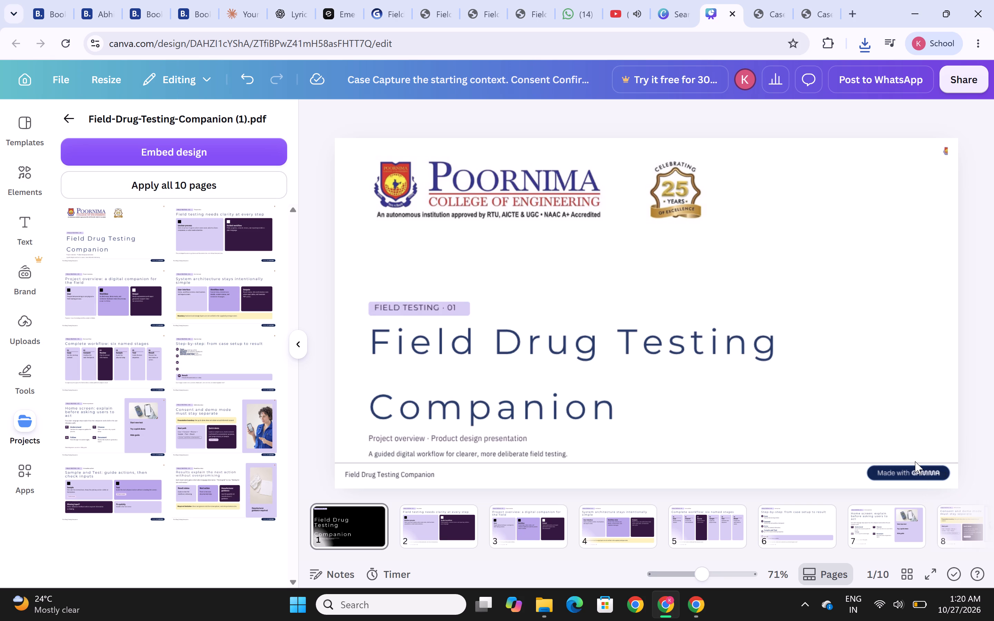
pyautogui.click(915, 461)
pyautogui.click(915, 463)
pyautogui.click(866, 396)
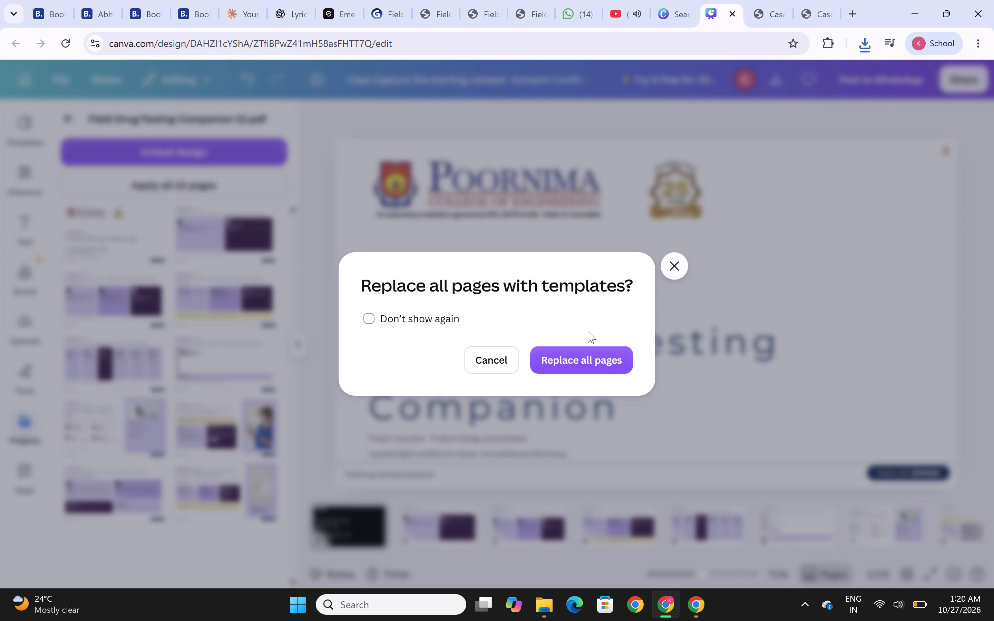
pyautogui.click(590, 359)
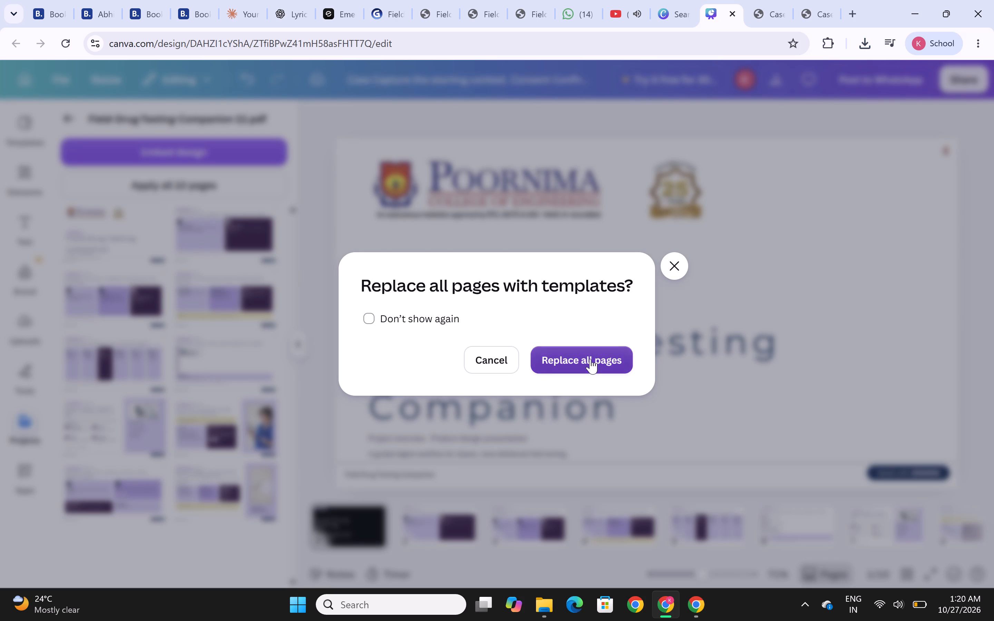
# Delete the "Made with Gamma" badge image and its empty frame from page 1.
pyautogui.click(904, 464)
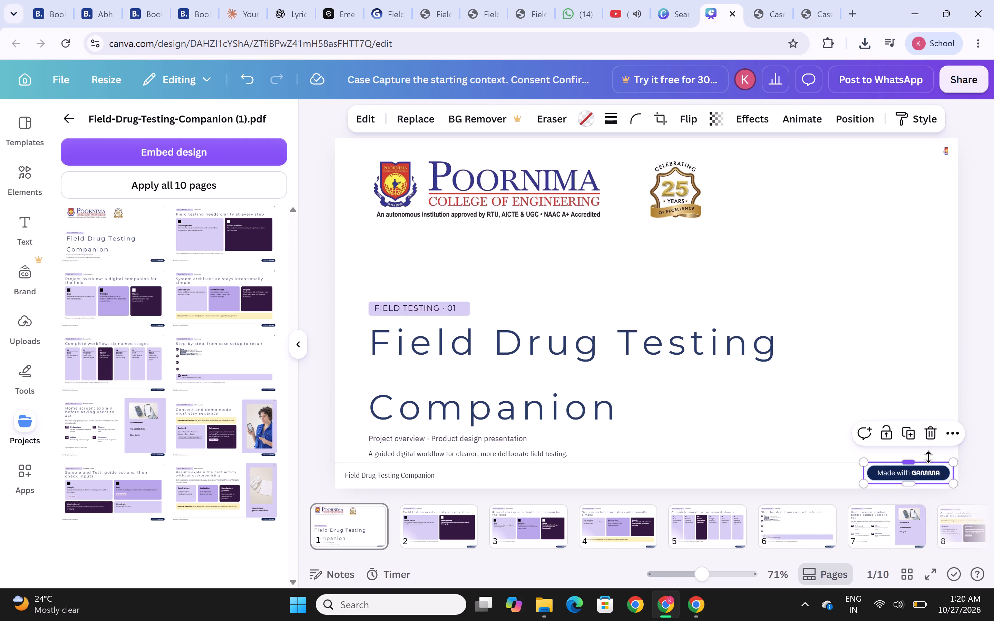
pyautogui.click(932, 434)
pyautogui.click(934, 463)
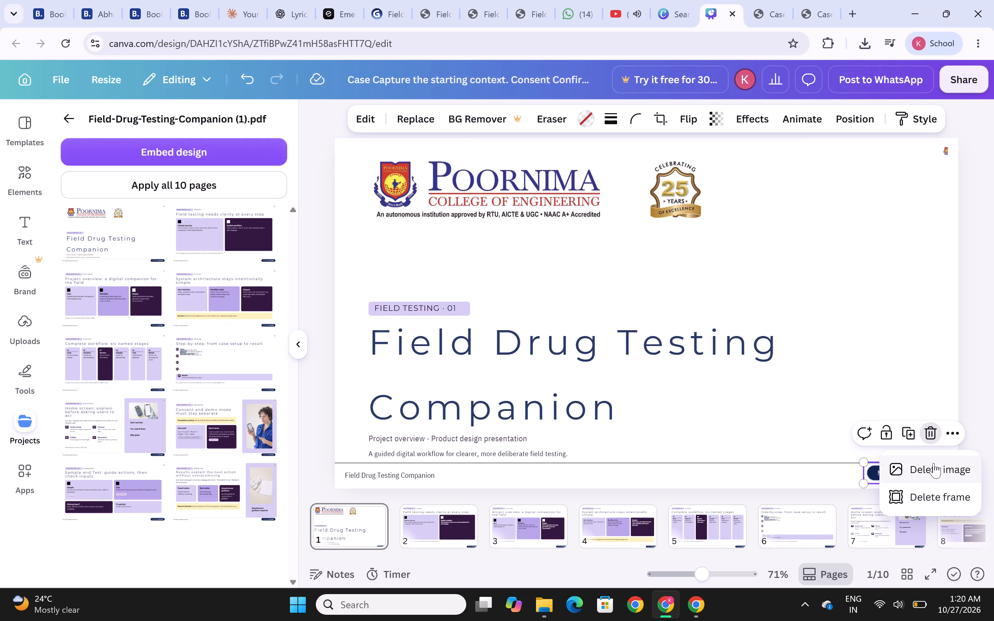
pyautogui.click(931, 441)
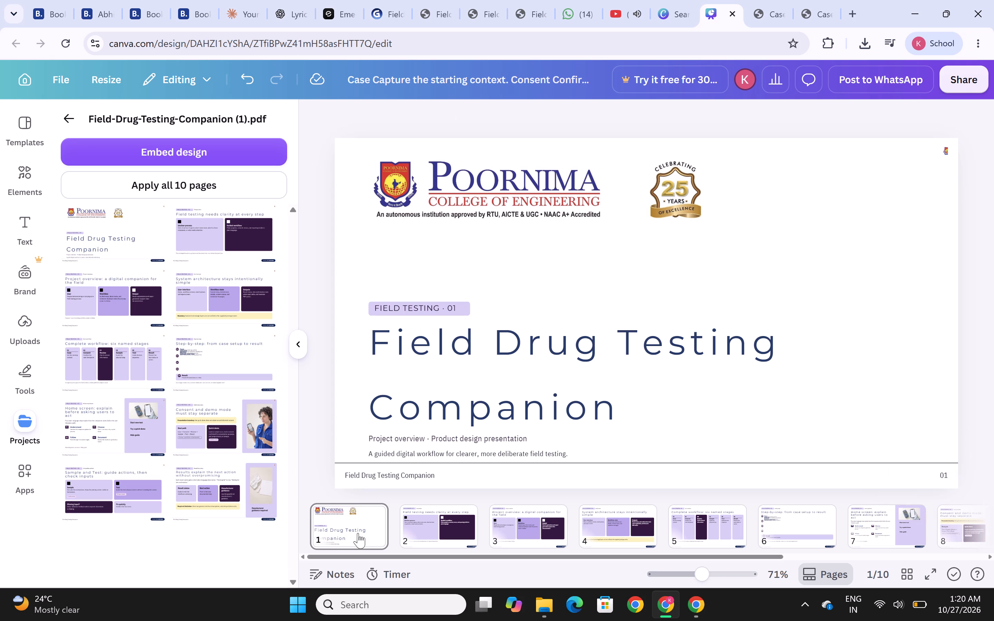
# Delete the "Made with Gamma" badge image and its empty frame from page 2.
pyautogui.click(430, 525)
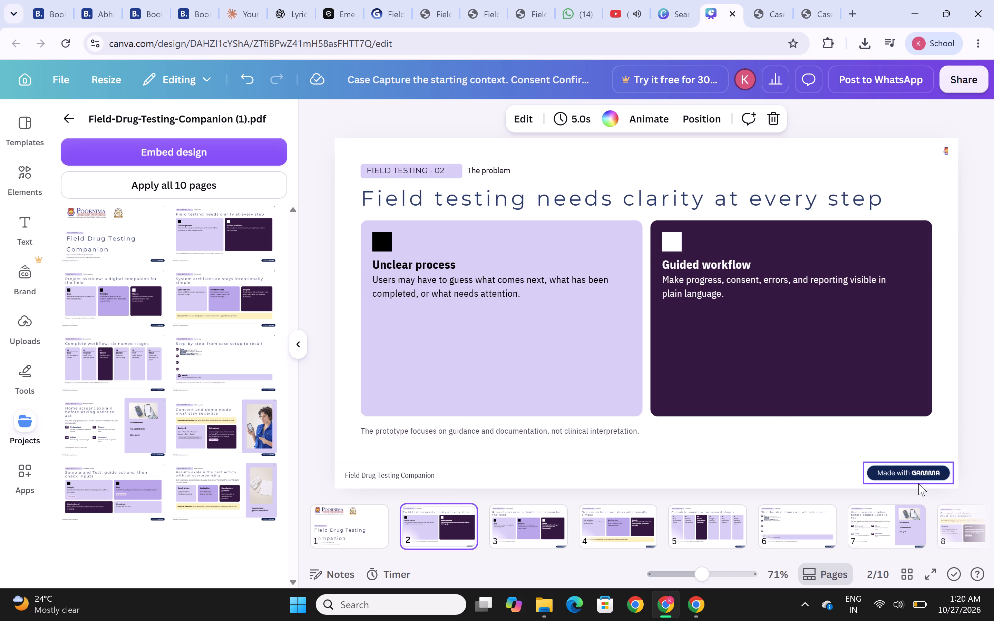
pyautogui.click(918, 484)
pyautogui.click(918, 477)
pyautogui.click(933, 431)
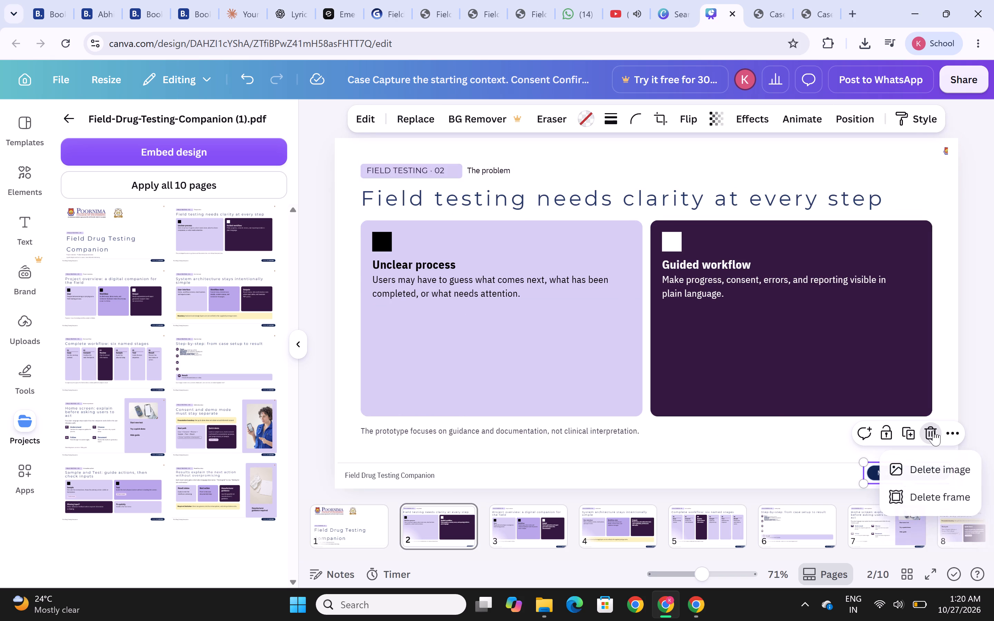
pyautogui.click(914, 470)
pyautogui.click(926, 435)
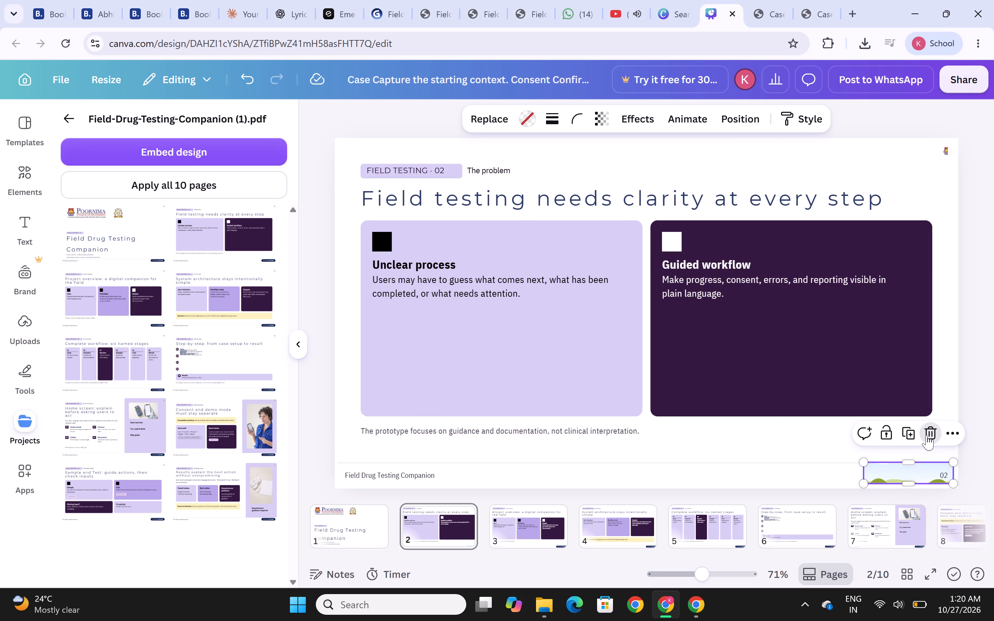
# Delete the "Made with Gamma" badge image and its empty frame from page 3.
pyautogui.click(496, 545)
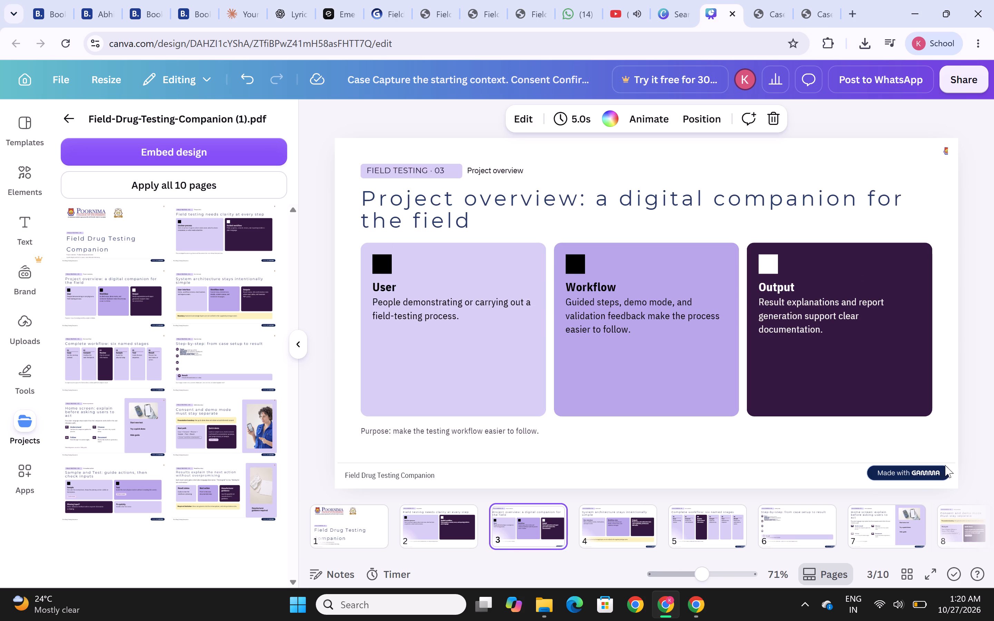
pyautogui.click(943, 465)
pyautogui.click(938, 443)
pyautogui.click(936, 435)
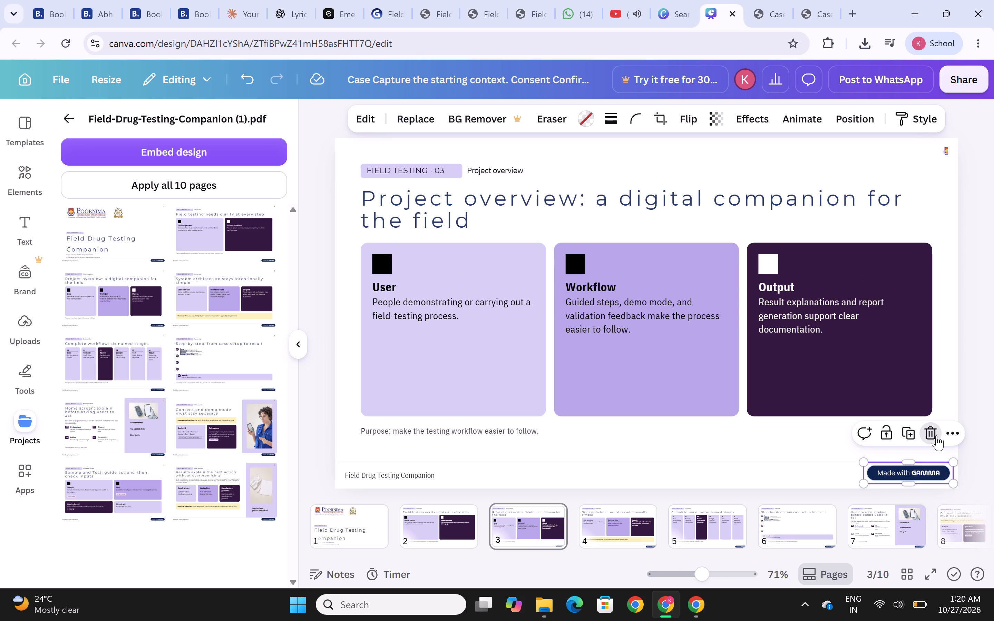
pyautogui.click(923, 465)
pyautogui.click(923, 435)
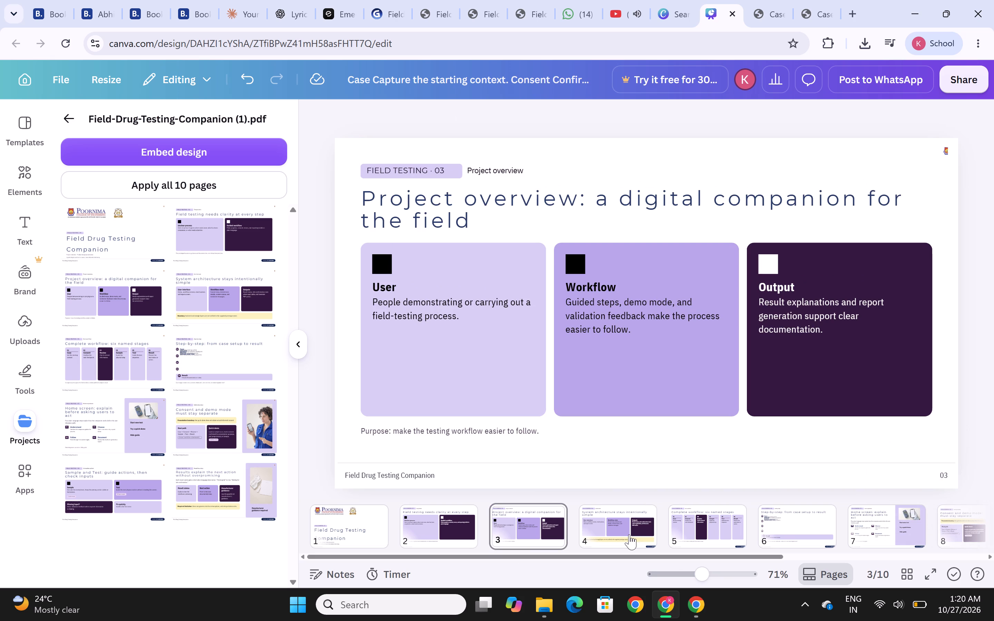
# Delete the "Made with Gamma" badge image and its empty frame from page 4, the system architecture slide.
pyautogui.click(629, 534)
pyautogui.click(927, 471)
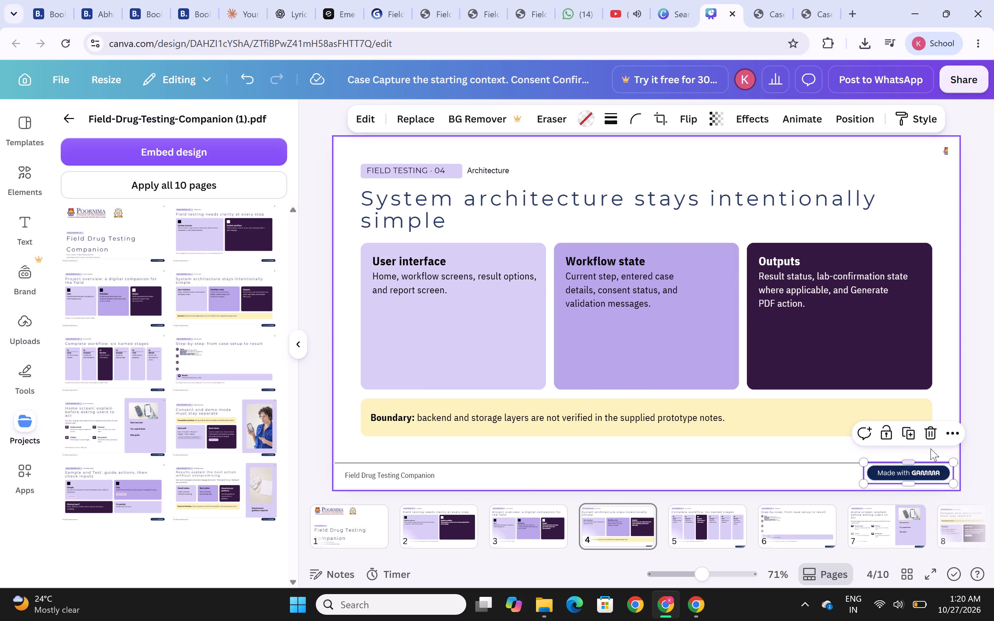
pyautogui.click(930, 448)
pyautogui.moveTo(931, 440); pyautogui.dragTo(929, 482)
pyautogui.click(929, 482)
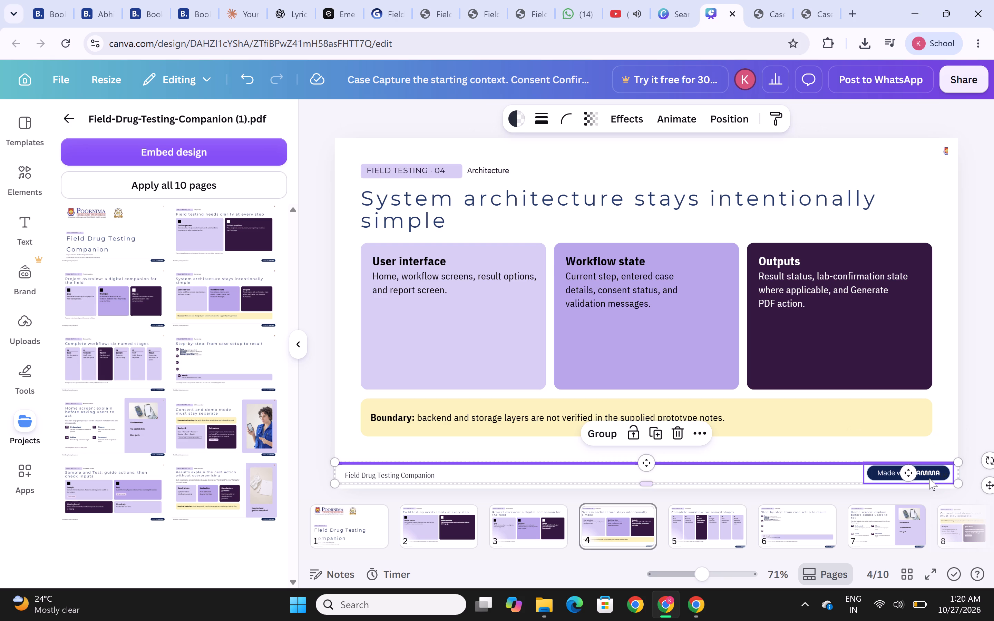
pyautogui.click(929, 478)
pyautogui.click(927, 444)
pyautogui.click(927, 463)
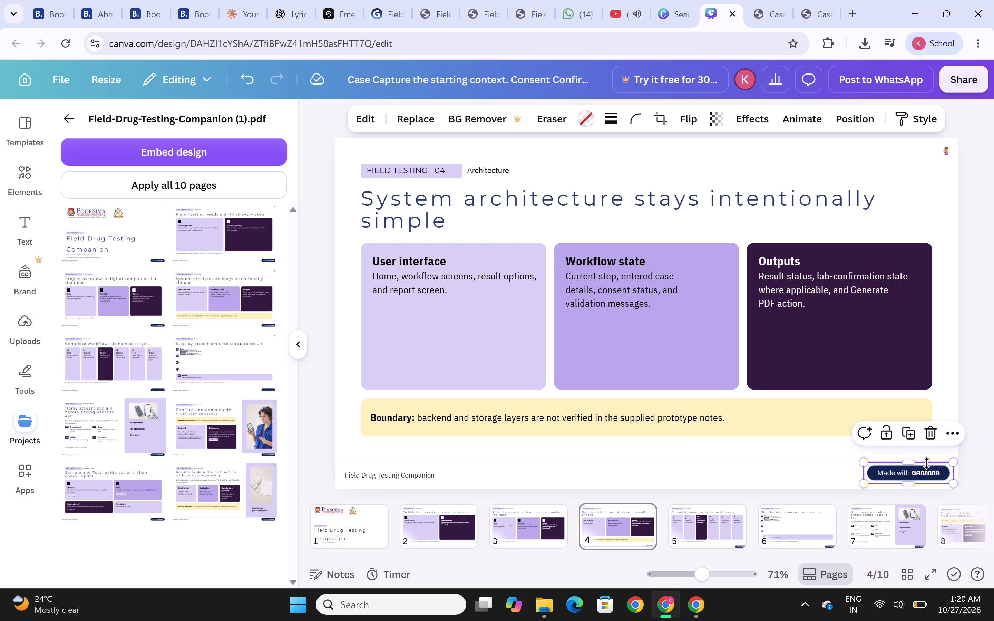
pyautogui.click(929, 444)
pyautogui.click(929, 463)
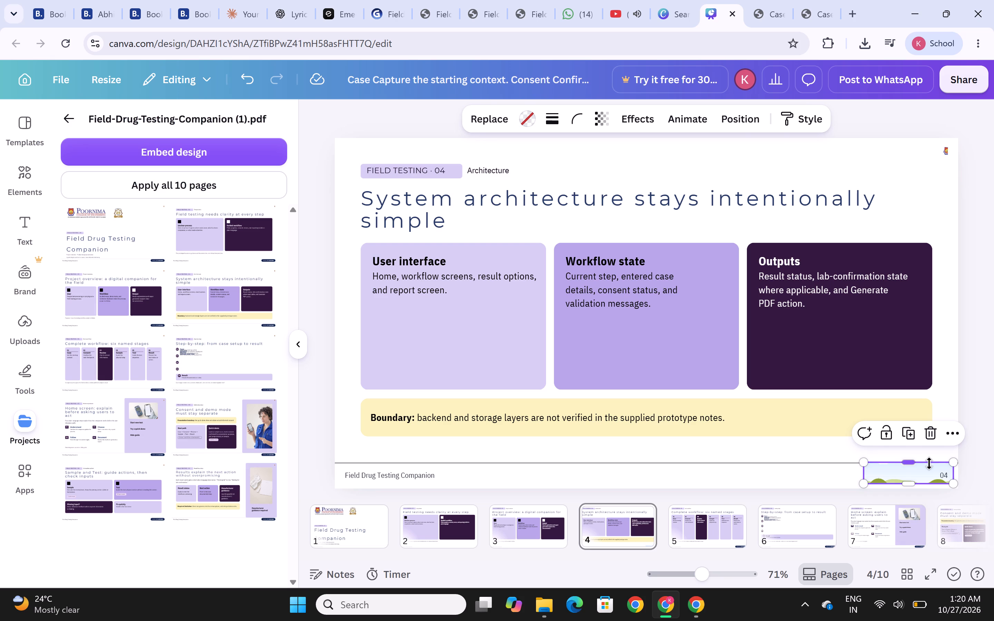
pyautogui.click(929, 463)
pyautogui.click(929, 443)
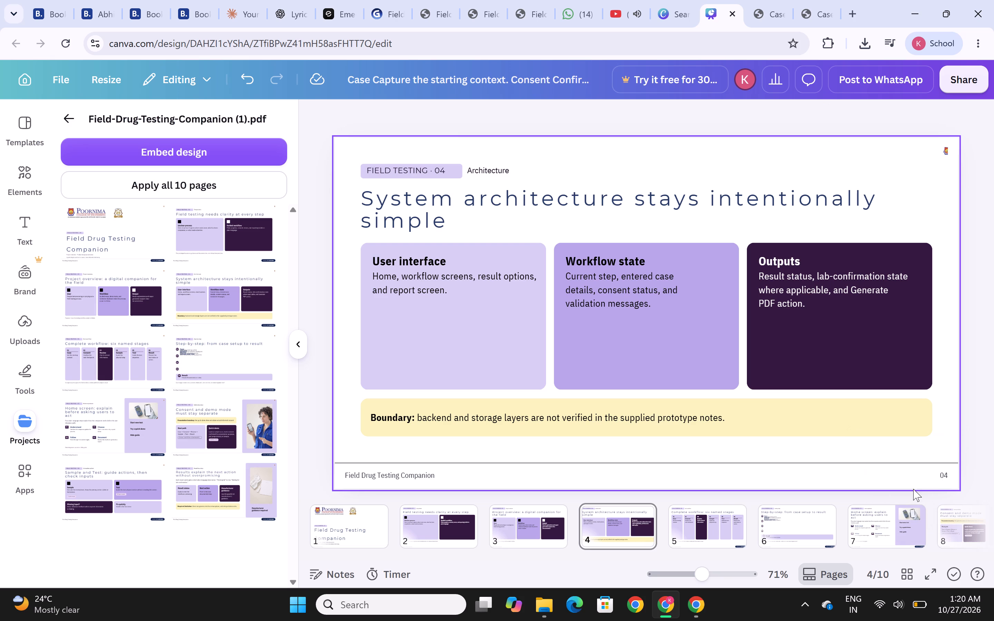
# Delete the "Made with Gamma" badge image and its empty frame from page 5, the six-stage workflow slide.
pyautogui.click(693, 514)
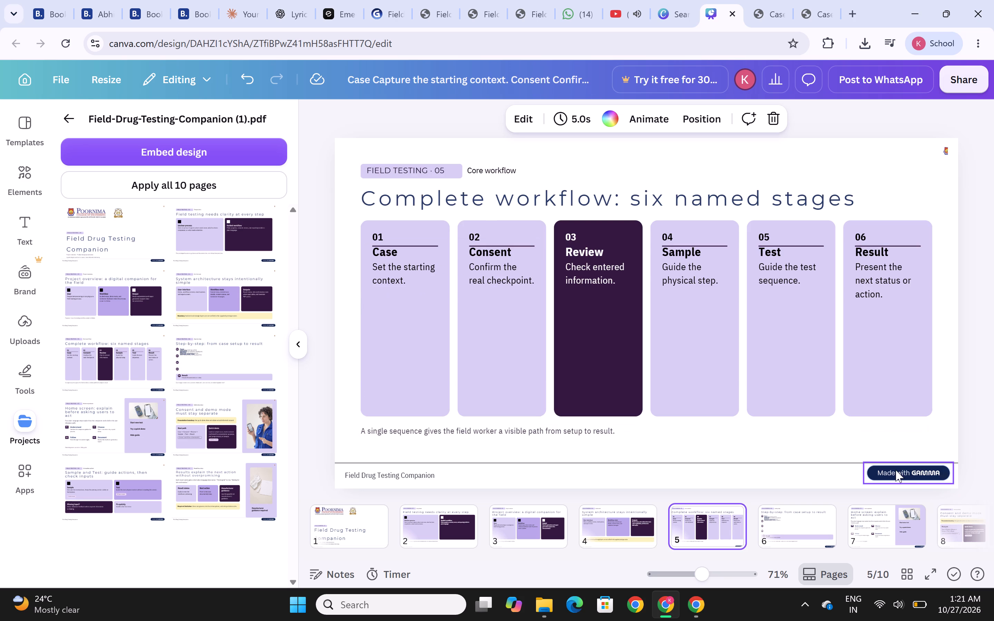
pyautogui.click(896, 470)
pyautogui.click(924, 425)
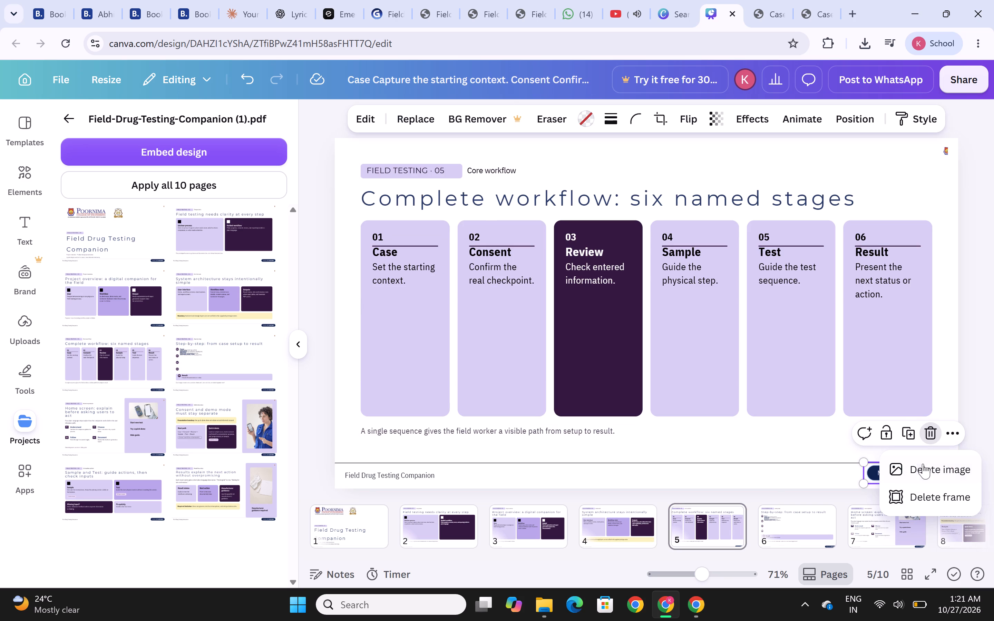
pyautogui.click(923, 465)
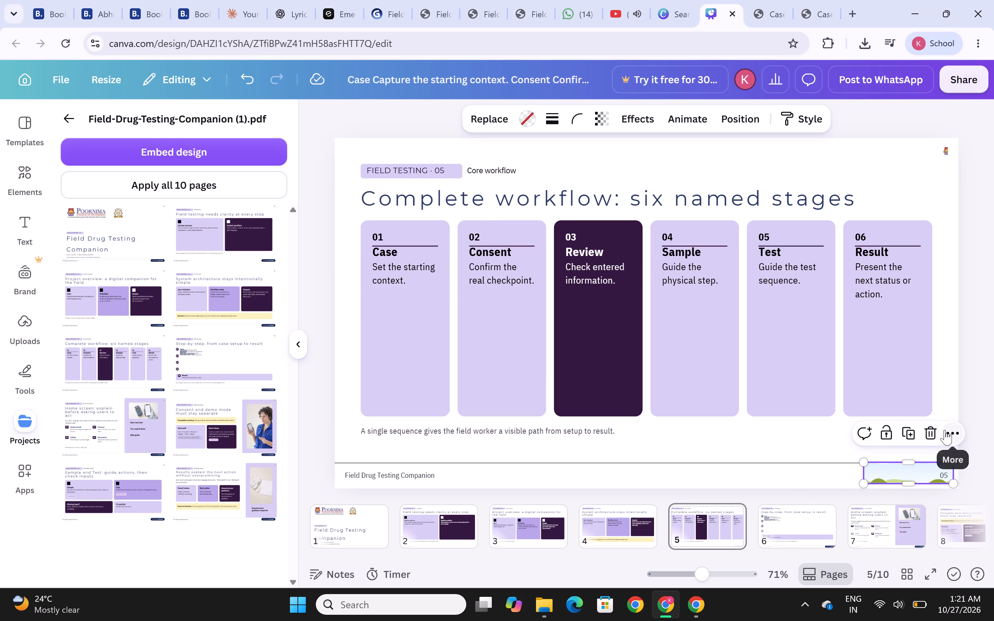
pyautogui.click(934, 430)
# Delete the "Made with Gamma" badge image and its empty frame from page 6, the step-by-step journey slide.
pyautogui.click(813, 510)
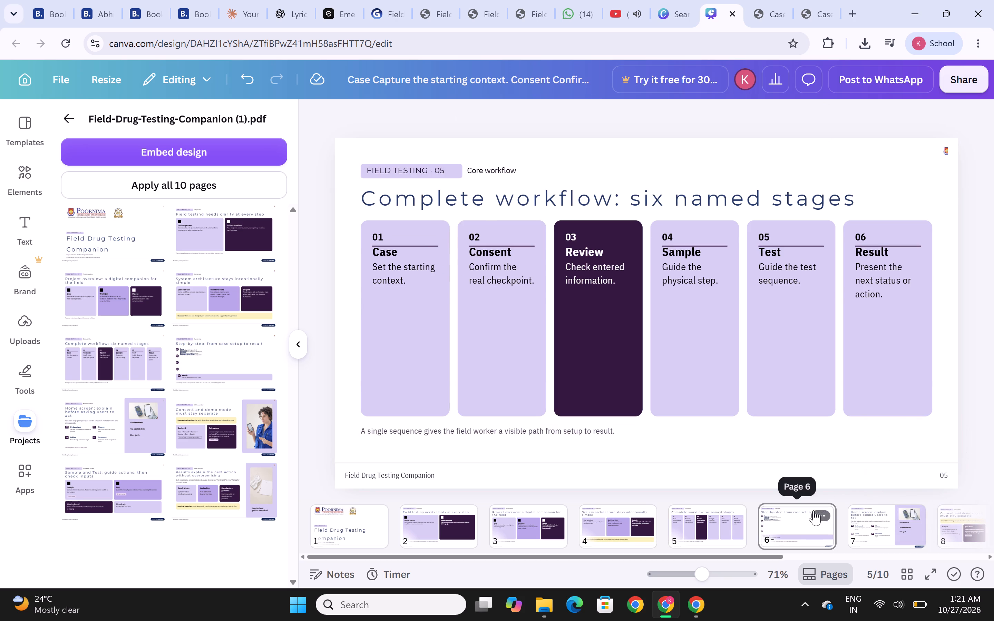
pyautogui.click(904, 470)
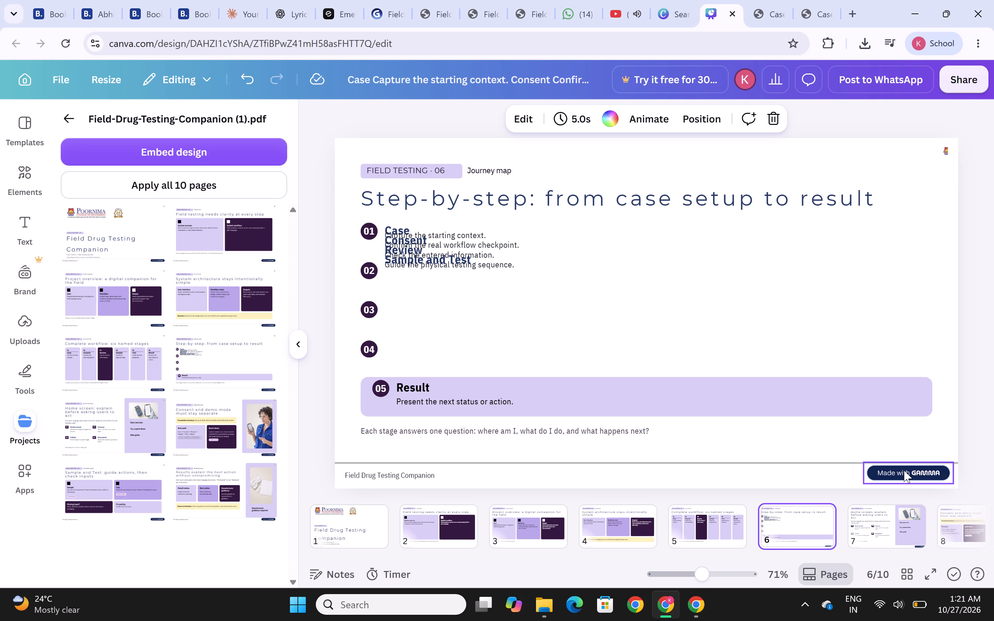
pyautogui.click(925, 433)
pyautogui.click(924, 459)
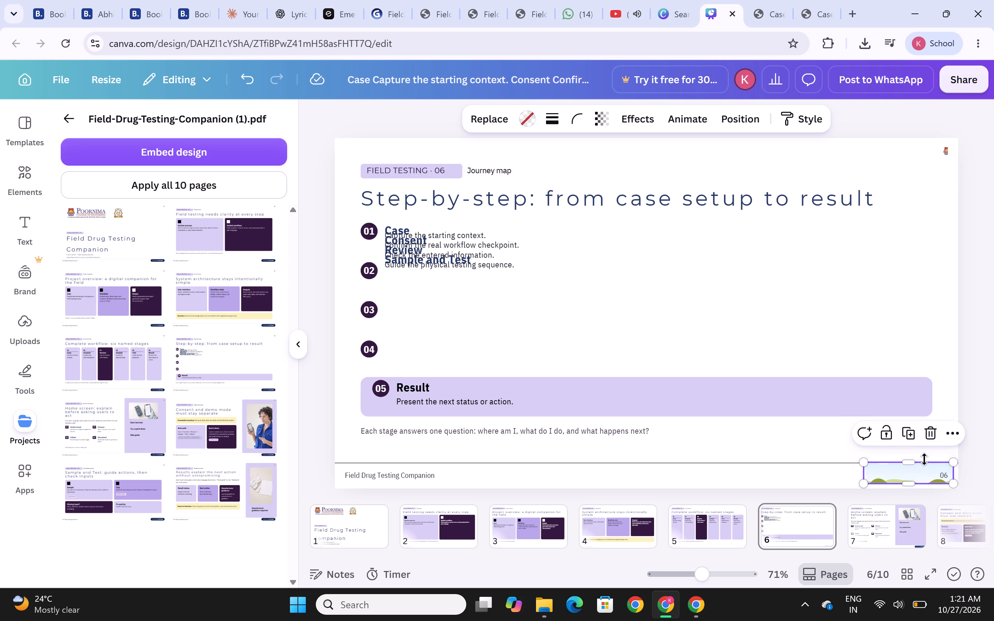
pyautogui.click(934, 421)
pyautogui.click(934, 425)
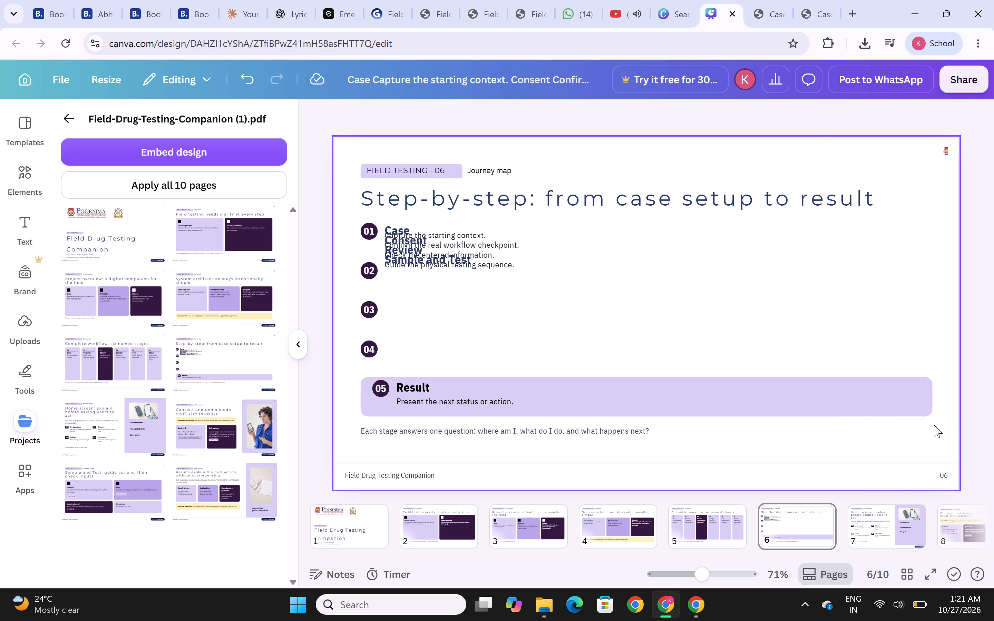
# Delete the "Made with Gamma" badge image and its empty frame from page 7, the home screen slide.
pyautogui.click(852, 513)
pyautogui.click(891, 465)
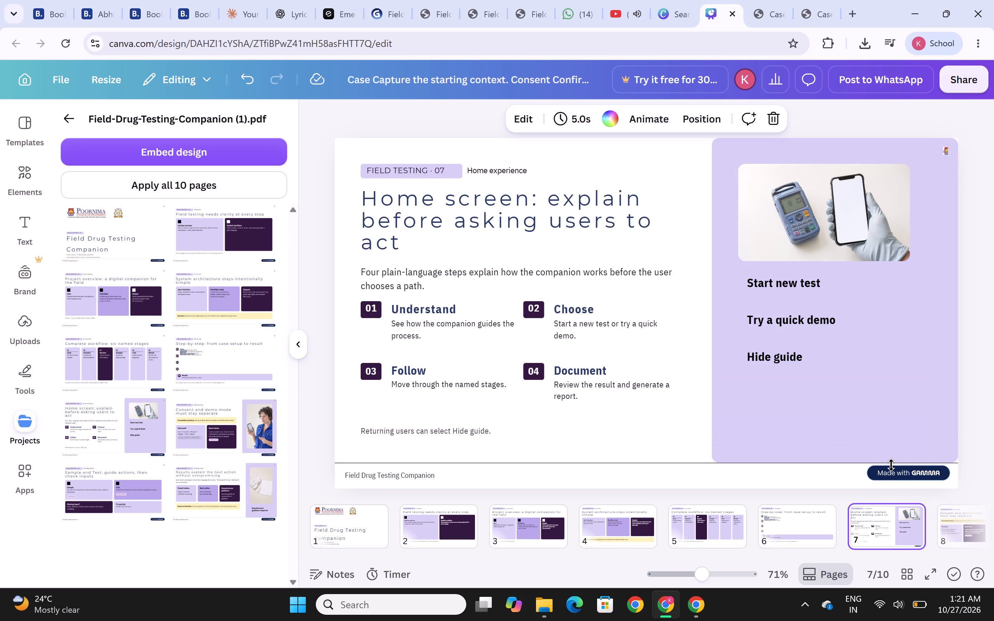
pyautogui.click(926, 433)
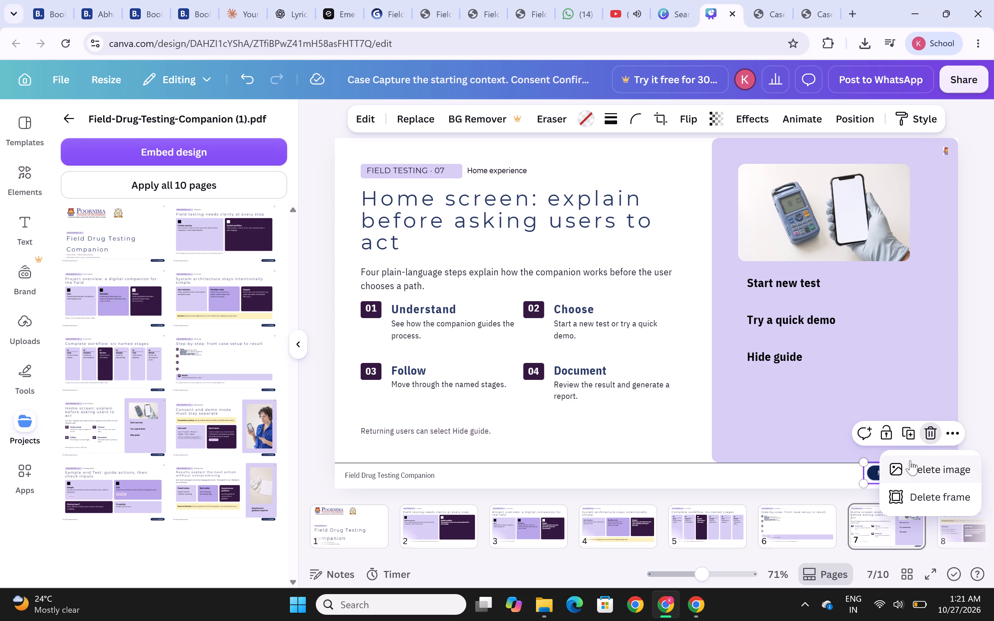
pyautogui.click(910, 460)
pyautogui.click(921, 435)
# Delete the "Made with Gamma" badge image and its empty frame from page 8, the consent and demo mode slide.
pyautogui.hscroll(-2, 907, 532)
pyautogui.click(894, 513)
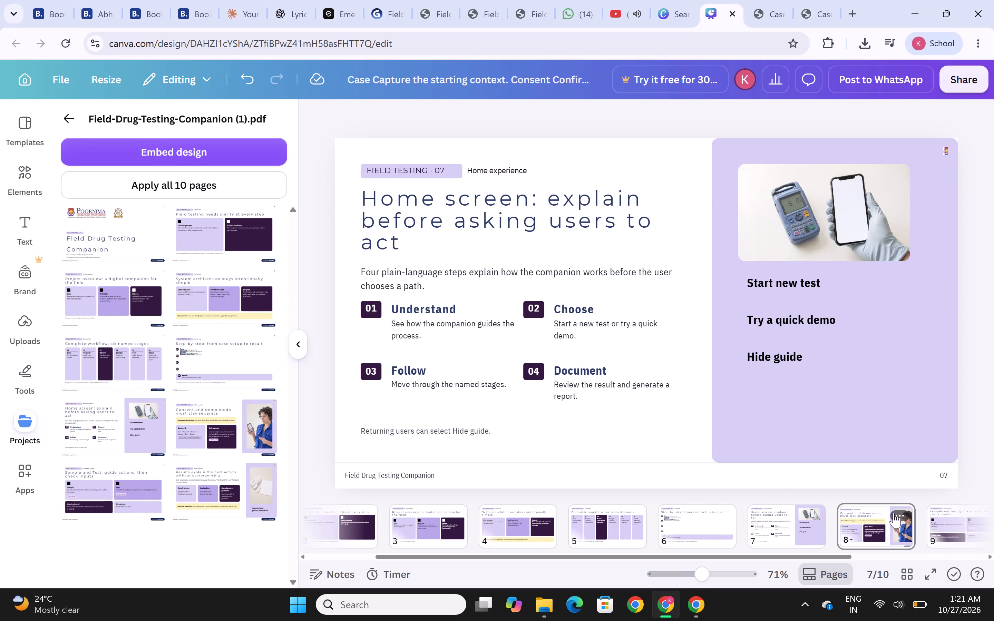
pyautogui.click(927, 464)
pyautogui.click(931, 443)
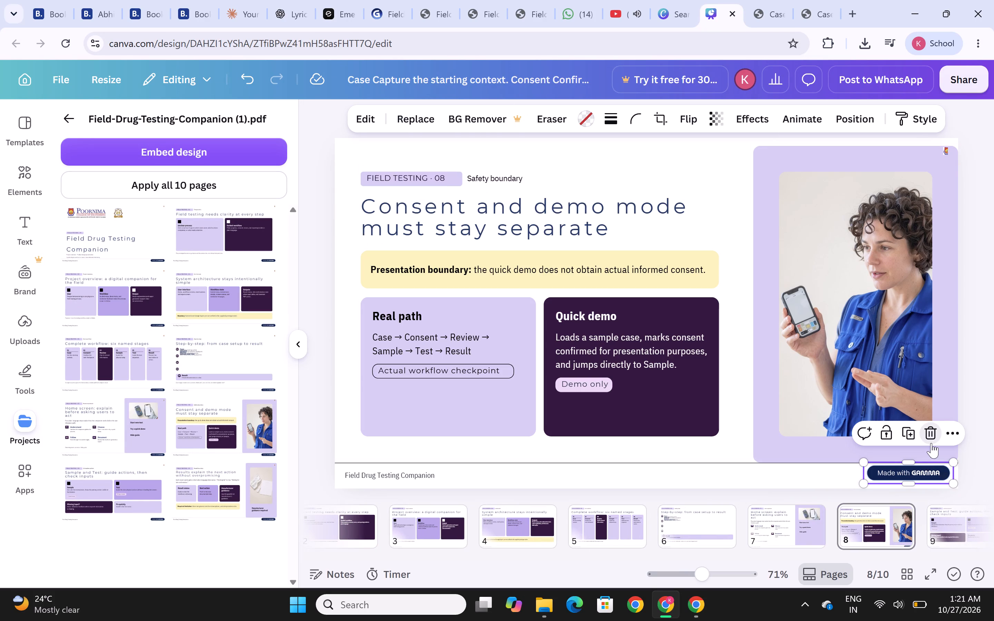
pyautogui.click(927, 475)
pyautogui.click(928, 431)
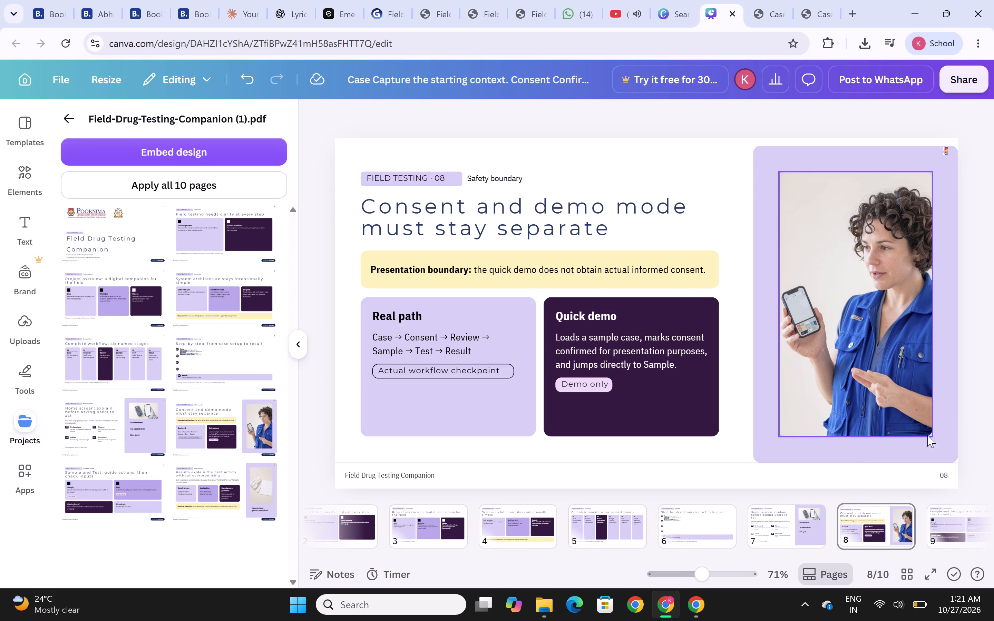
# Delete the "Made with Gamma" badge image and its empty frame from page 9, the Sample and Test slide.
pyautogui.hscroll(-1, 910, 512)
pyautogui.click(926, 513)
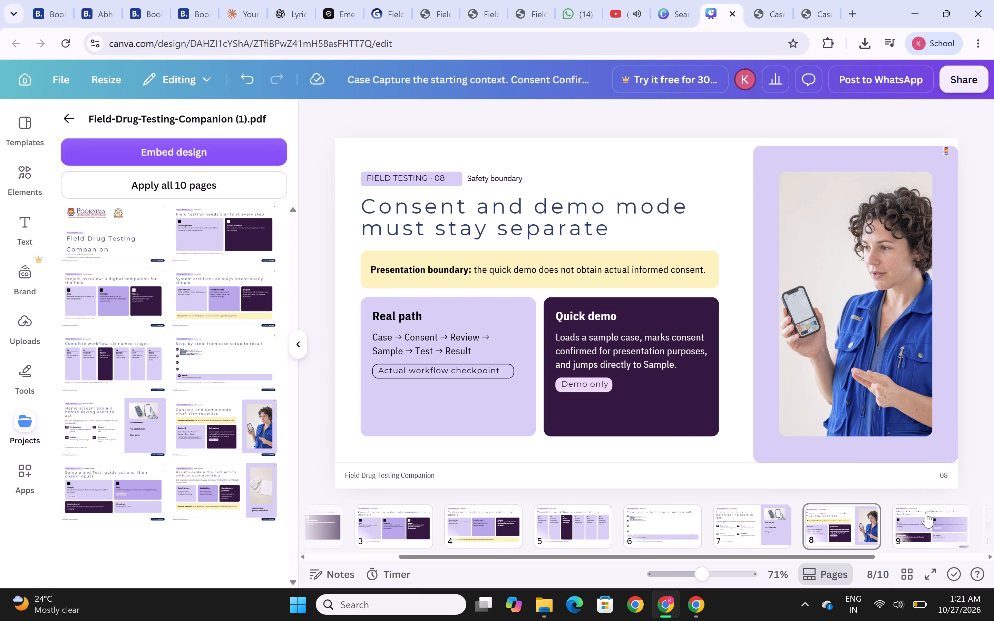
pyautogui.click(926, 476)
pyautogui.click(933, 432)
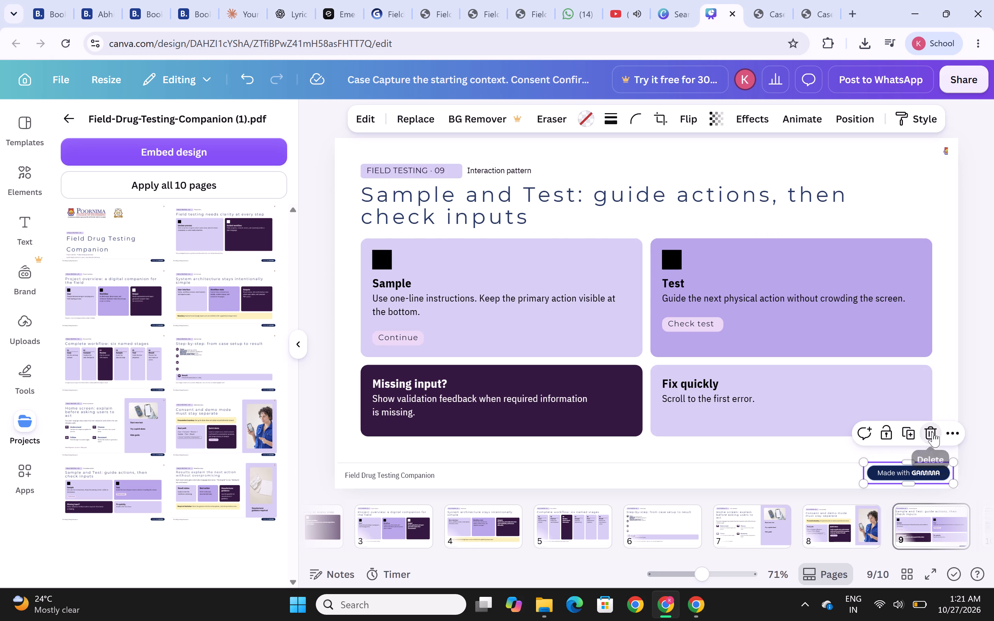
pyautogui.click(918, 461)
pyautogui.click(930, 436)
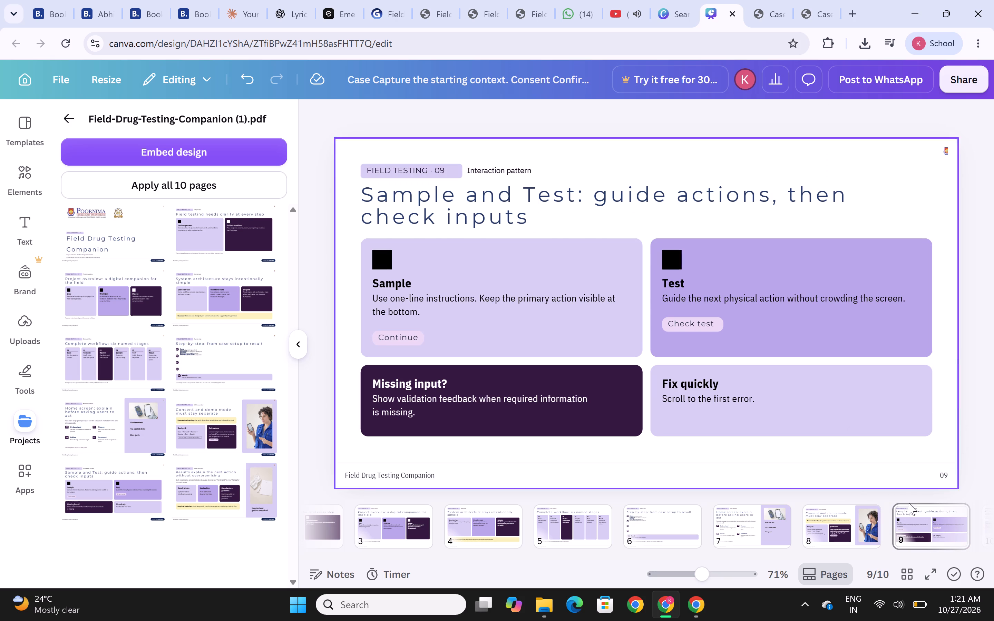
# Delete the "Made with Gamma" badge image and its empty frame from page 10, the results slide.
pyautogui.hscroll(-2, 904, 520)
pyautogui.click(910, 534)
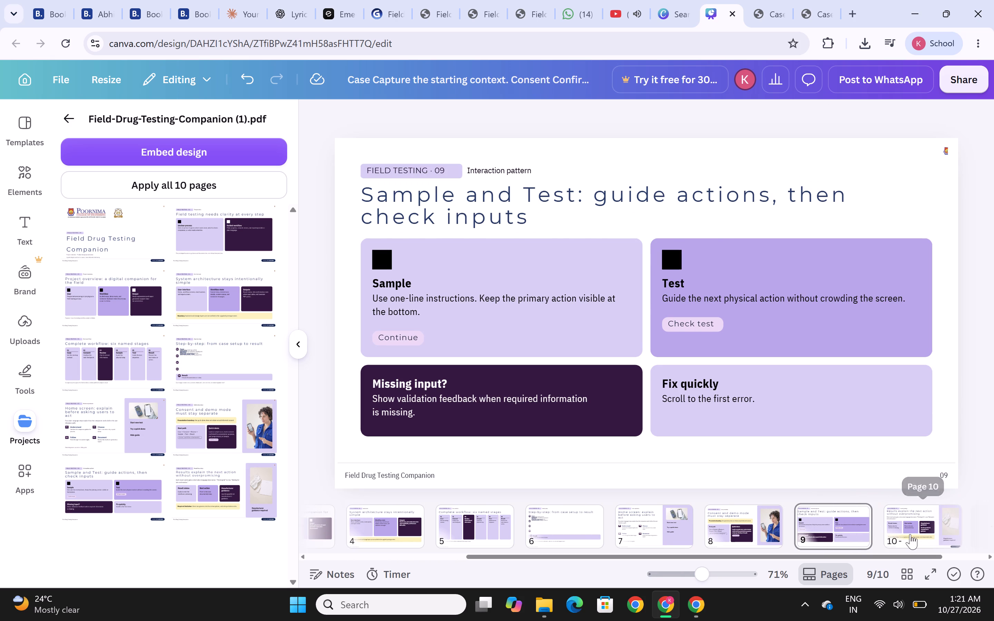
pyautogui.click(928, 468)
pyautogui.click(938, 426)
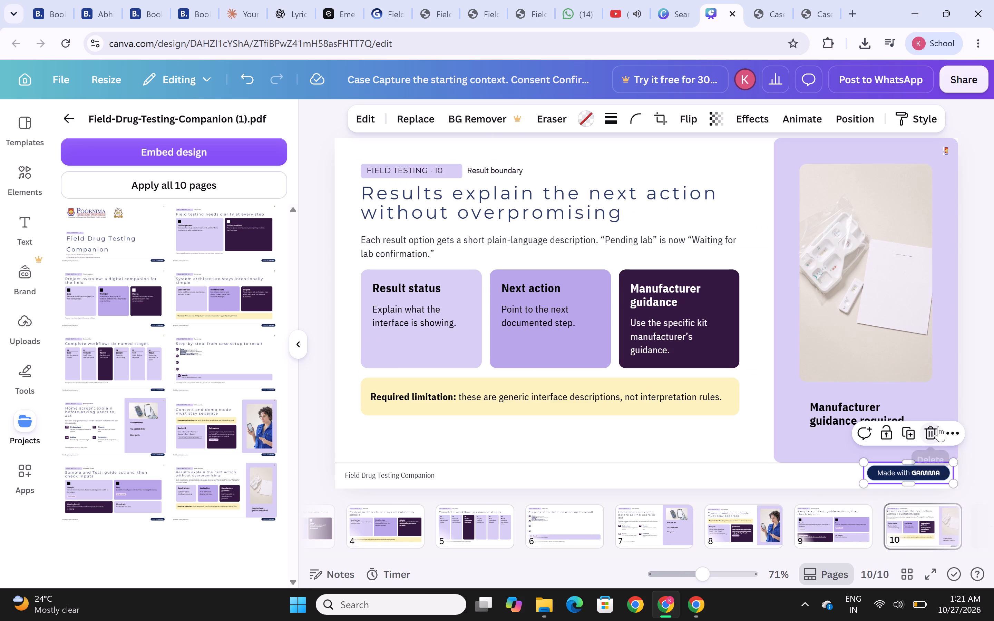
pyautogui.click(932, 470)
pyautogui.click(931, 445)
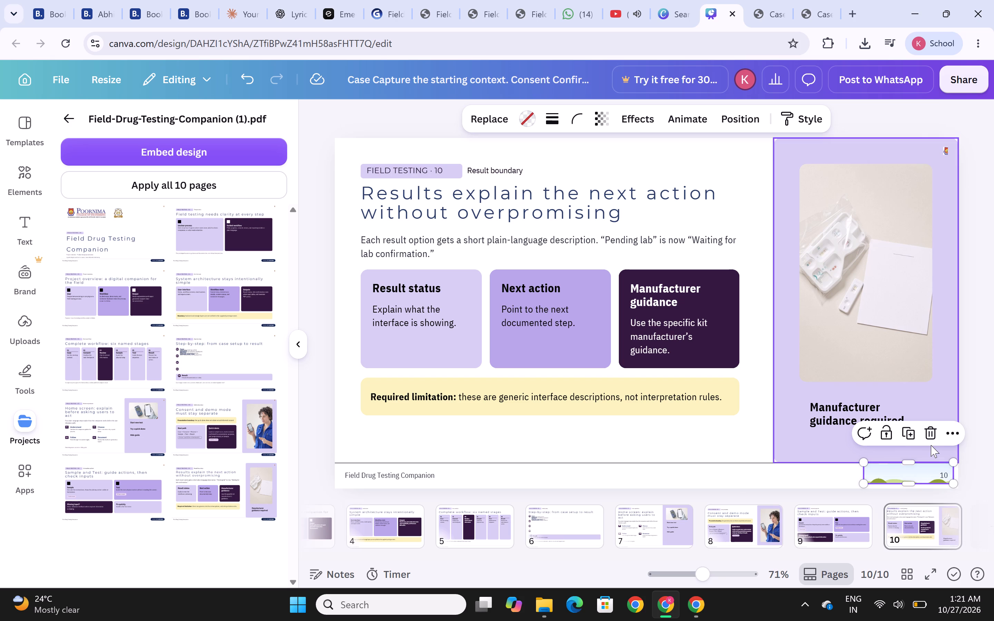
pyautogui.click(932, 438)
# On page 6, add a line break after the "Case" heading so its description sits beneath it.
pyautogui.hscroll(-1, 921, 517)
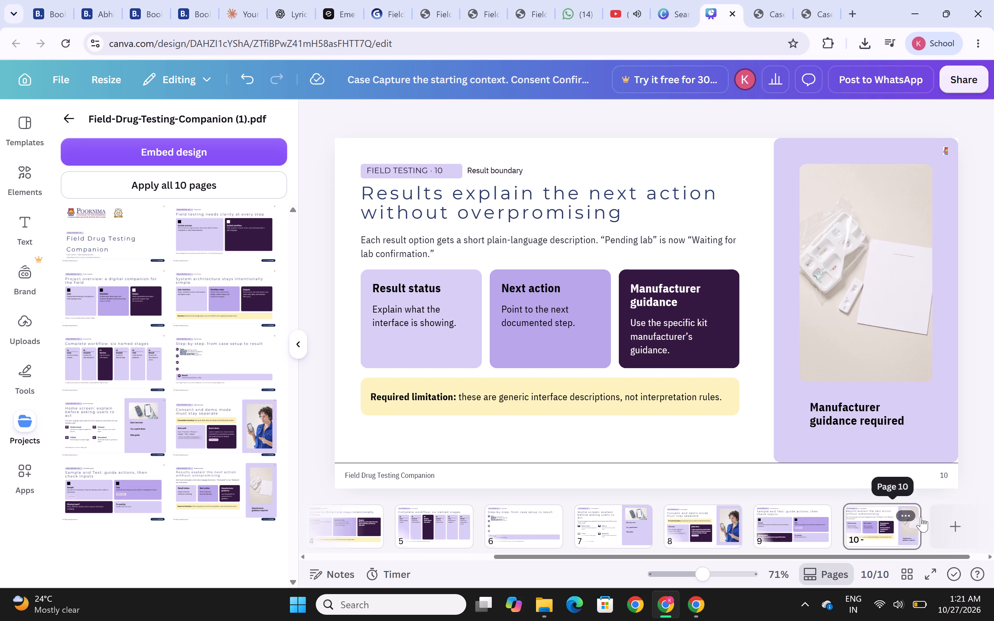
pyautogui.hscroll(-1, 921, 517)
pyautogui.hscroll(9, 921, 517)
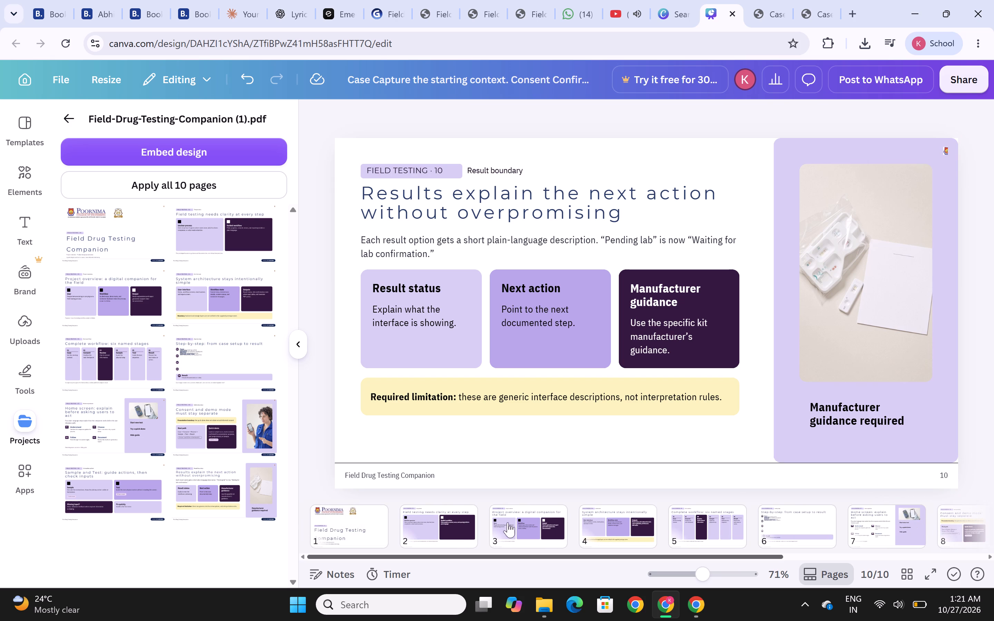
pyautogui.click(771, 520)
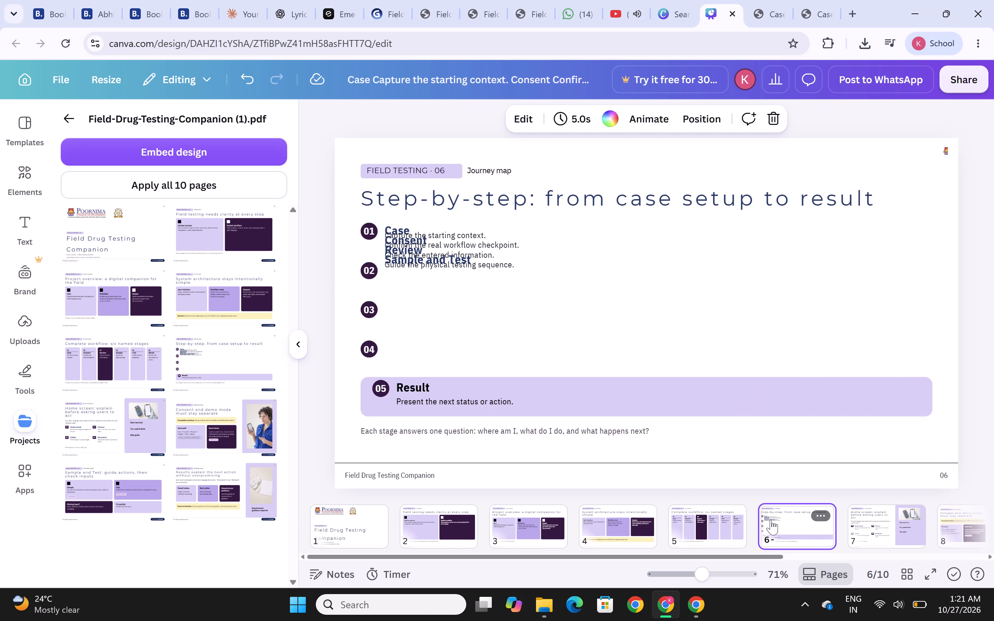
pyautogui.click(411, 229)
pyautogui.click(410, 229)
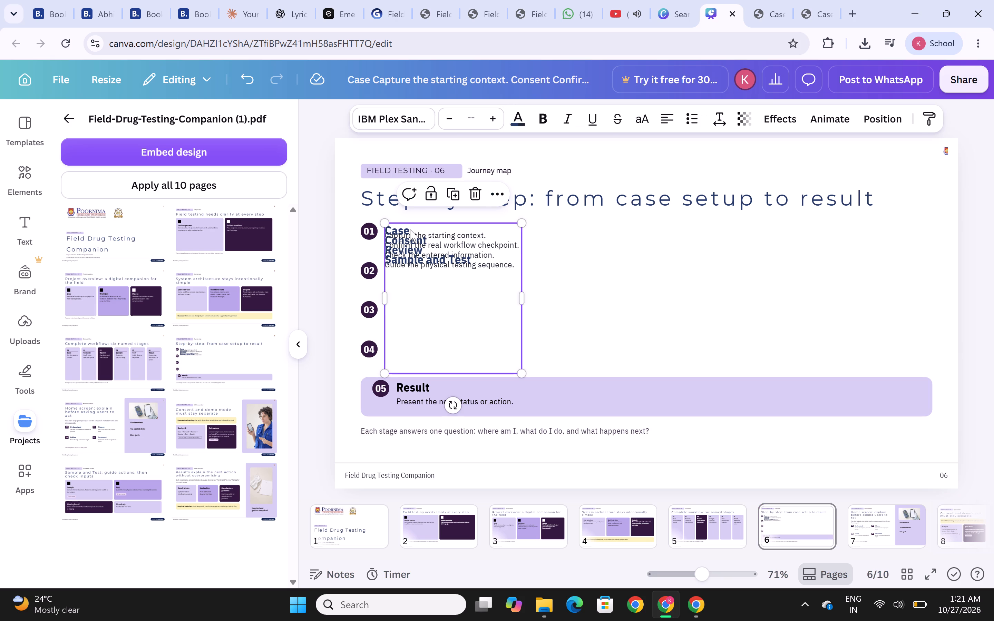
pyautogui.doubleClick(411, 228)
pyautogui.press('Return')
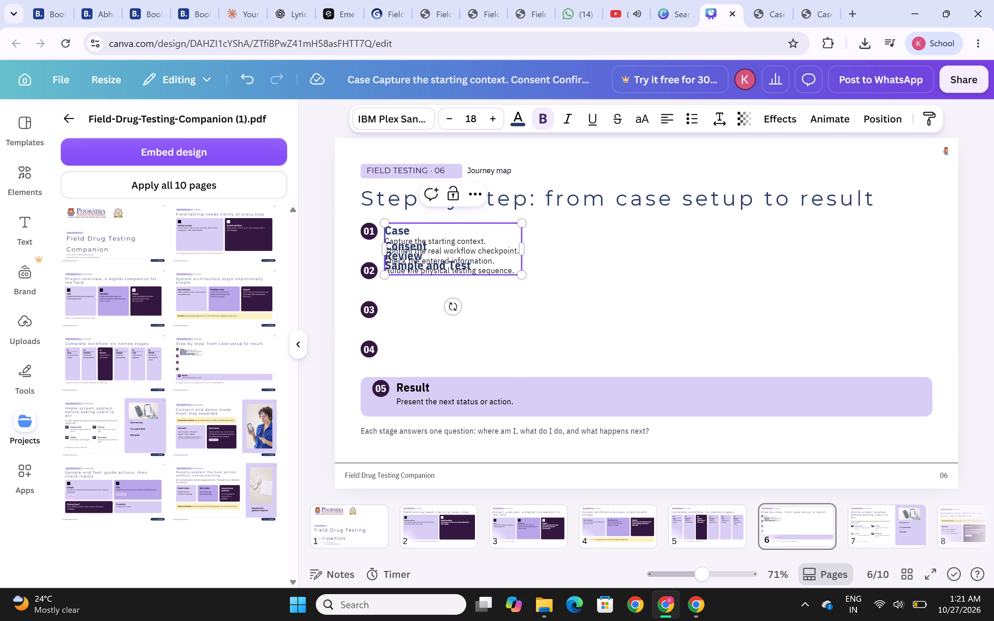
# Add blank lines after "Capture the starting context." to lower the Consent entry towards marker 02.
pyautogui.click(486, 242)
pyautogui.press('Return')
pyautogui.press('Return')
pyautogui.press('Return')
pyautogui.press('Return')
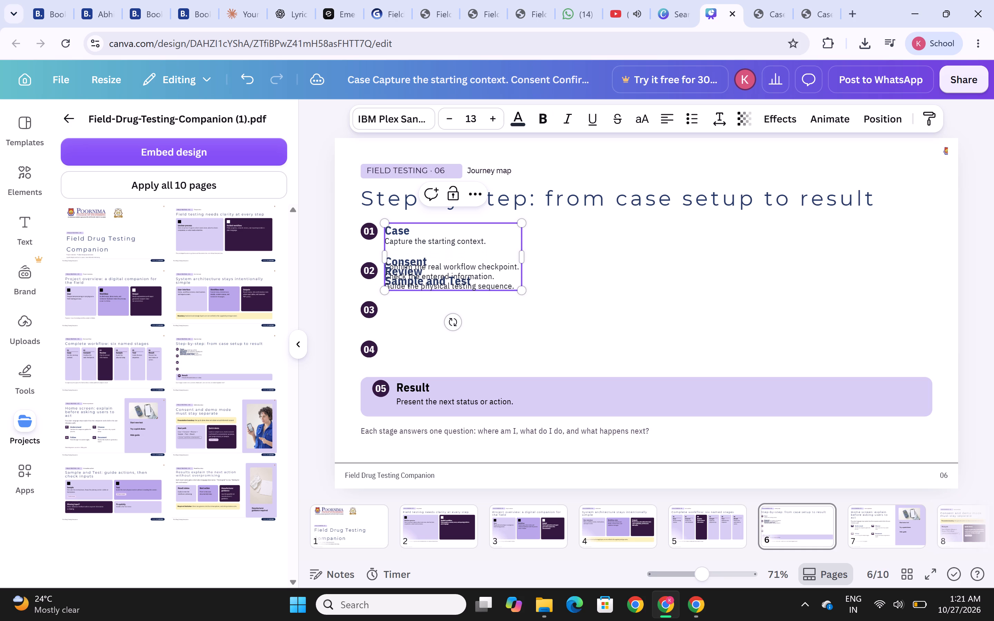
pyautogui.press('Return')
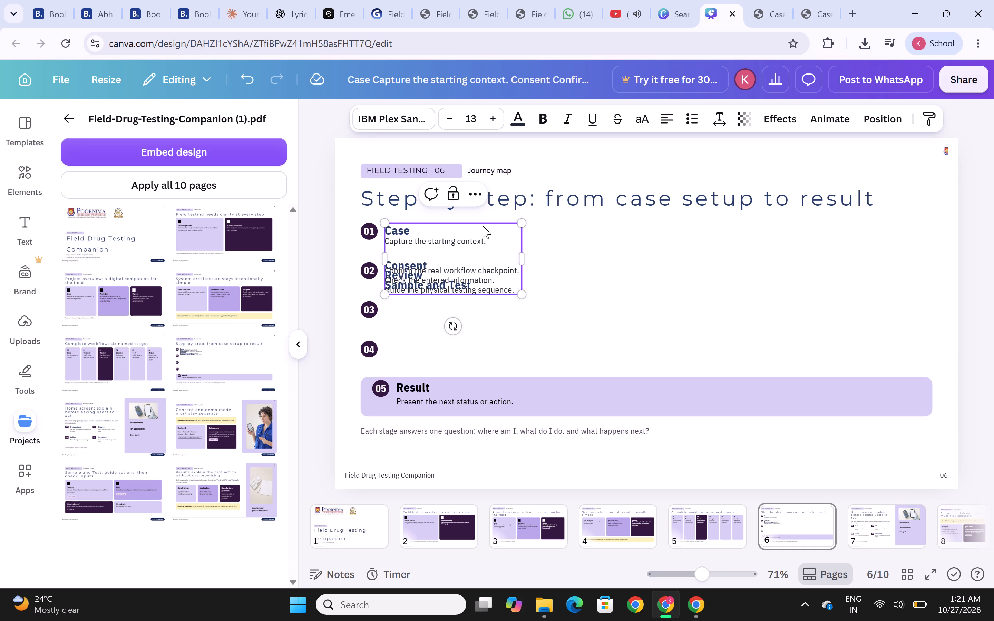
pyautogui.press('BackSpace')
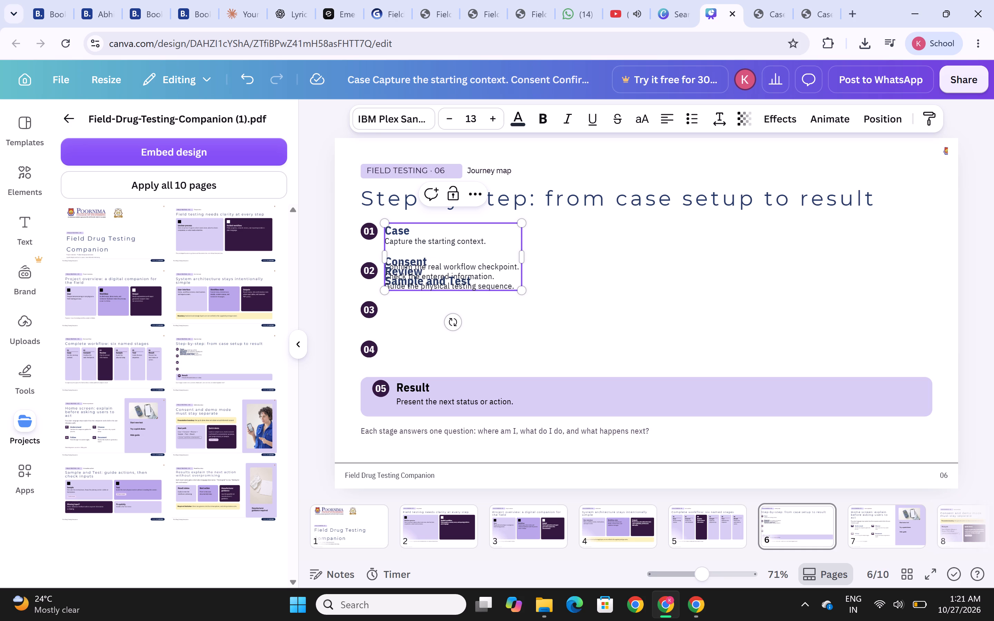
# Separate the "Consent" heading from its description with a line break and lower the heading level with marker 02.
pyautogui.click(430, 261)
pyautogui.click(428, 256)
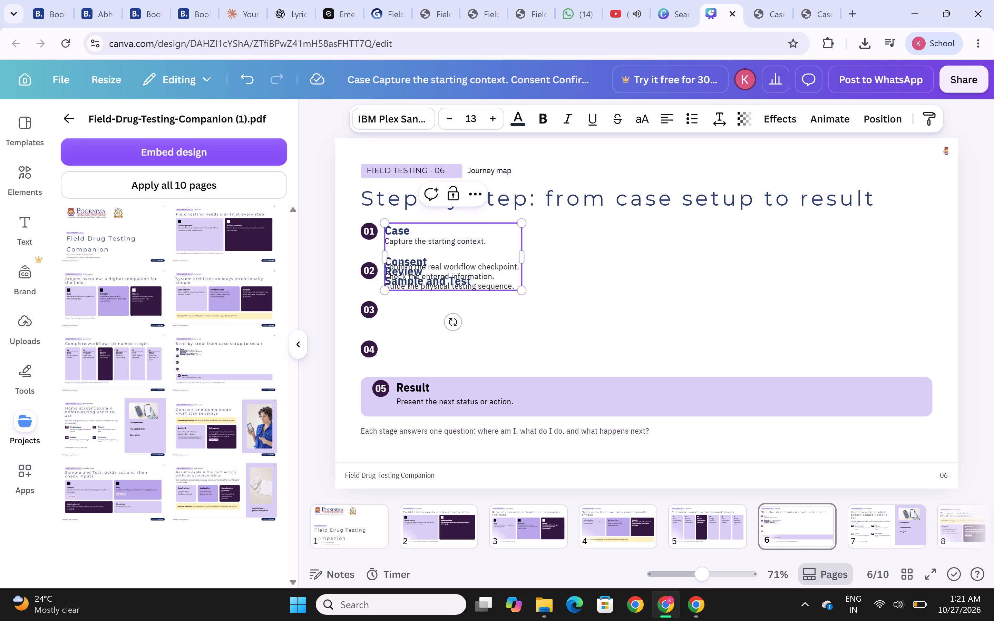
pyautogui.click(429, 260)
pyautogui.press('Return')
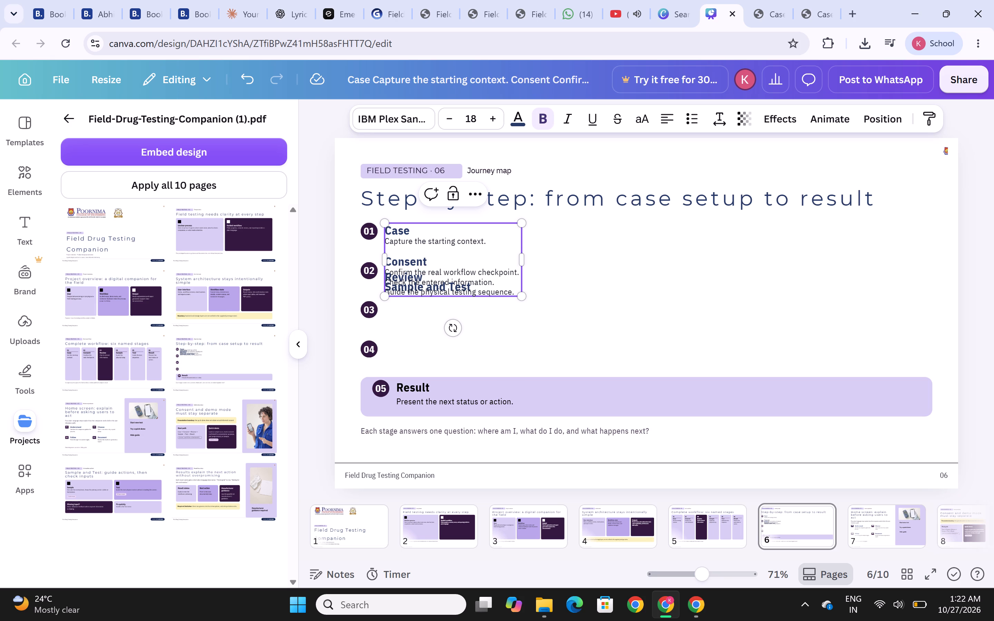
pyautogui.click(388, 255)
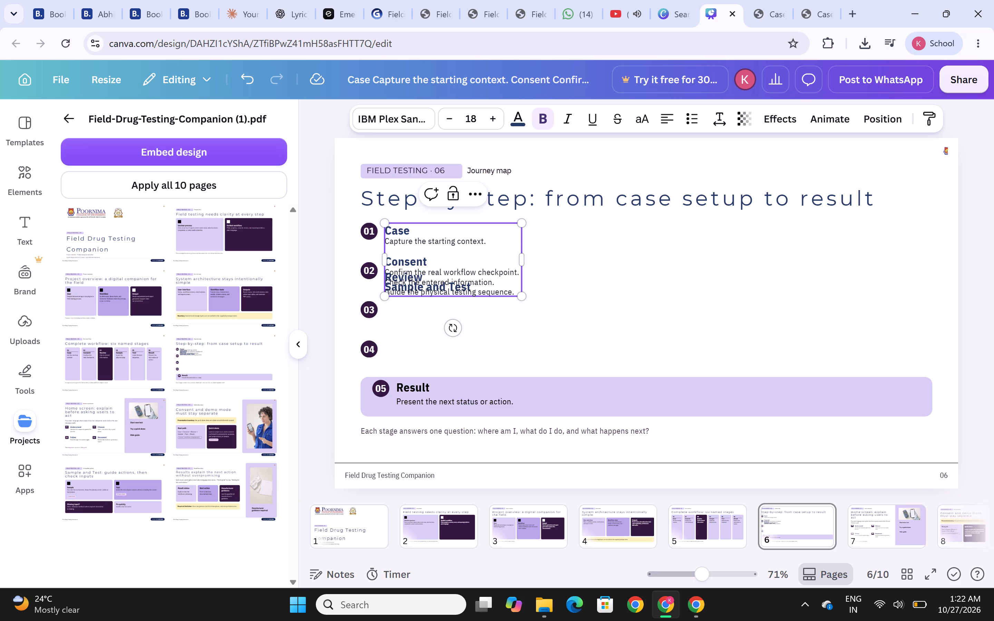
pyautogui.click(387, 256)
pyautogui.press('Return')
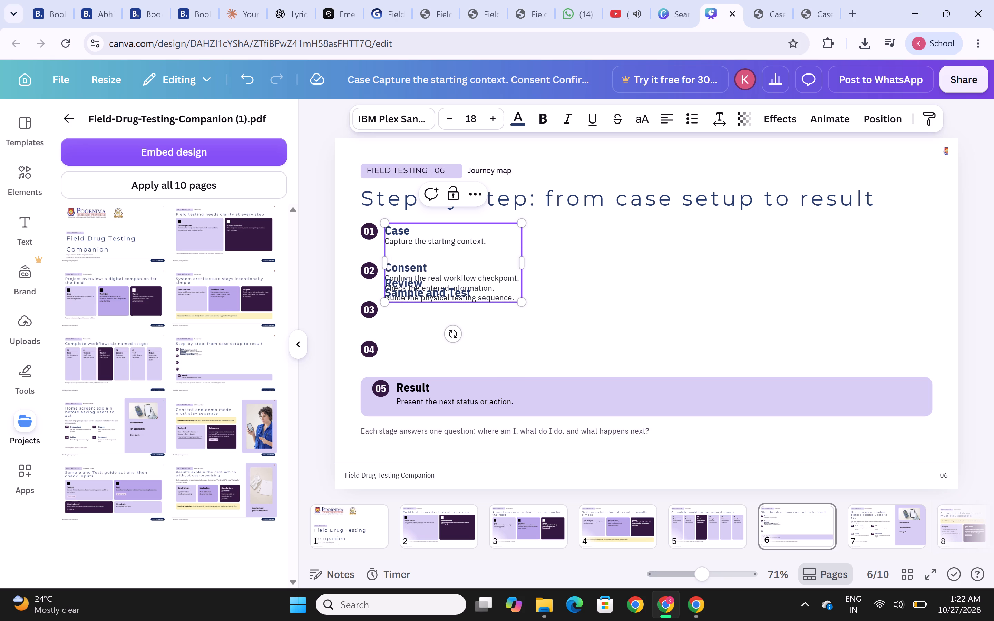
# Add blank lines after "Confirm the real workflow checkpoint." to lower the Review entry level with marker 03.
pyautogui.click(518, 279)
pyautogui.press('Return')
pyautogui.press('Return')
pyautogui.press('Return')
pyautogui.press('Return')
pyautogui.press('Return')
pyautogui.press('Return')
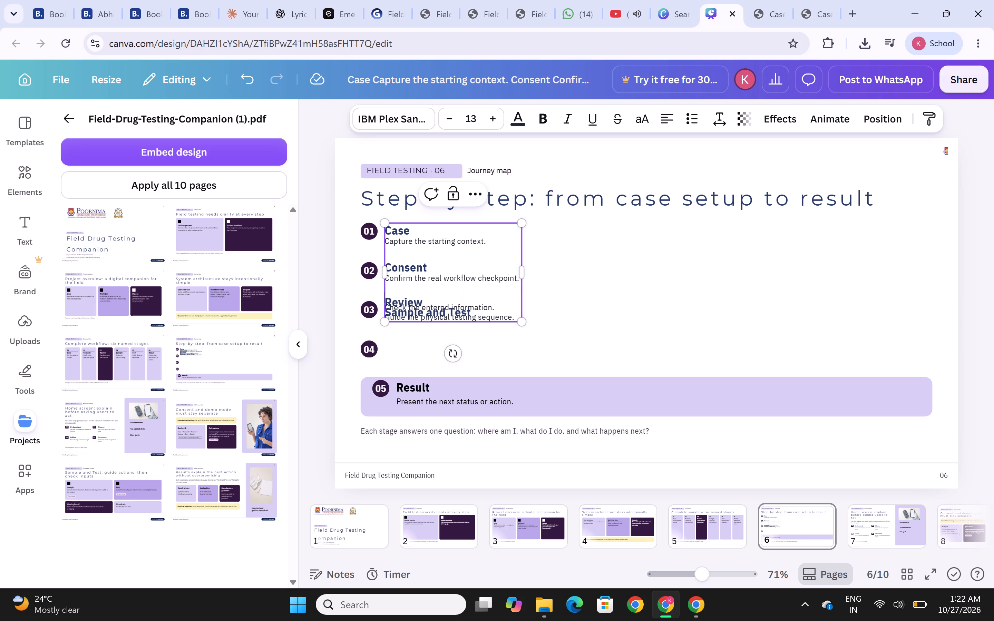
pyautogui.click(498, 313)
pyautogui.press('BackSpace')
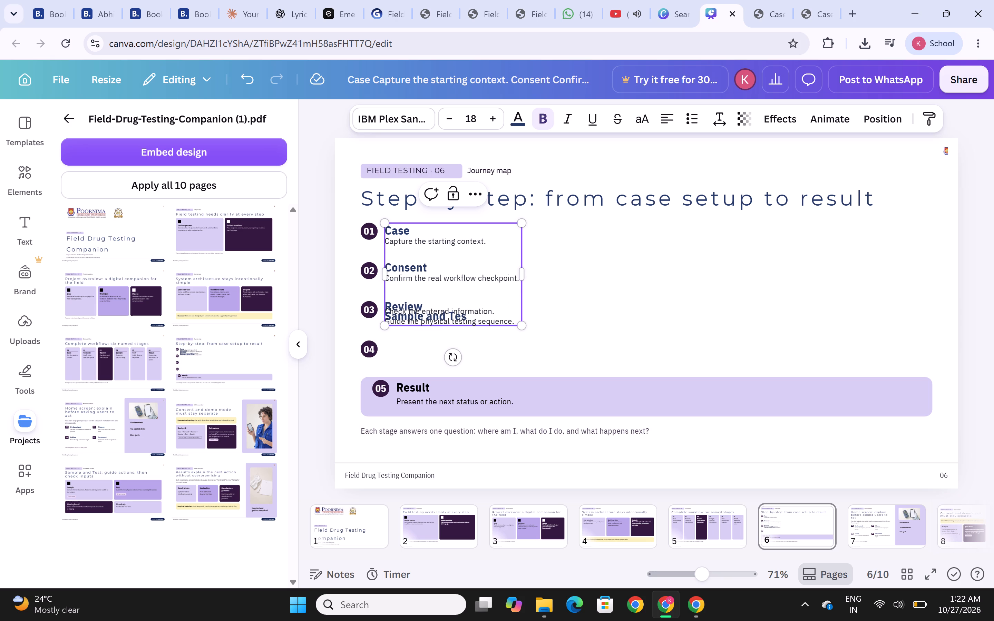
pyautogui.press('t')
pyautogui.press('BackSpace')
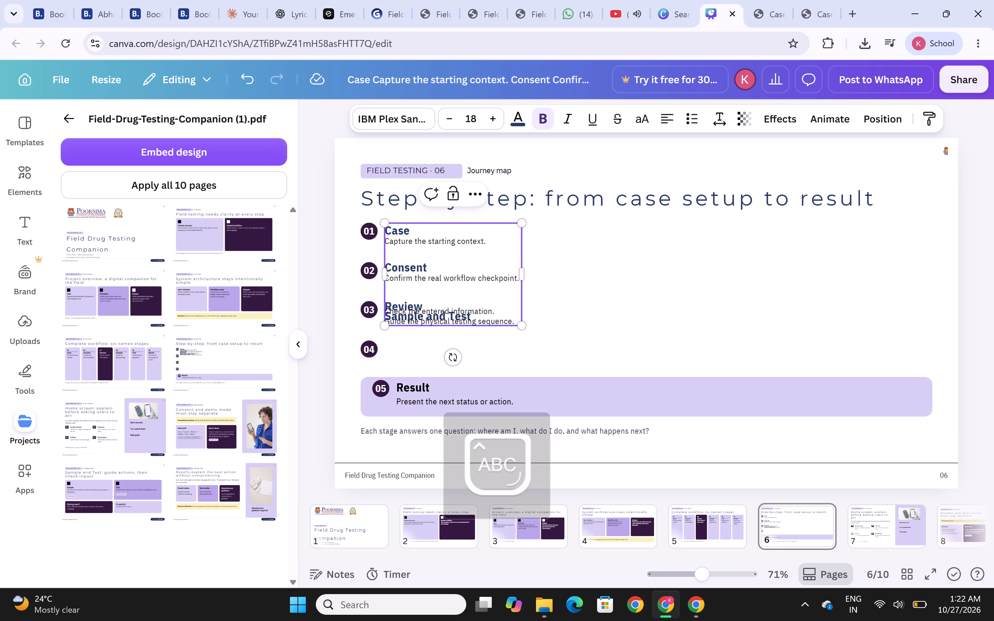
# Add blank lines after "Check the entered information." to lower the "Sample and Test" entry level with marker 04.
pyautogui.click(429, 302)
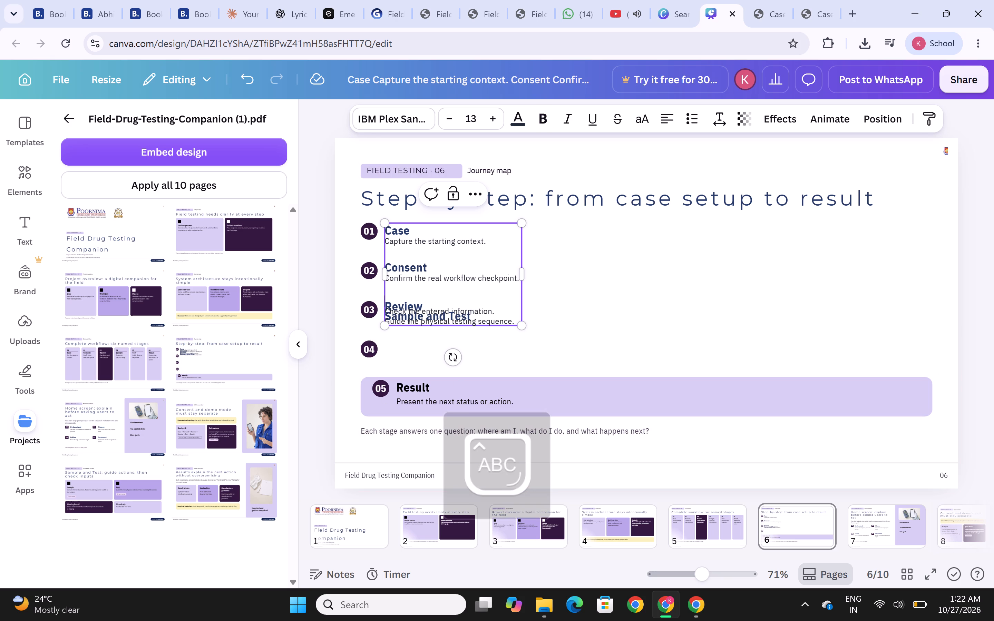
pyautogui.click(426, 302)
pyautogui.click(497, 310)
pyautogui.press('Return')
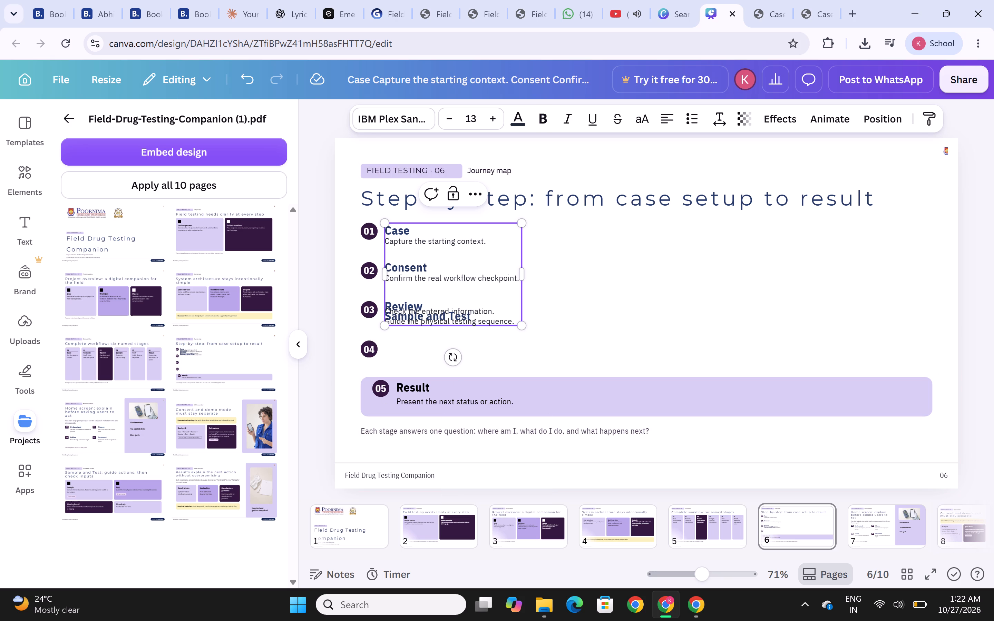
pyautogui.press('Return')
pyautogui.press('Return')
pyautogui.press('Return')
pyautogui.press('Return')
pyautogui.press('Return')
pyautogui.press('Return')
pyautogui.press('Return')
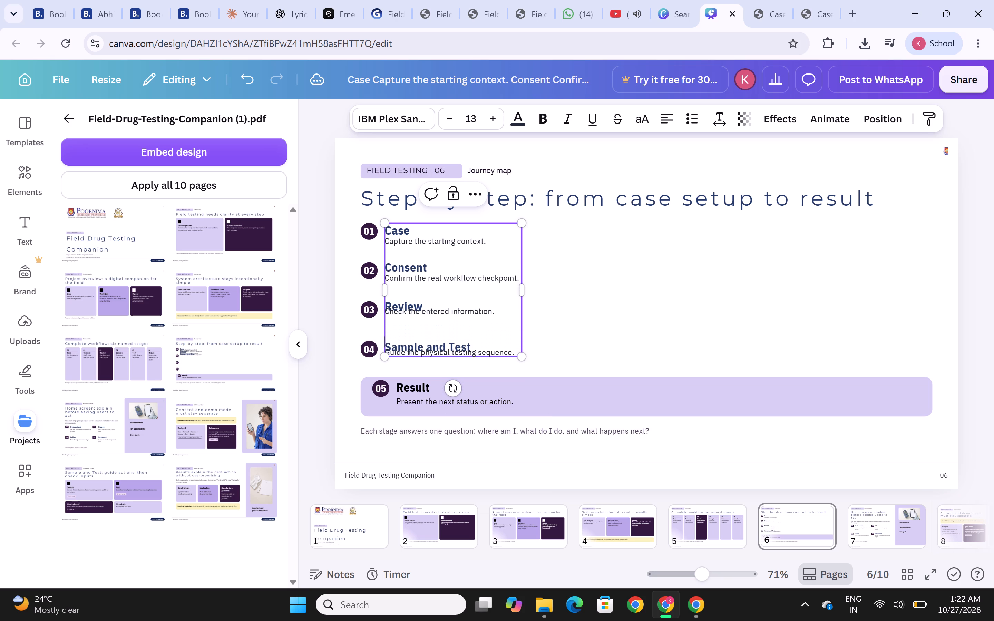
# Separate the "Sample and Test" and "Review" headings from their descriptions with a line break after each heading.
pyautogui.click(466, 338)
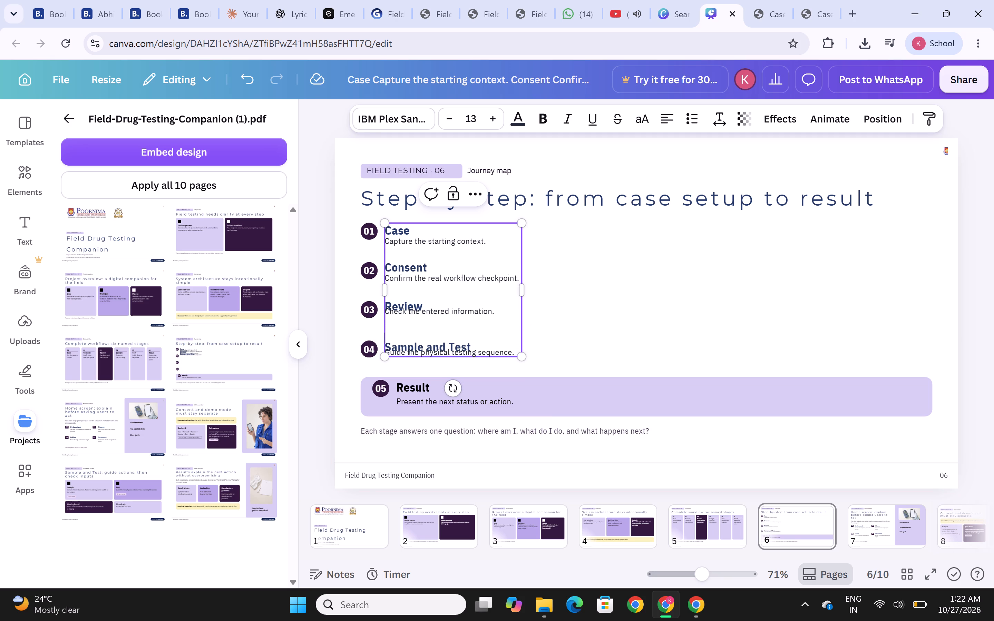
pyautogui.click(471, 342)
pyautogui.click(471, 348)
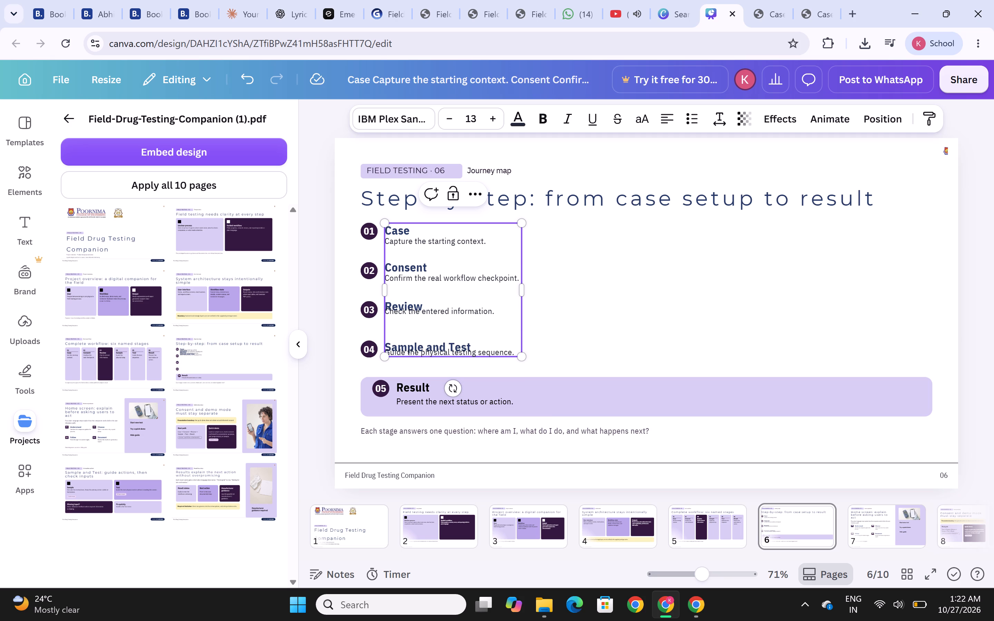
pyautogui.click(472, 345)
pyautogui.press('Return')
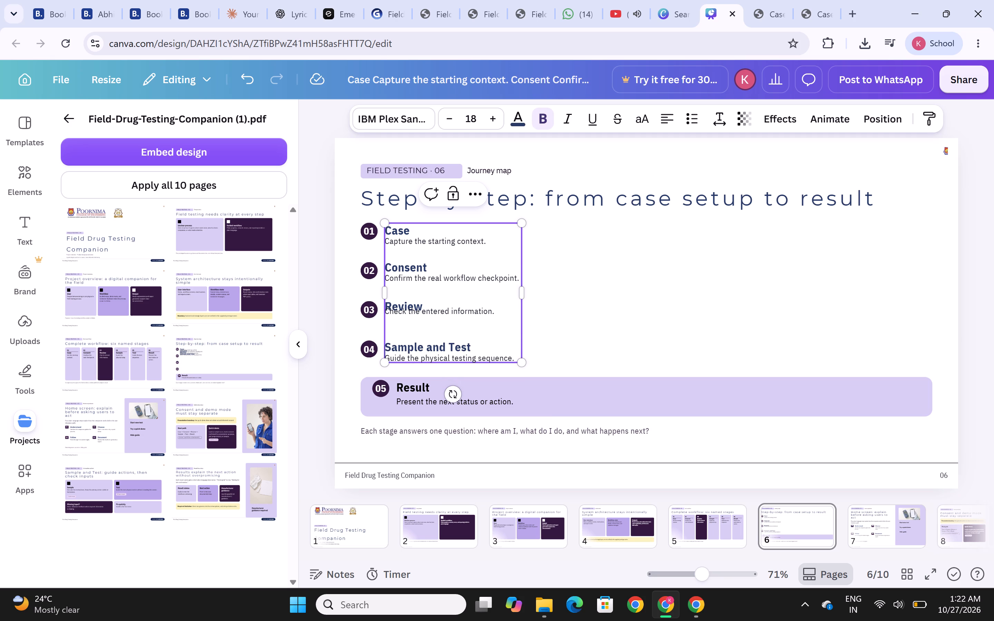
pyautogui.click(426, 302)
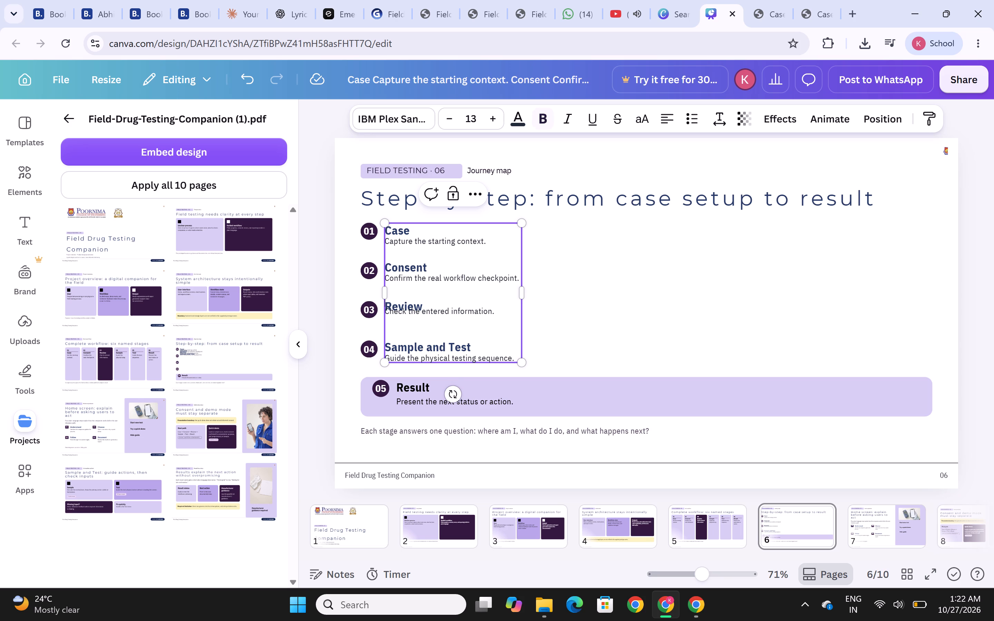
pyautogui.click(422, 303)
pyautogui.press('Return')
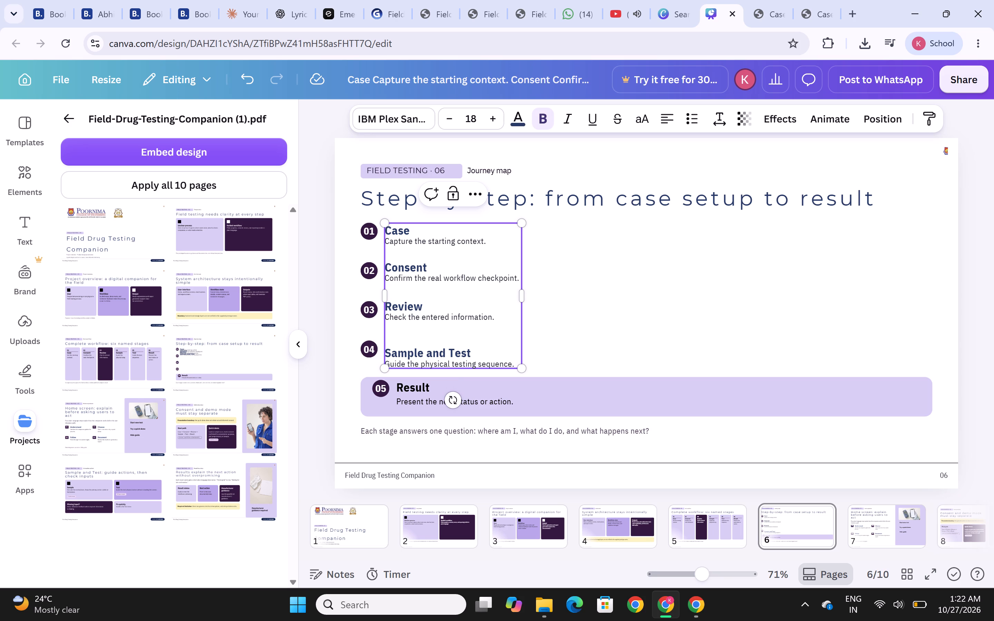
pyautogui.click(628, 366)
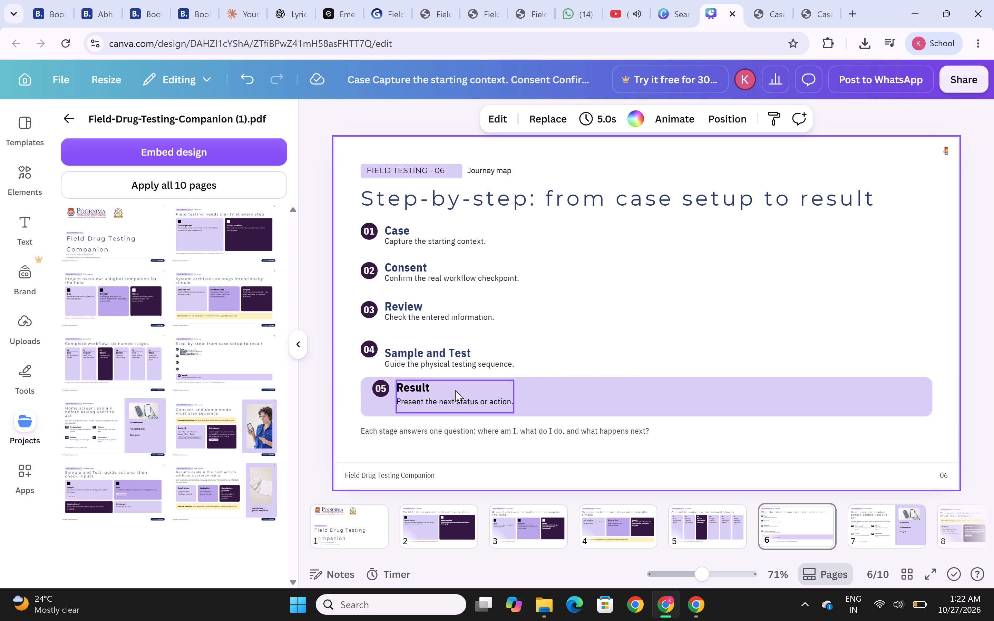
# Extend the lilac Result banner towards the slide's left edge and make it slightly taller, aligning its circle under markers 01–04.
pyautogui.moveTo(455, 390); pyautogui.dragTo(467, 391)
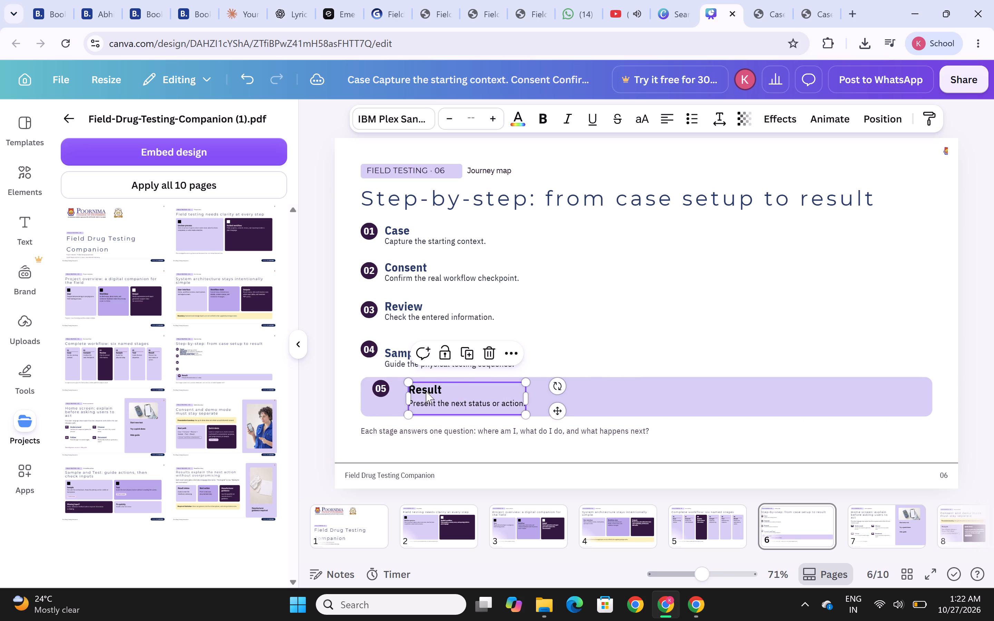
pyautogui.moveTo(356, 393); pyautogui.dragTo(359, 394)
pyautogui.moveTo(359, 394); pyautogui.dragTo(346, 398)
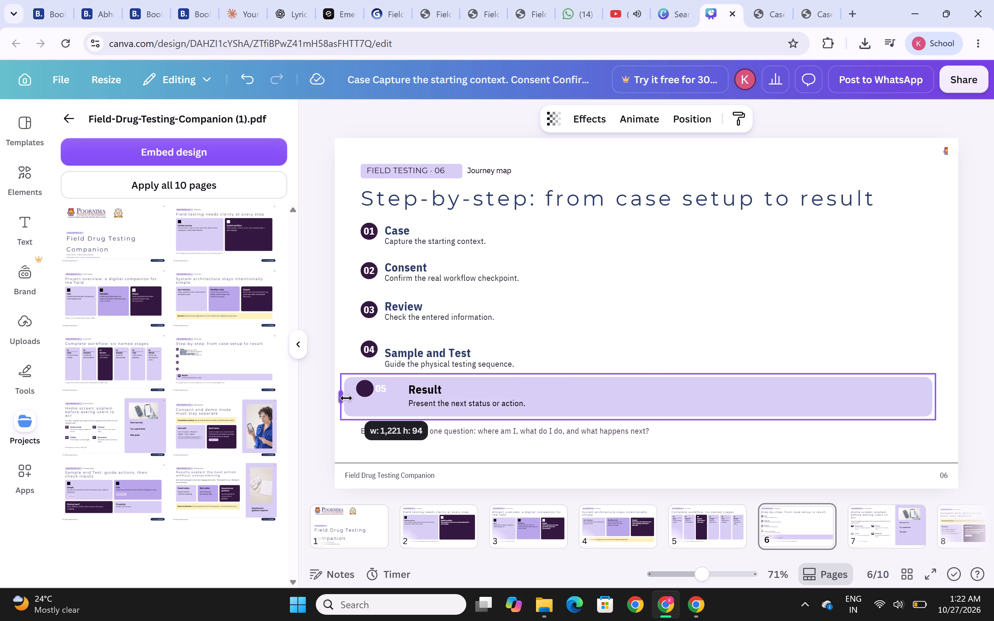
pyautogui.moveTo(346, 398); pyautogui.dragTo(349, 403)
pyautogui.moveTo(380, 380); pyautogui.dragTo(380, 384)
pyautogui.moveTo(380, 384); pyautogui.dragTo(382, 370)
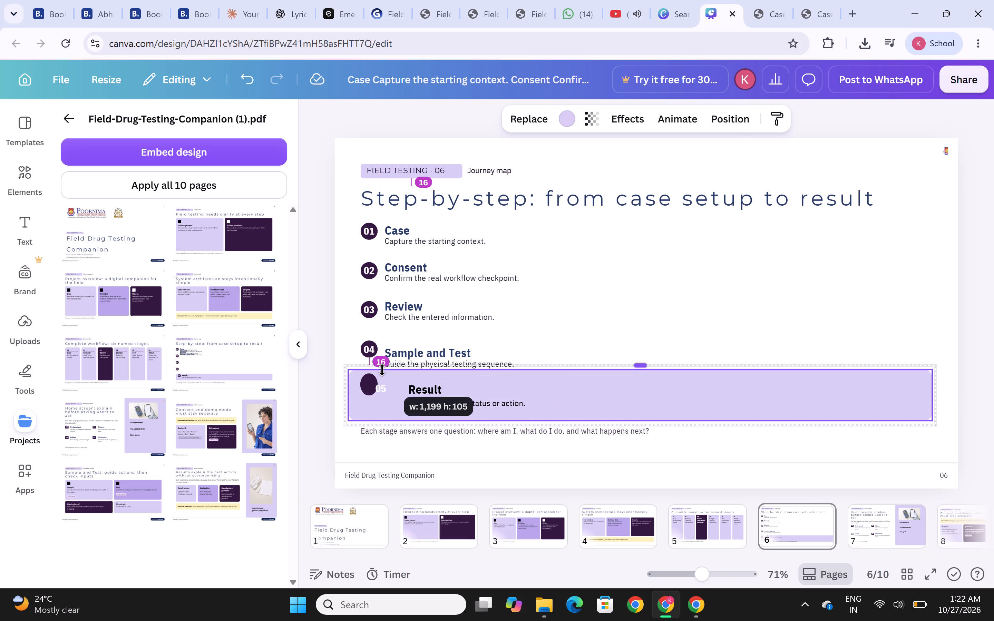
pyautogui.moveTo(382, 370); pyautogui.dragTo(384, 380)
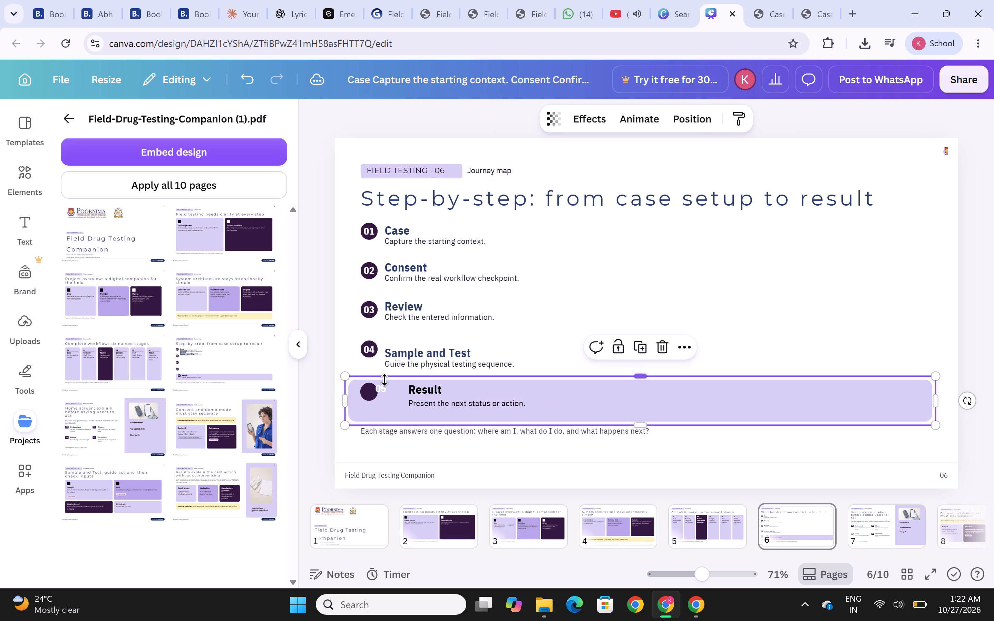
# Centre the "05" number on its dark circle and align the Result text with the entries above.
pyautogui.moveTo(384, 384); pyautogui.dragTo(371, 388)
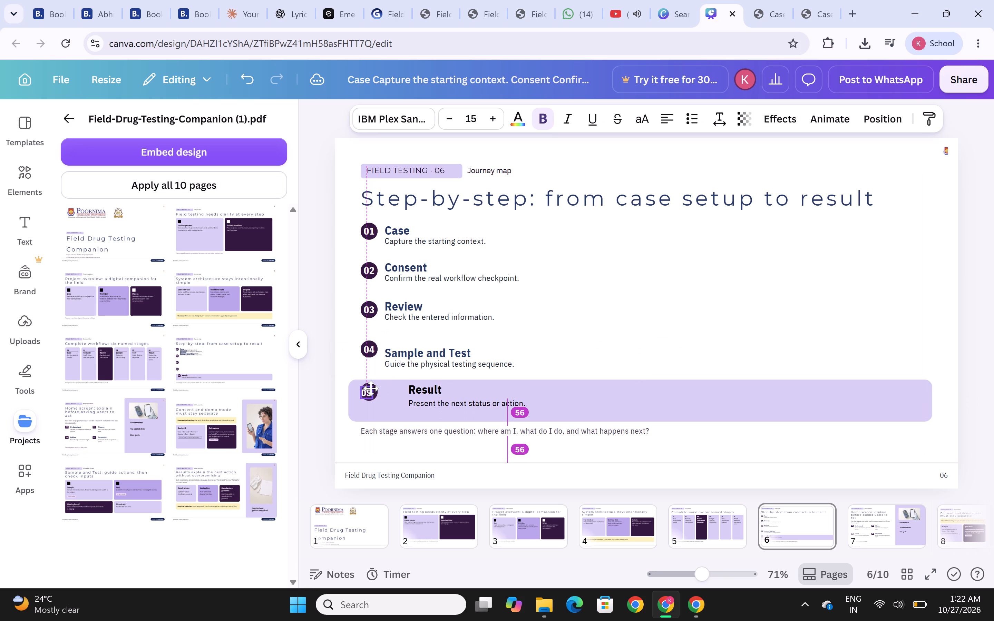
pyautogui.moveTo(371, 388); pyautogui.dragTo(371, 387)
pyautogui.moveTo(438, 391); pyautogui.dragTo(415, 393)
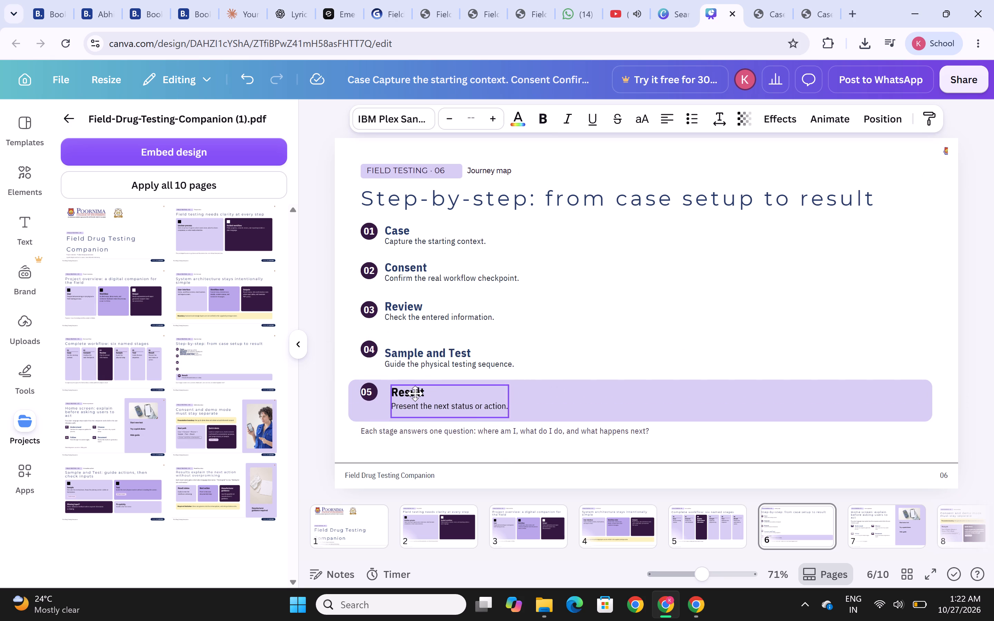
pyautogui.moveTo(415, 393); pyautogui.dragTo(416, 393)
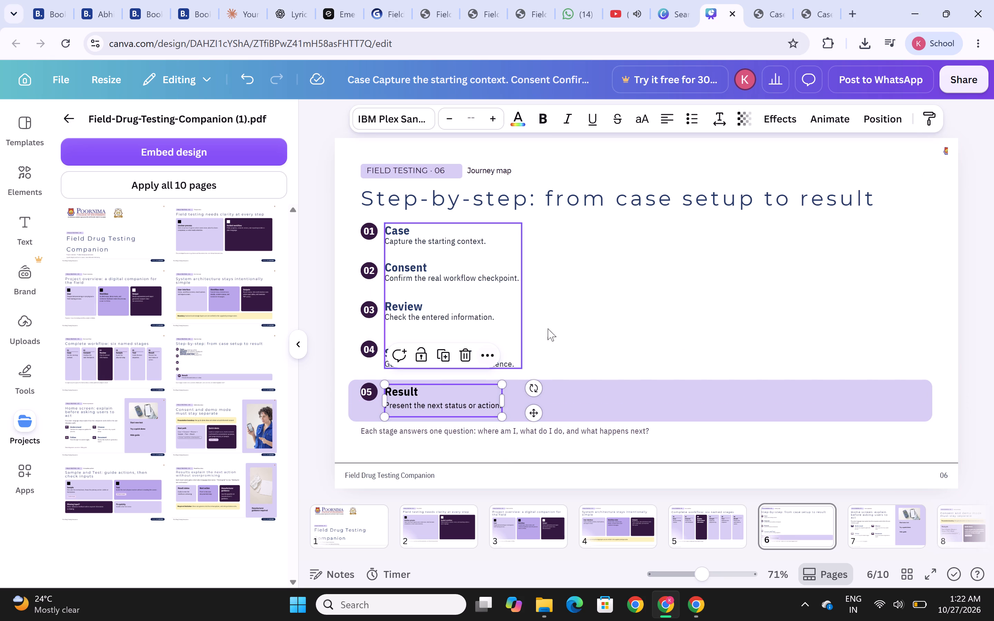
pyautogui.click(579, 312)
pyautogui.click(370, 383)
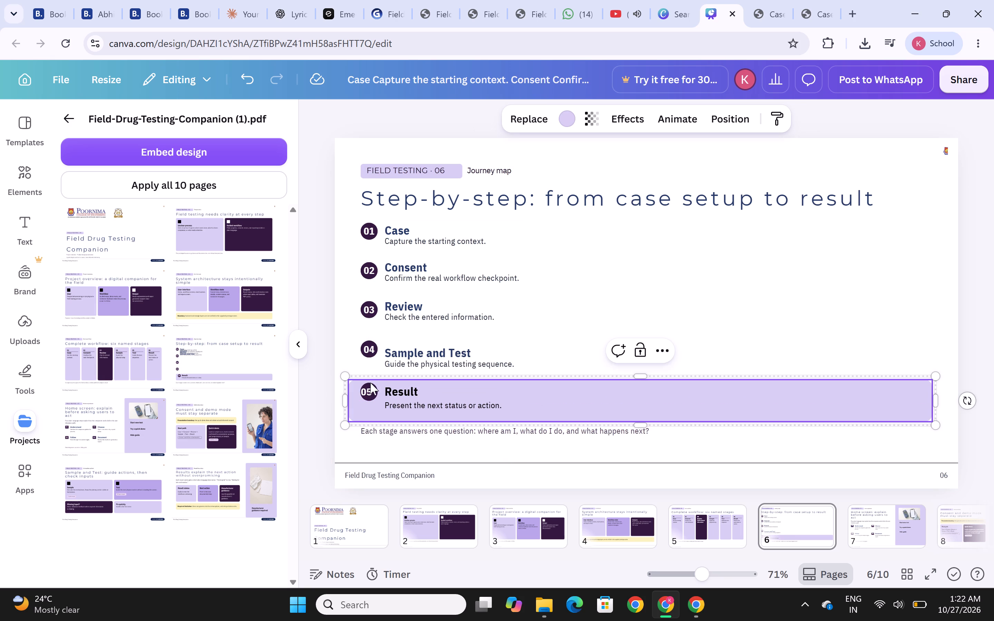
pyautogui.click(368, 387)
pyautogui.moveTo(368, 387); pyautogui.dragTo(372, 388)
pyautogui.click(563, 307)
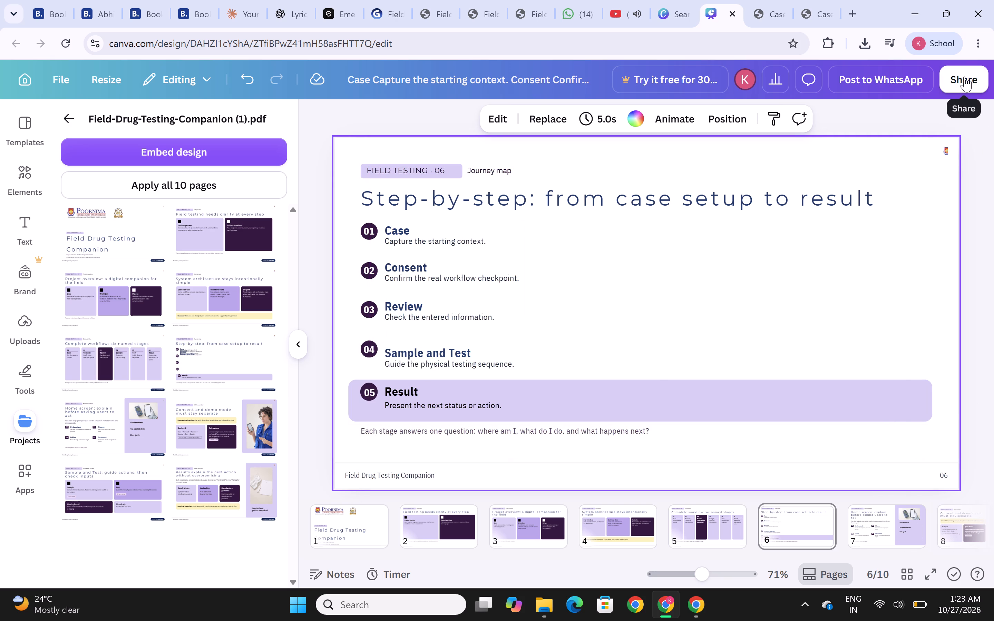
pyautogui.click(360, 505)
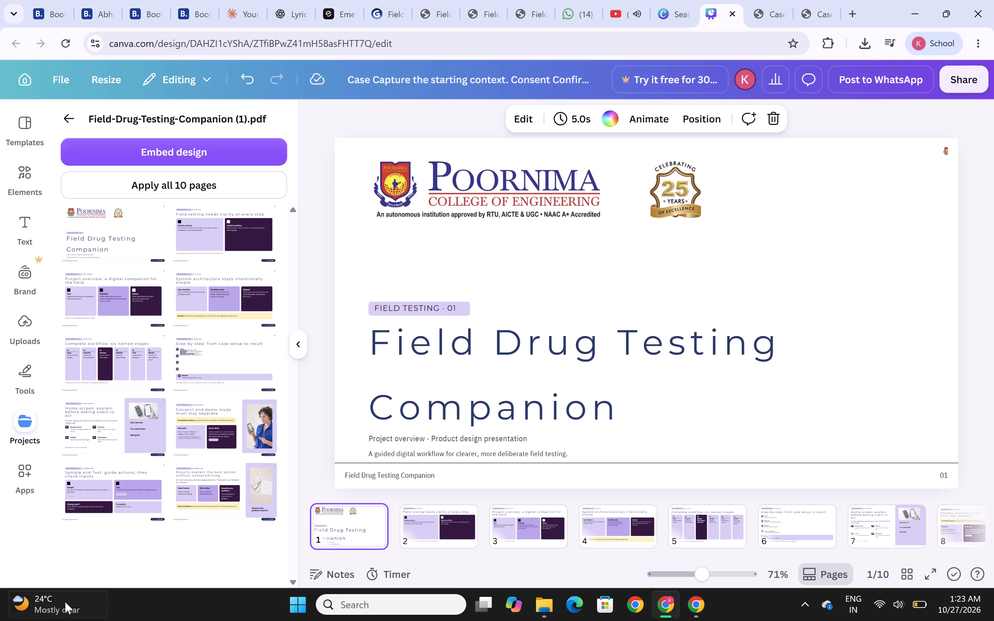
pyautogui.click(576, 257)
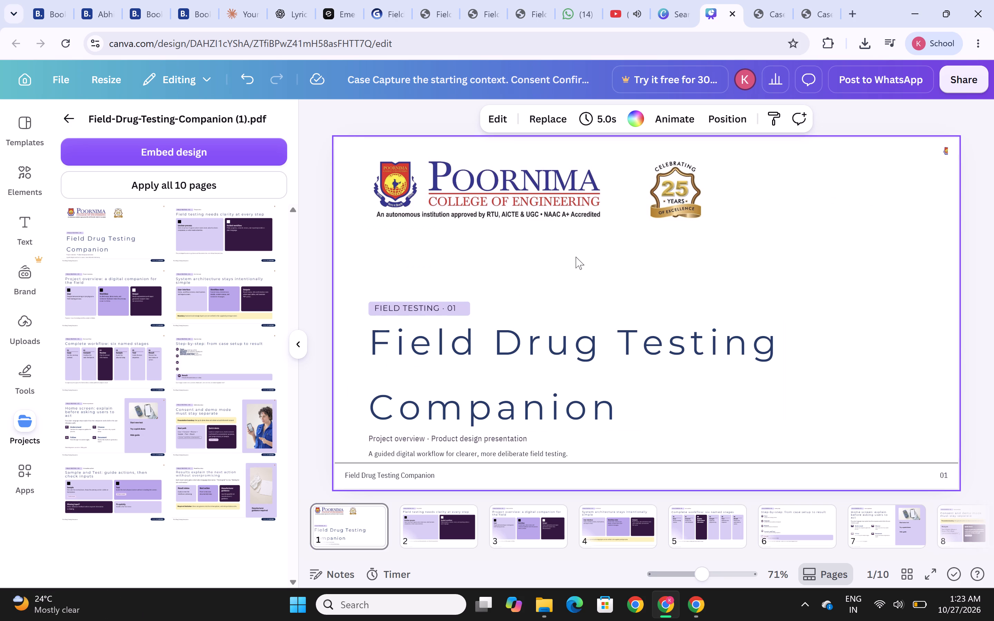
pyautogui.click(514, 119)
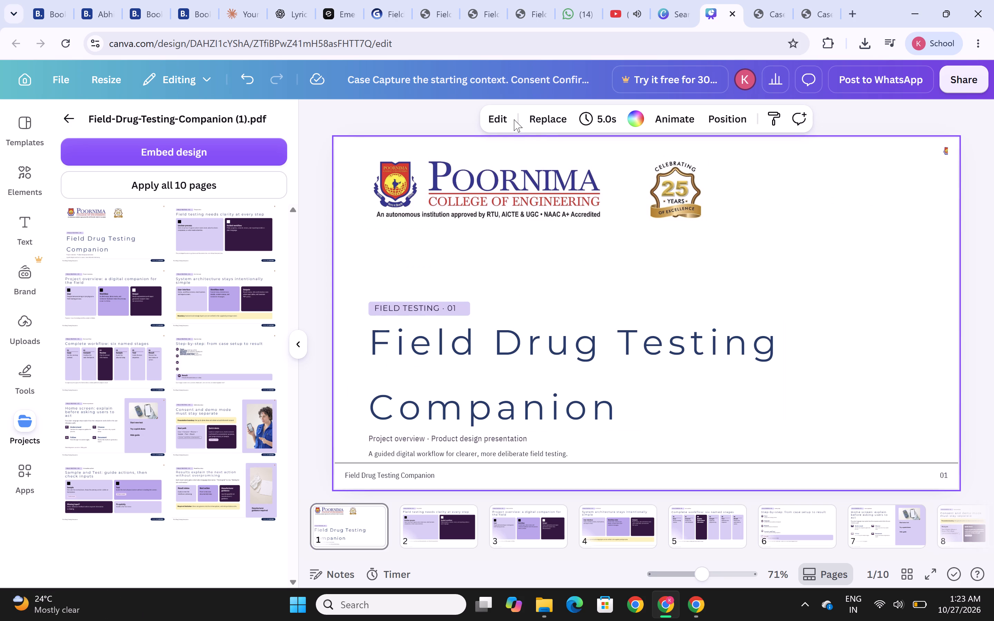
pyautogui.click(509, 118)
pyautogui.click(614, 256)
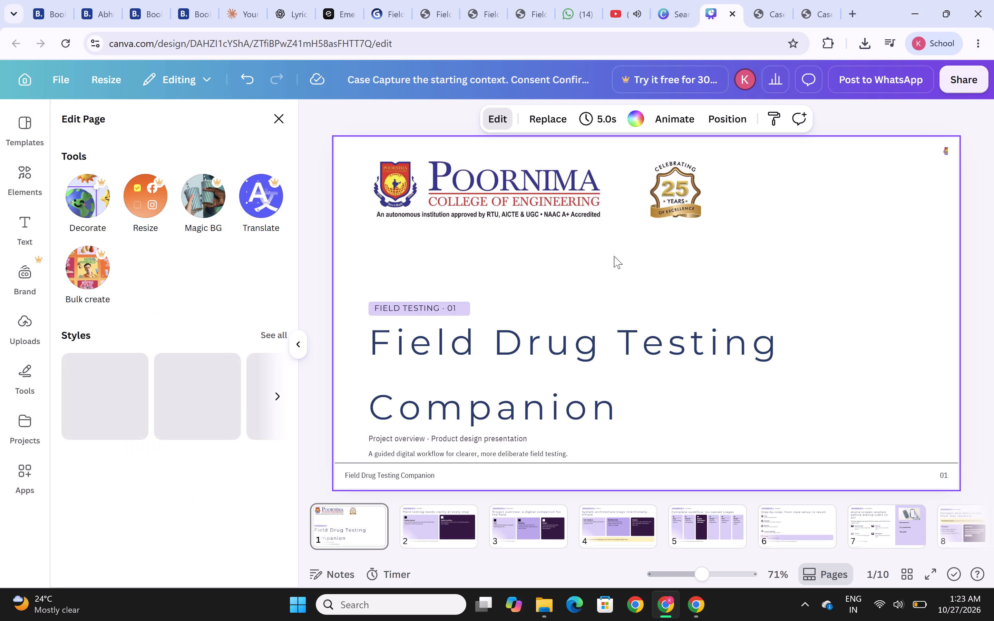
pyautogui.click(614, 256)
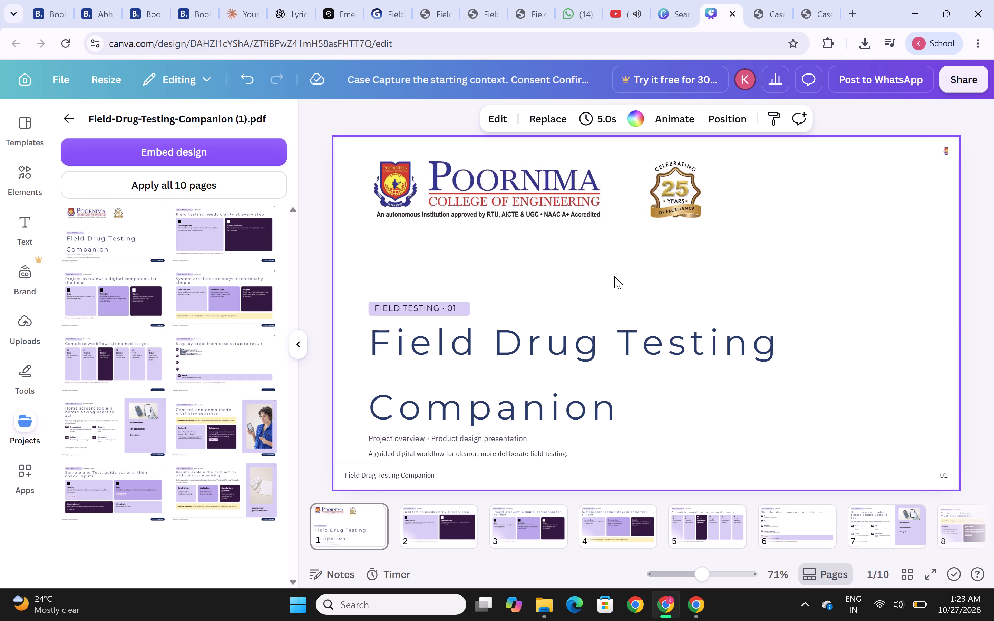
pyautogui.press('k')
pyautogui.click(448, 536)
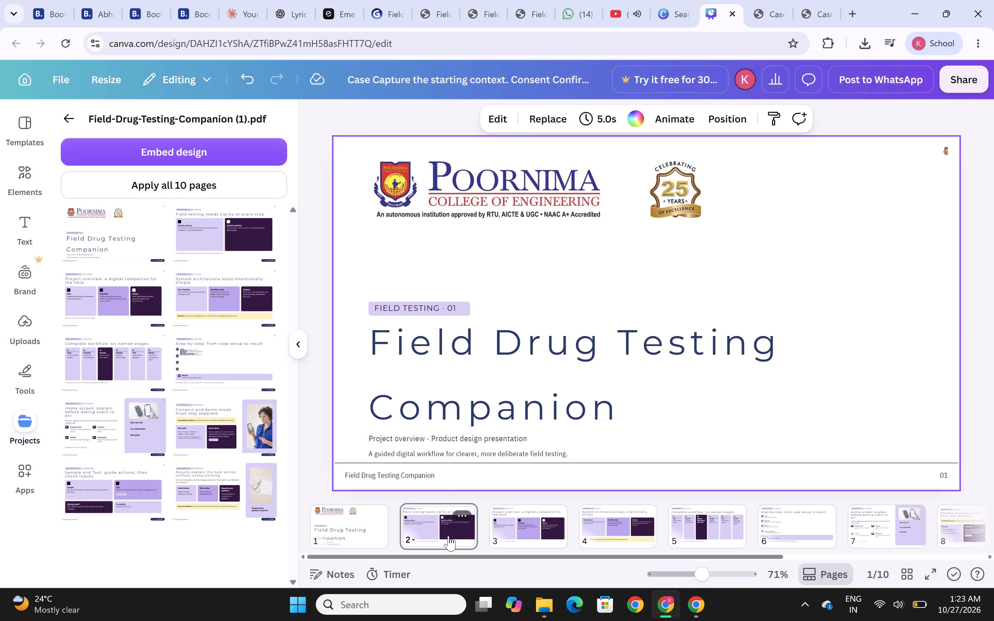
# Enlarge the tiny college crest on page 1 to about 126 high and bring it fully inside the slide's upper-right corner.
pyautogui.click(337, 543)
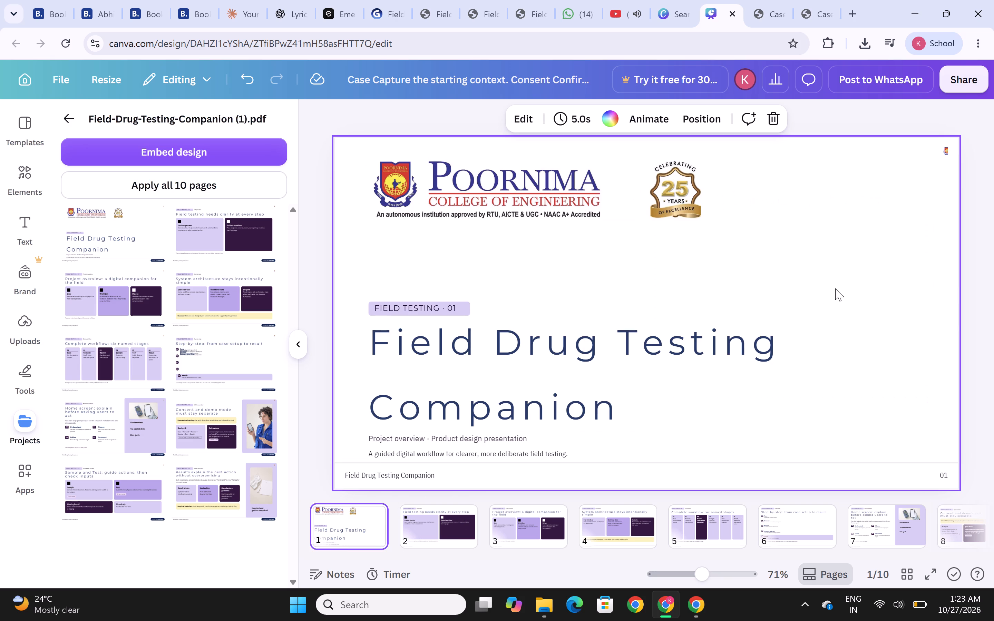
pyautogui.click(946, 152)
pyautogui.moveTo(946, 152); pyautogui.dragTo(923, 172)
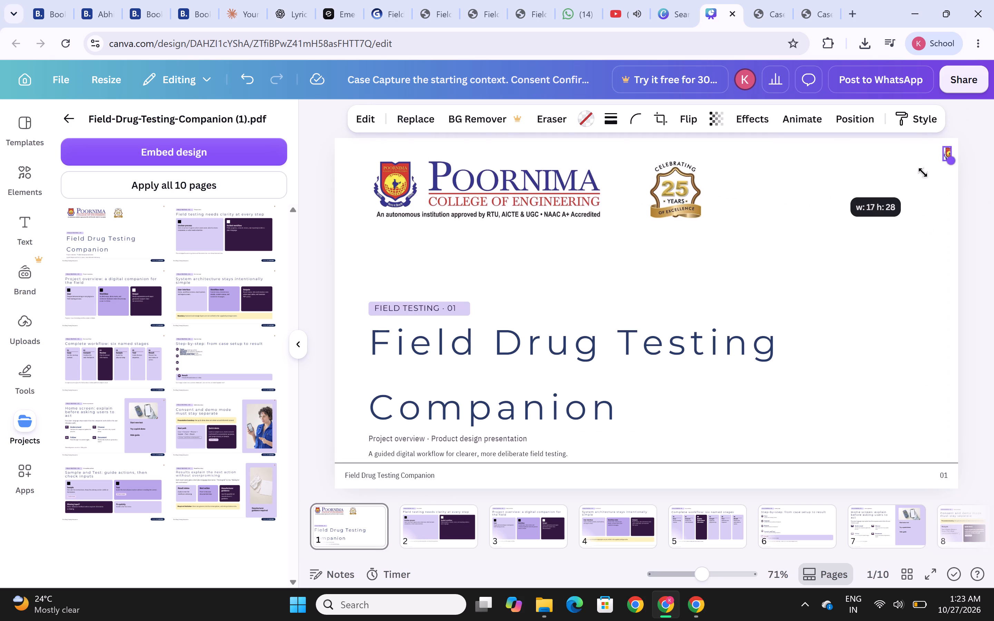
pyautogui.moveTo(923, 172); pyautogui.dragTo(923, 237)
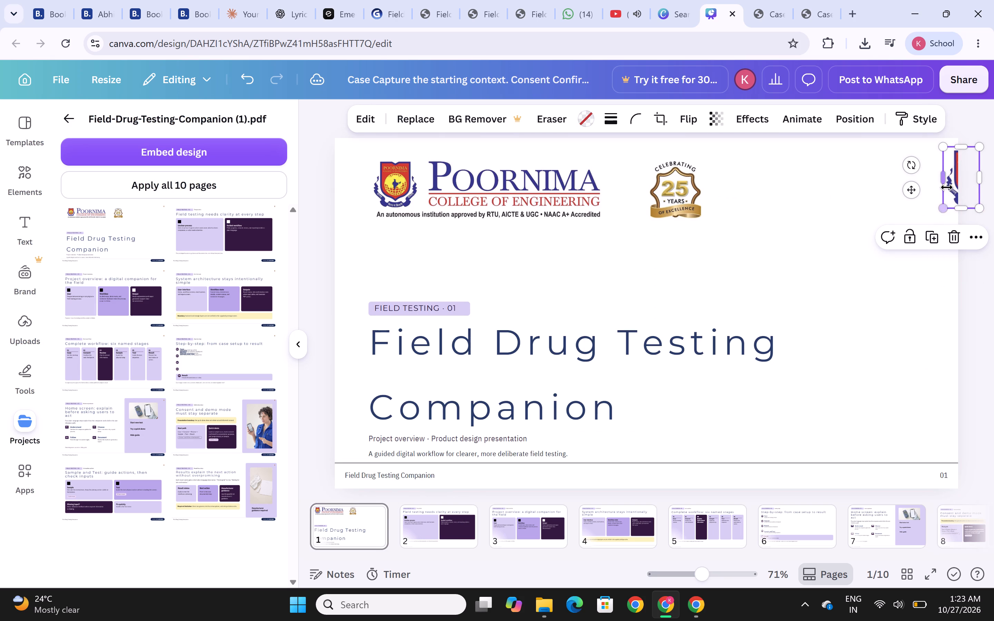
pyautogui.moveTo(947, 186); pyautogui.dragTo(922, 192)
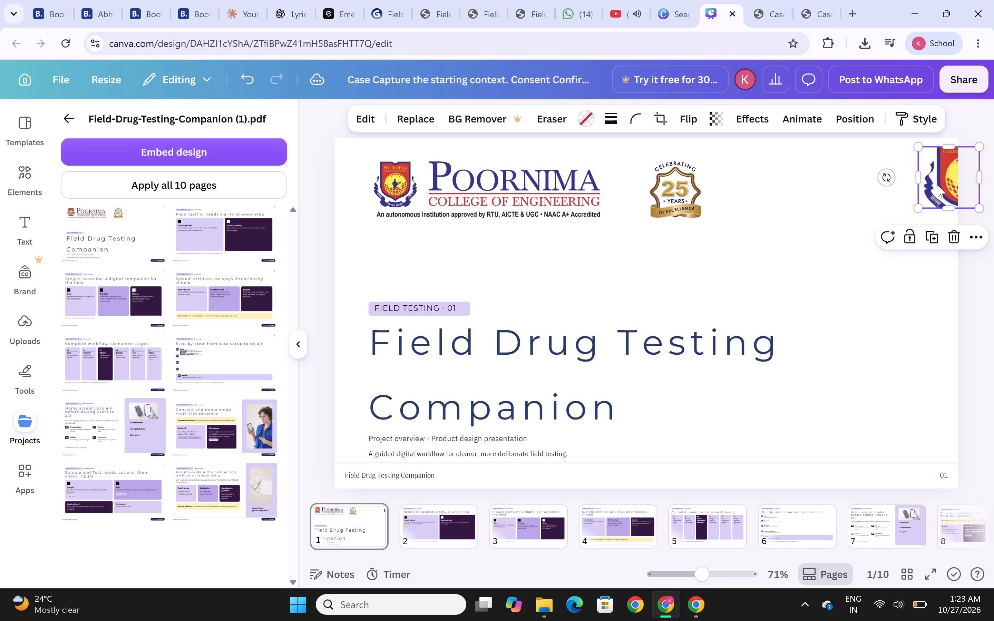
pyautogui.moveTo(950, 191); pyautogui.dragTo(899, 197)
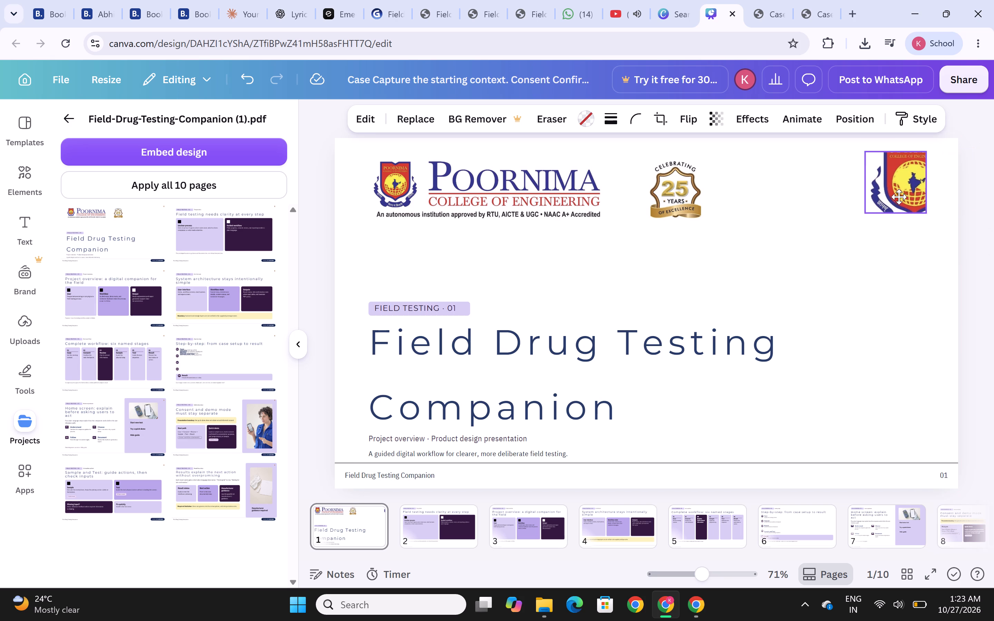
pyautogui.moveTo(899, 197); pyautogui.dragTo(908, 193)
# Crop the enlarged college crest on page 1 around its shield and scale it down slightly.
pyautogui.moveTo(938, 177); pyautogui.dragTo(910, 211)
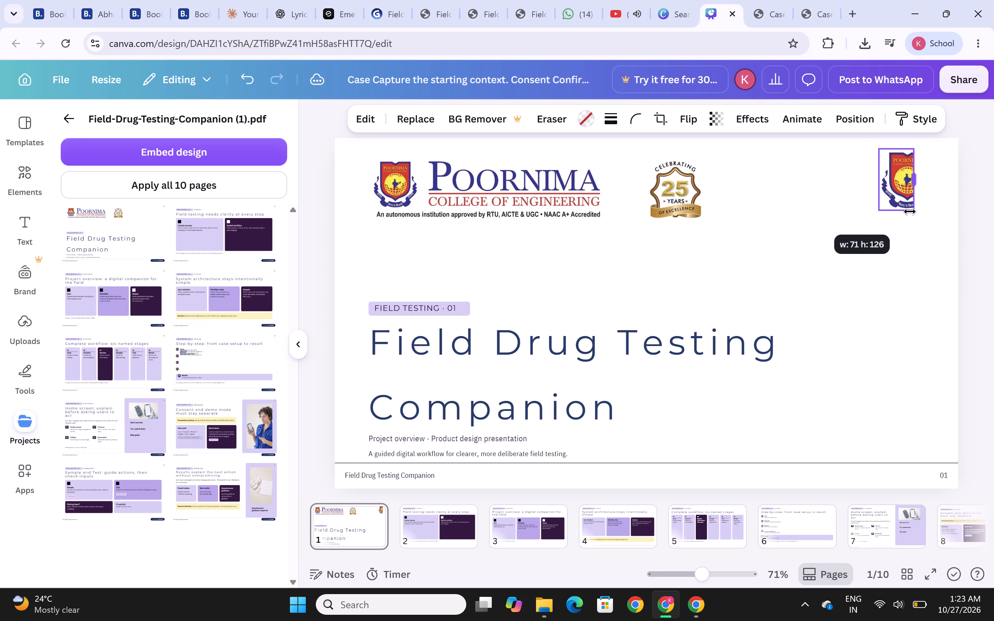
pyautogui.moveTo(910, 211); pyautogui.dragTo(914, 213)
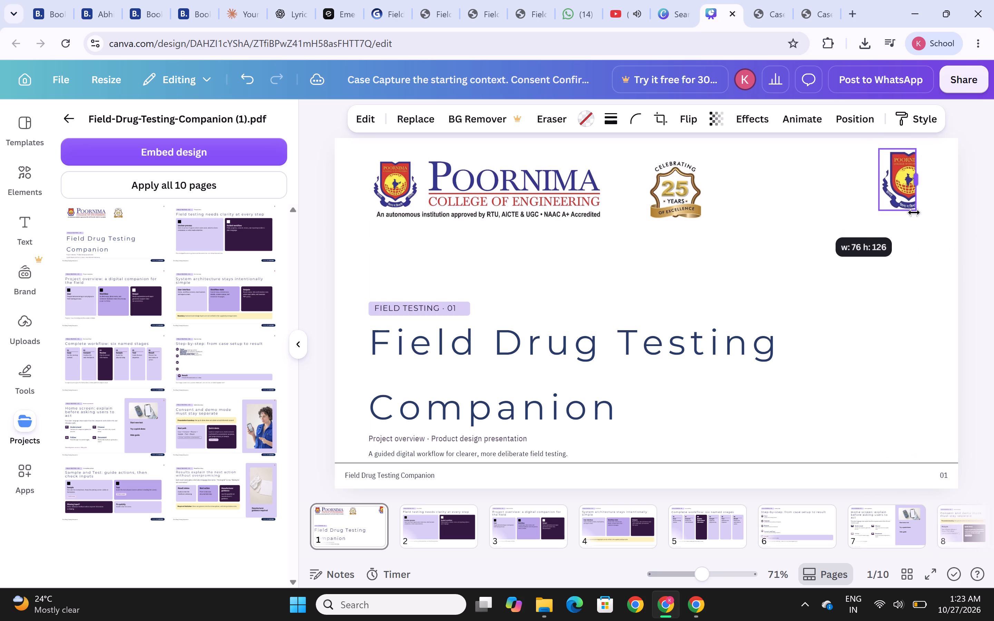
pyautogui.moveTo(914, 213); pyautogui.dragTo(912, 213)
pyautogui.moveTo(916, 146); pyautogui.dragTo(926, 148)
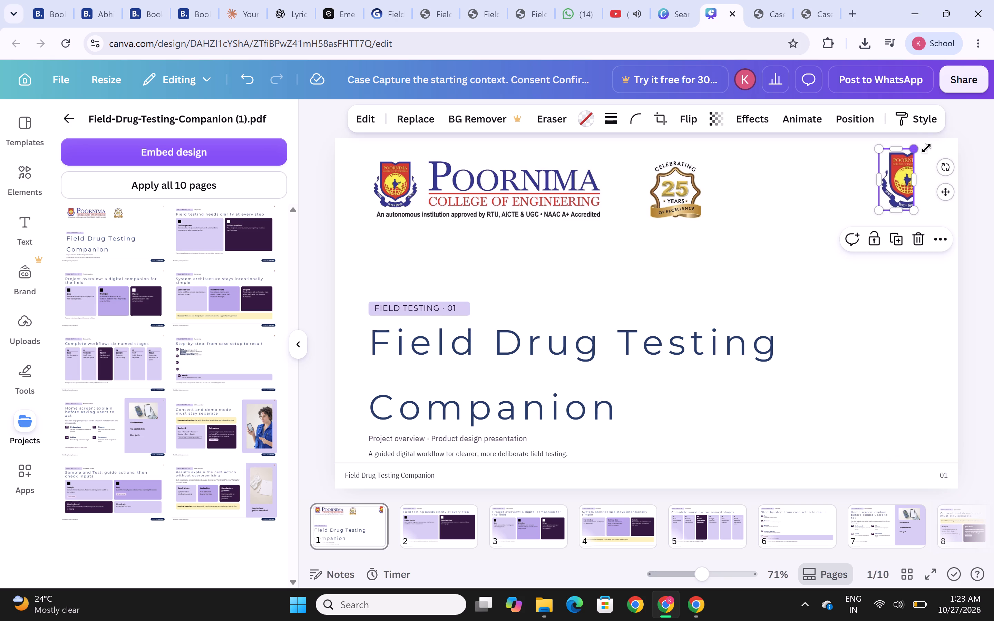
pyautogui.moveTo(926, 148); pyautogui.dragTo(918, 162)
pyautogui.moveTo(910, 176); pyautogui.dragTo(926, 177)
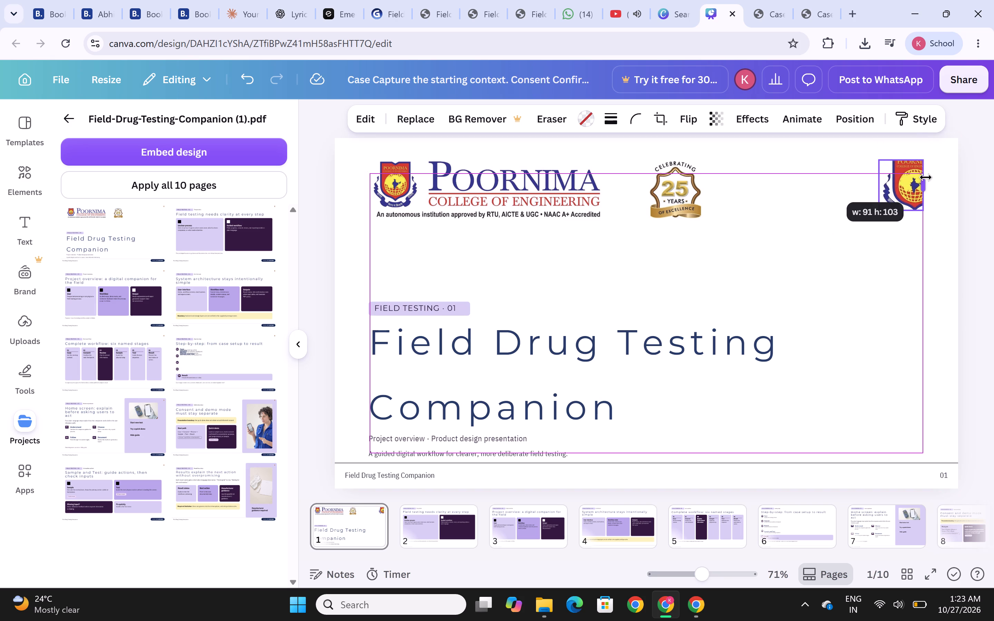
pyautogui.moveTo(926, 177); pyautogui.dragTo(915, 196)
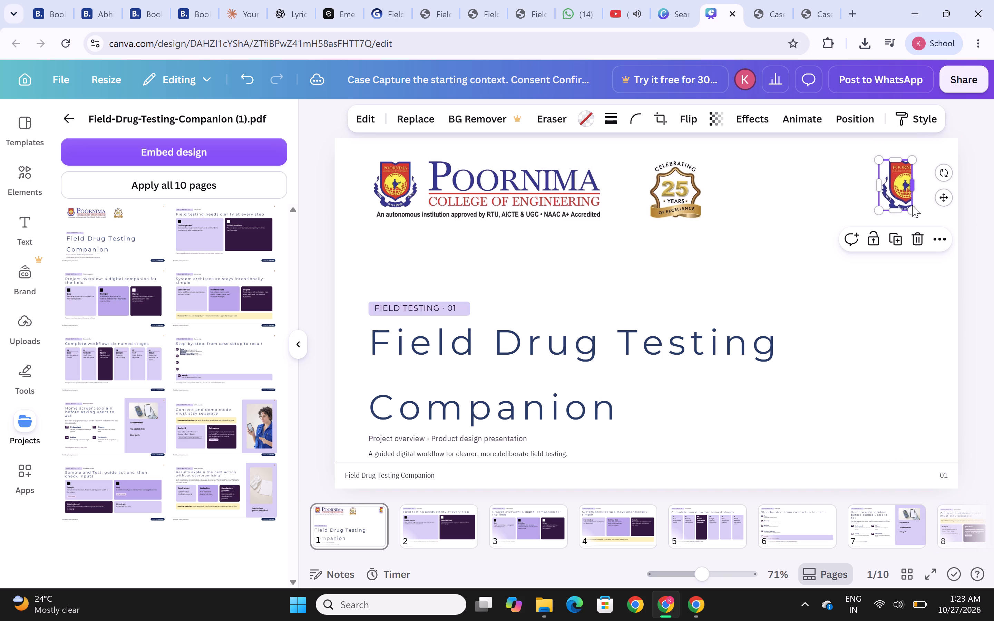
pyautogui.moveTo(910, 209); pyautogui.dragTo(930, 189)
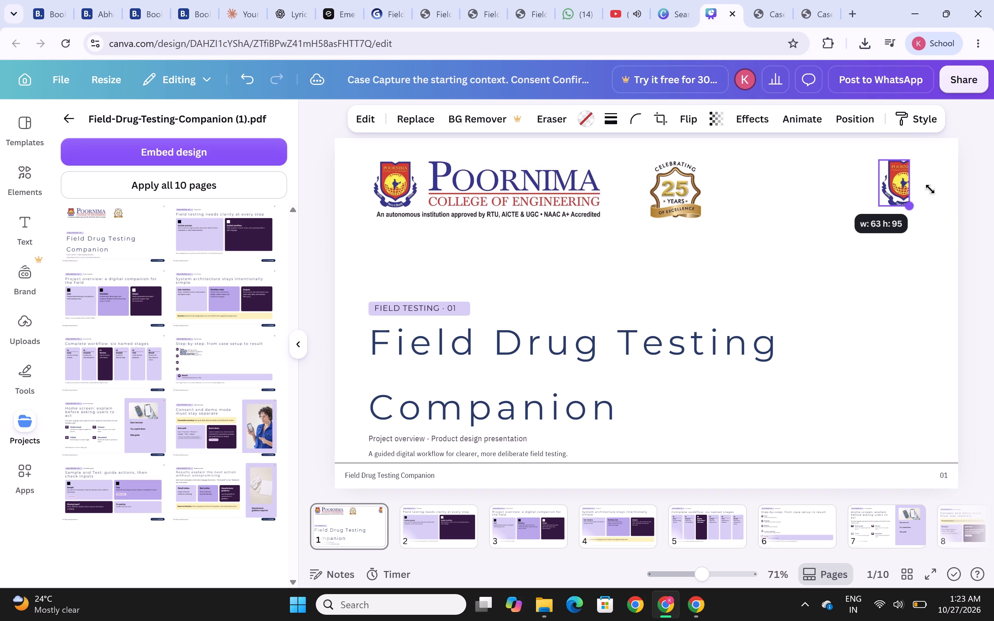
pyautogui.moveTo(930, 189); pyautogui.dragTo(928, 182)
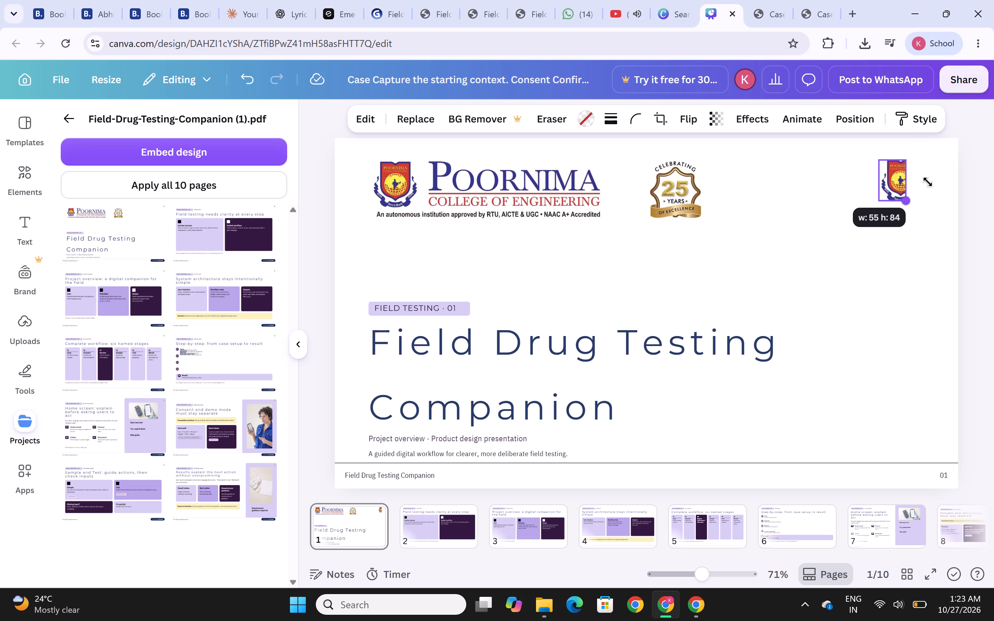
pyautogui.moveTo(928, 182); pyautogui.dragTo(937, 181)
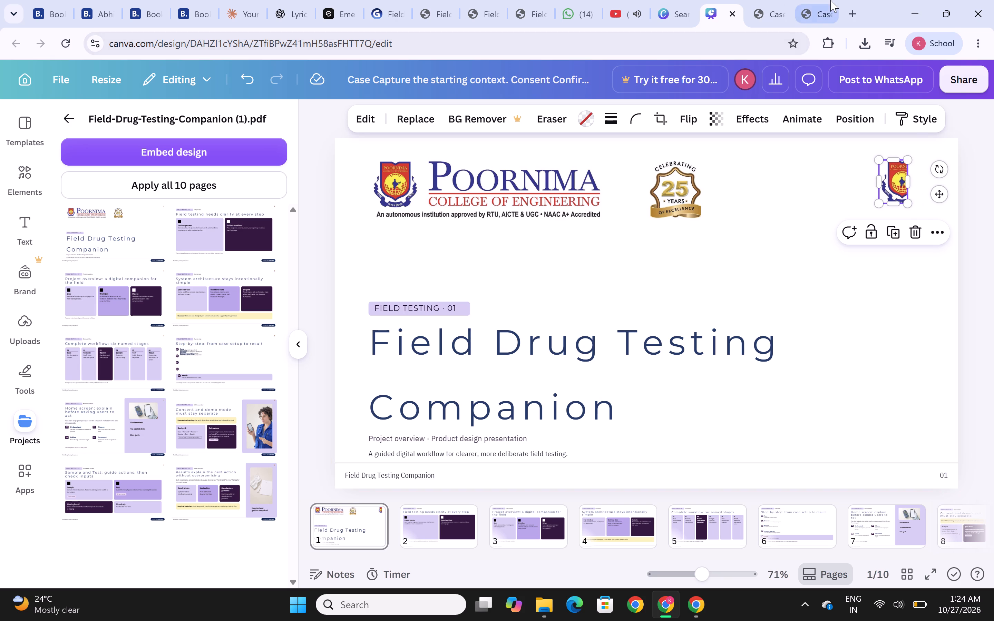
# Open the Untitled presentation from the Downloads folder to check its college logo header, and return to the Canva design.
pyautogui.click(919, 3)
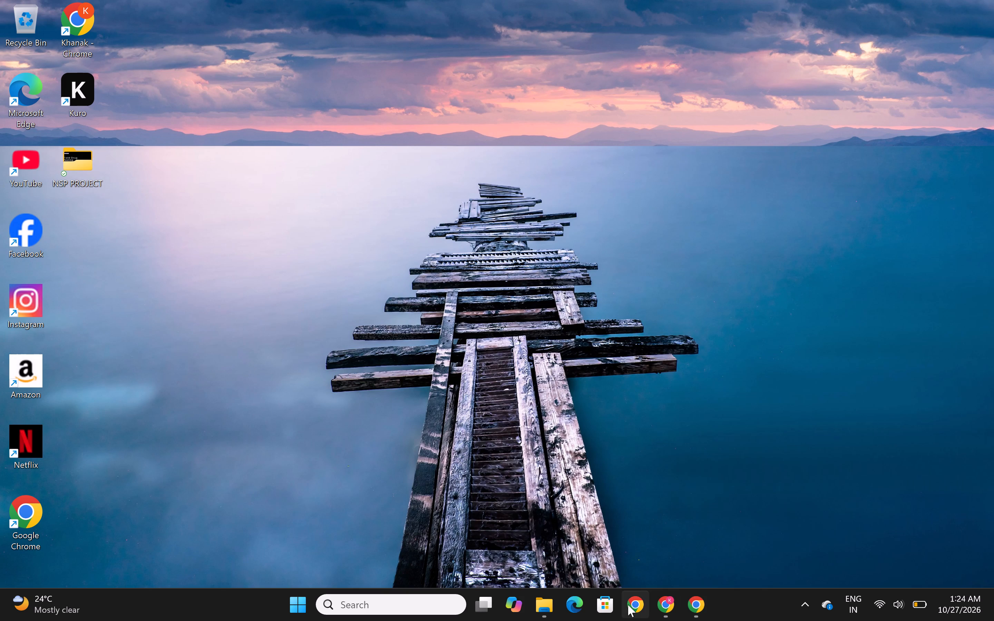
pyautogui.click(538, 594)
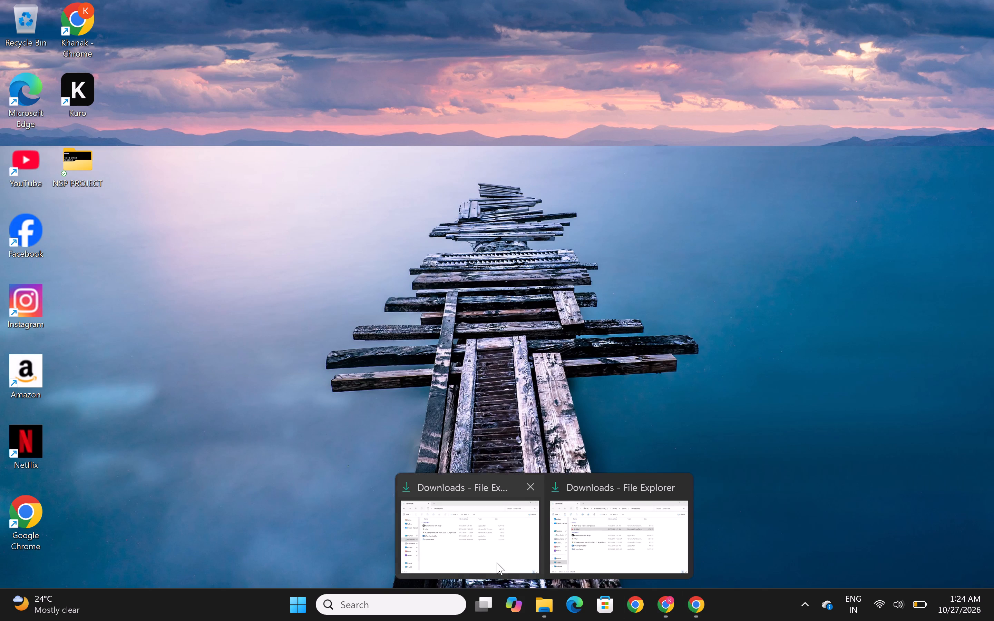
pyautogui.click(497, 562)
pyautogui.doubleClick(314, 232)
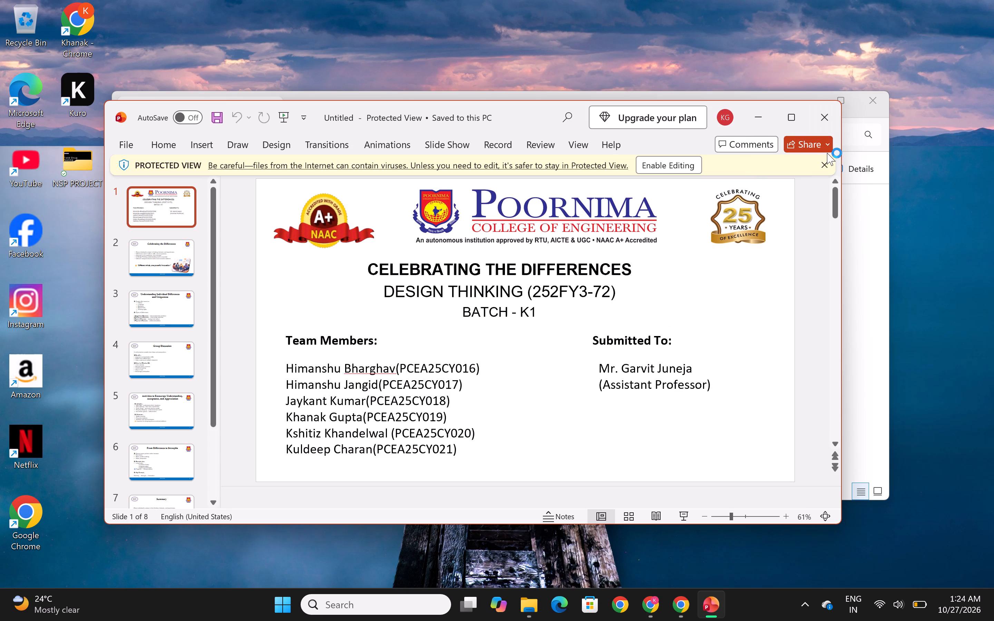
pyautogui.click(832, 124)
pyautogui.click(698, 604)
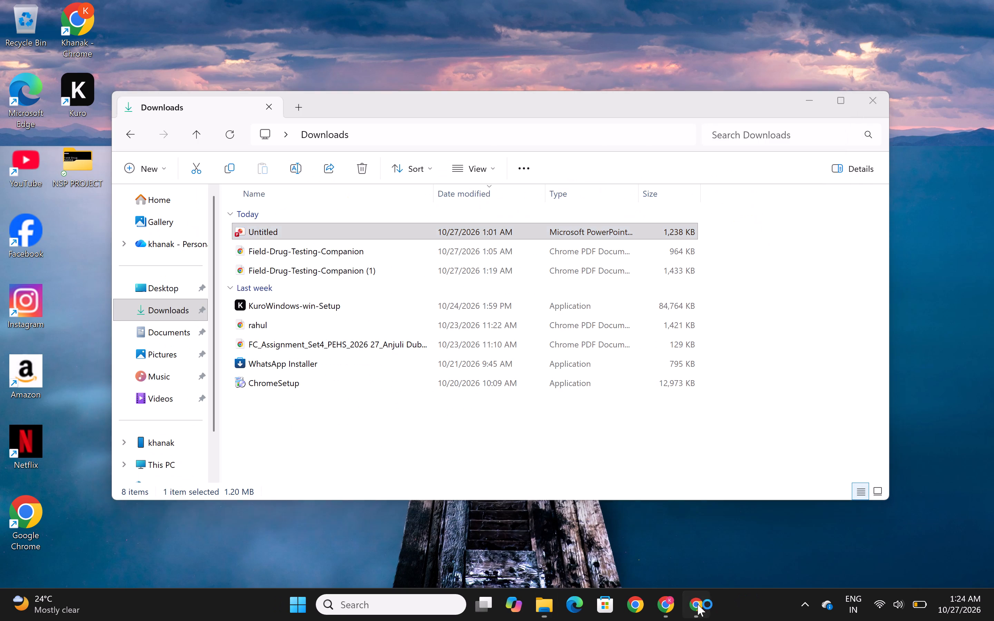
pyautogui.click(663, 593)
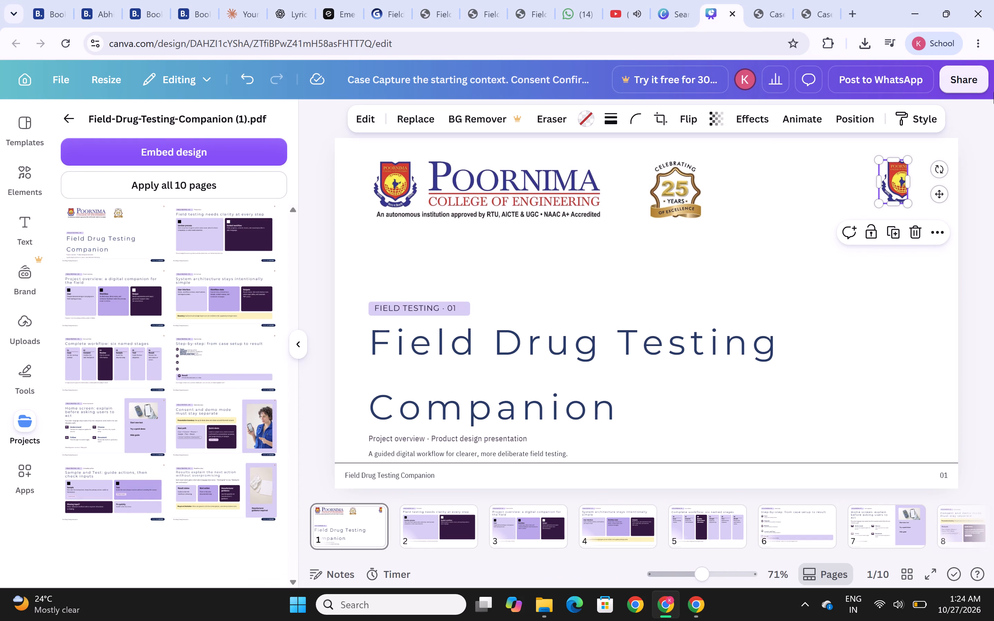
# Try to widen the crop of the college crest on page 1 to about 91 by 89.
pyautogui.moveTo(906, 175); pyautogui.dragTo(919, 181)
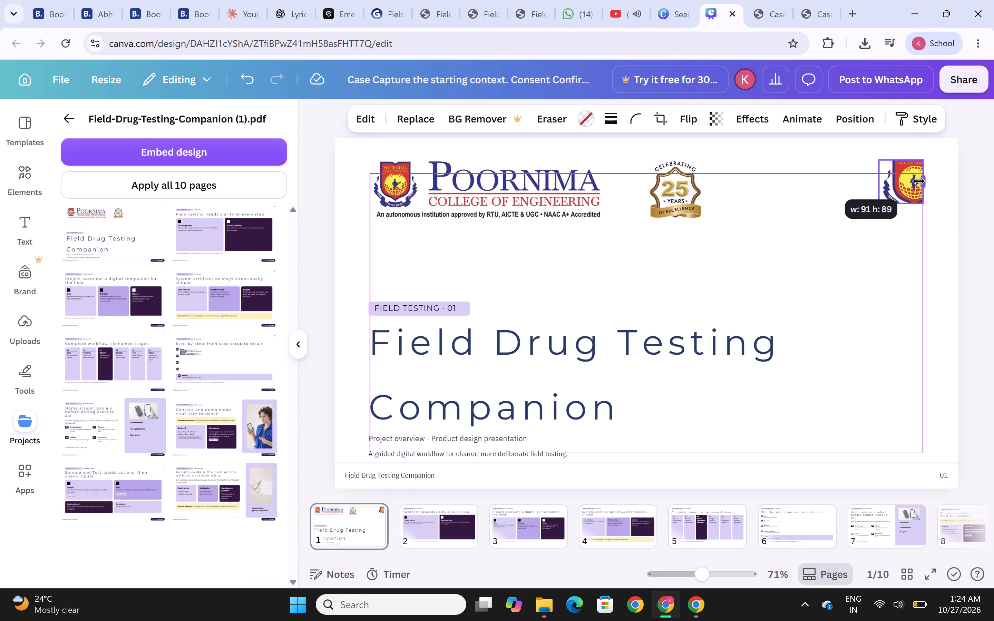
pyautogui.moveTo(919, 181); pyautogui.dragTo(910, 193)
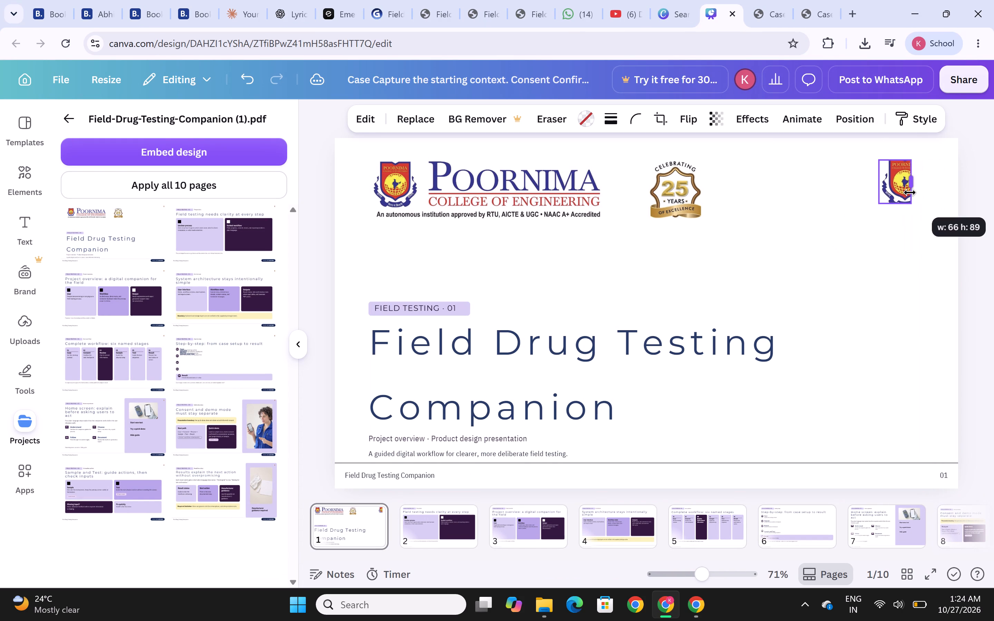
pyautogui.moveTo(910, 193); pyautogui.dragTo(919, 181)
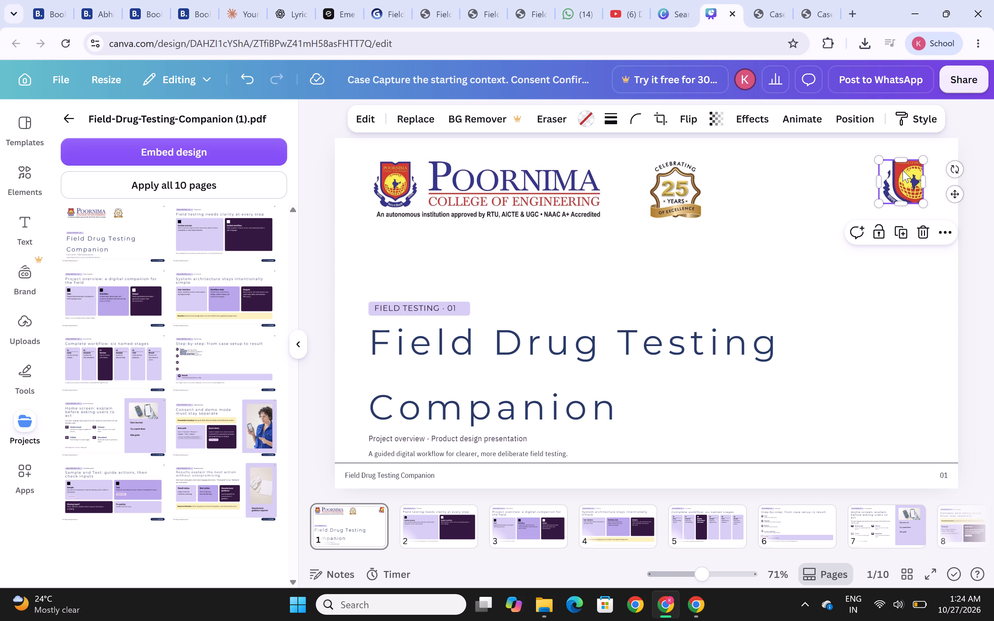
# Delete the separate college crest image and its empty frame from the upper-right corner of page 1.
pyautogui.click(924, 229)
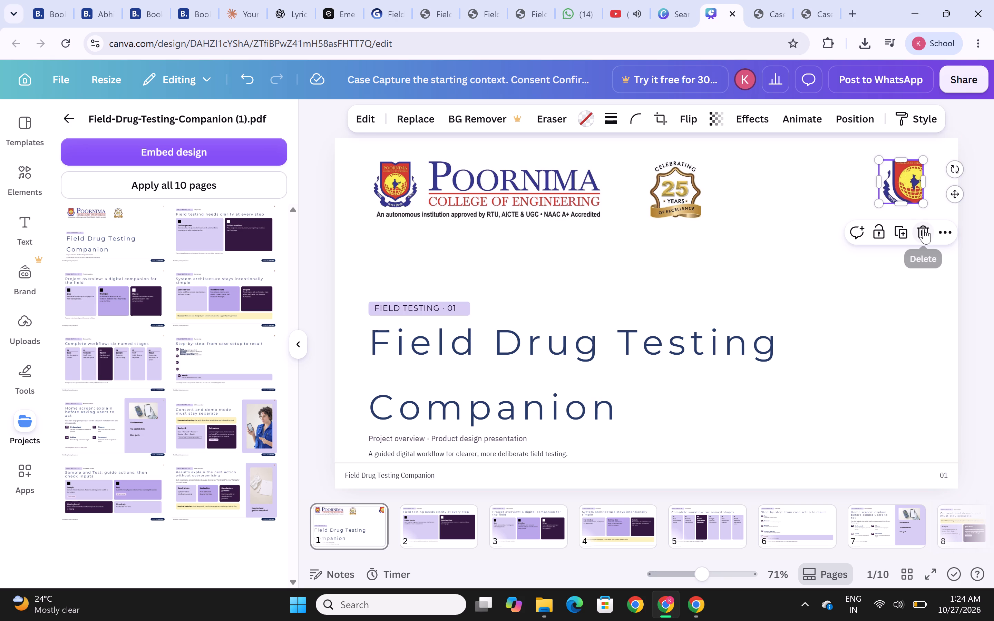
pyautogui.click(928, 268)
pyautogui.click(923, 231)
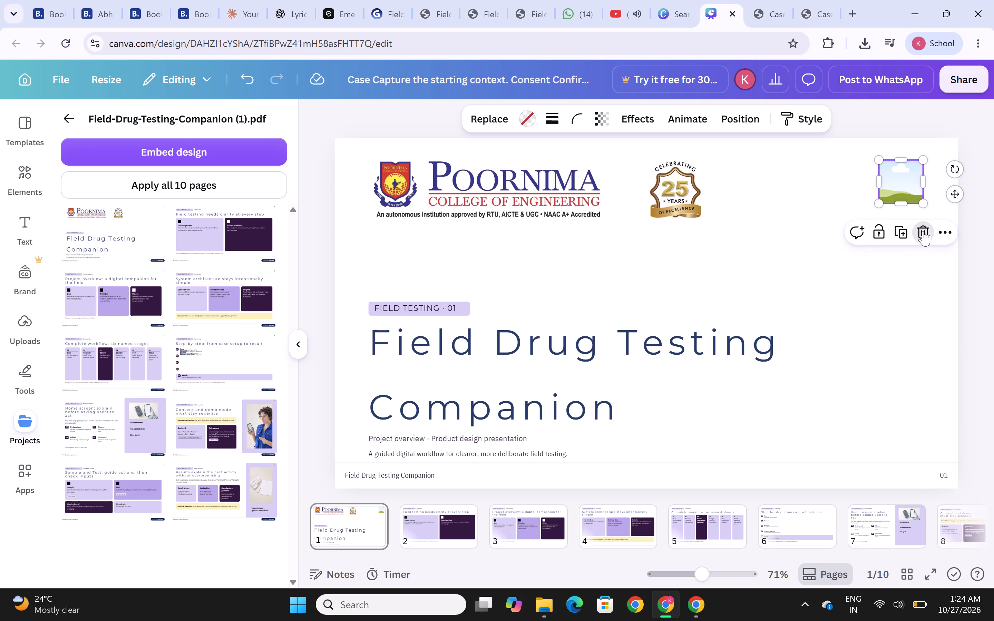
# Delete the tiny college crest image and its frame from the upper-right corner of page 2.
pyautogui.click(462, 533)
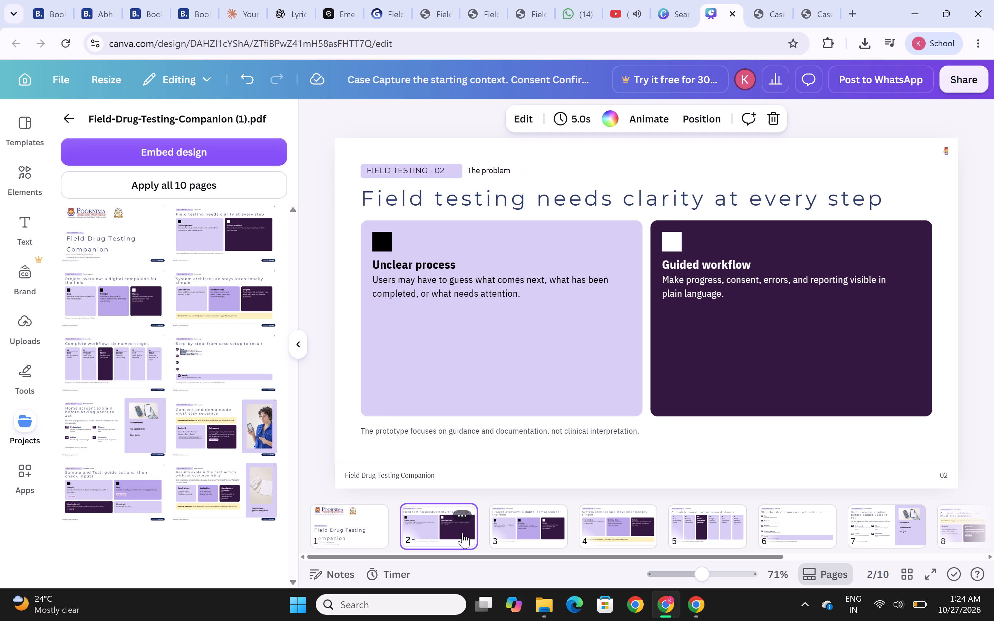
pyautogui.click(945, 156)
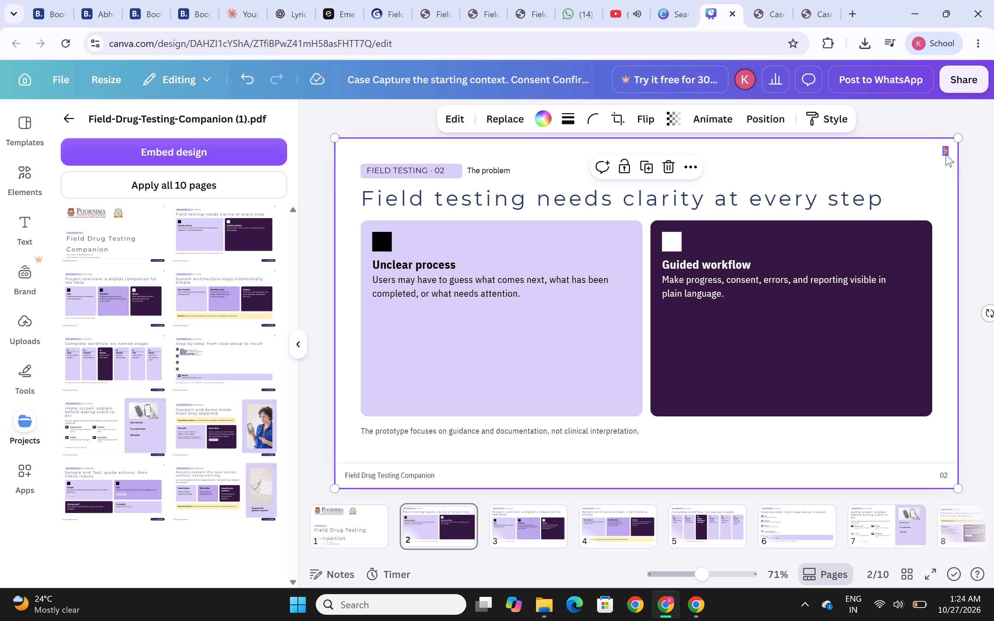
pyautogui.click(946, 154)
pyautogui.click(951, 178)
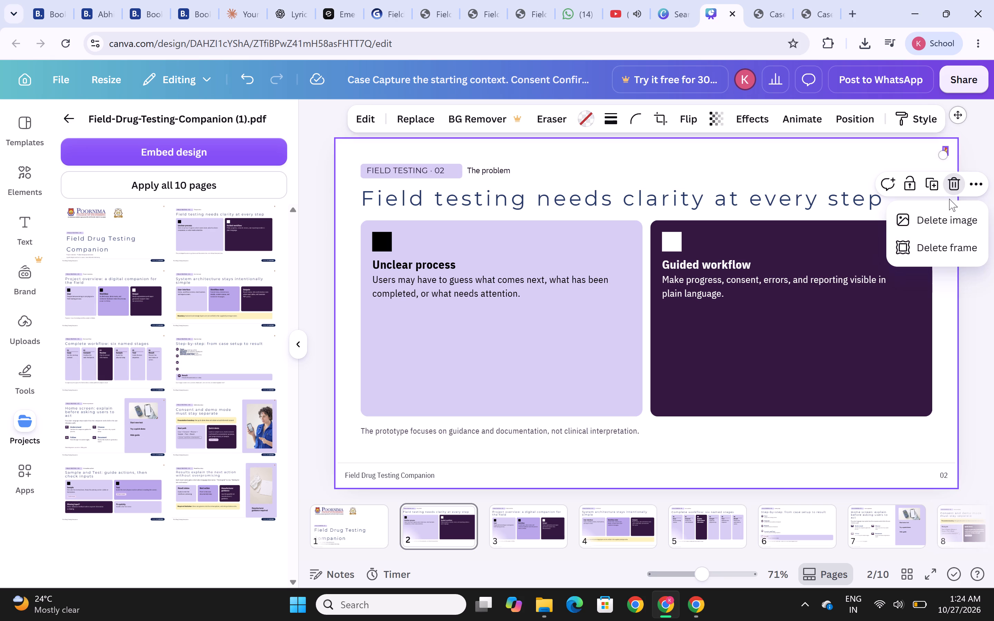
pyautogui.click(949, 210)
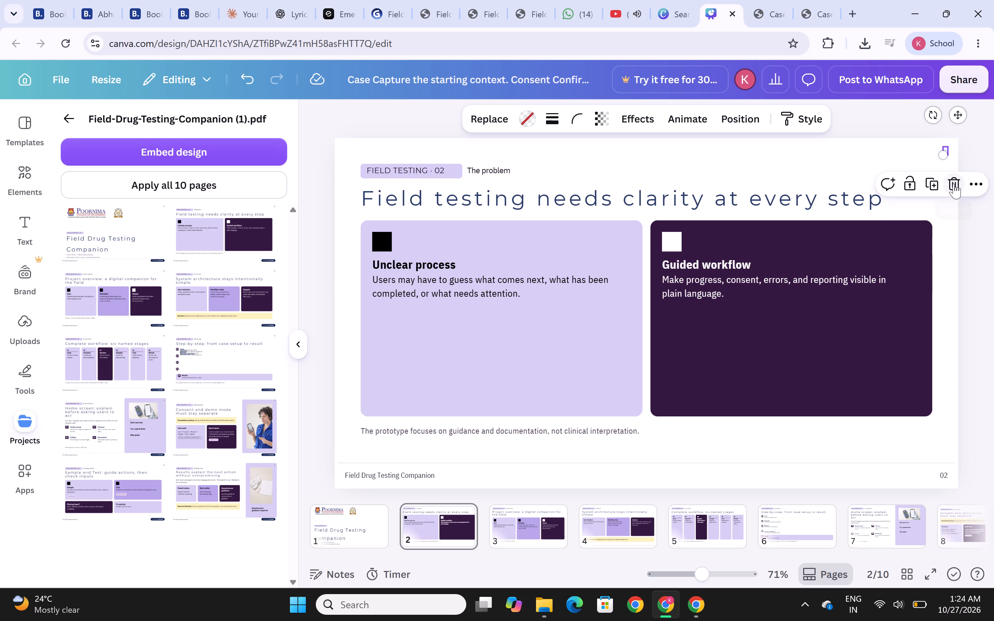
pyautogui.click(954, 184)
# Delete the tiny college crest image and its frame from the upper-right corner of page 3.
pyautogui.click(540, 539)
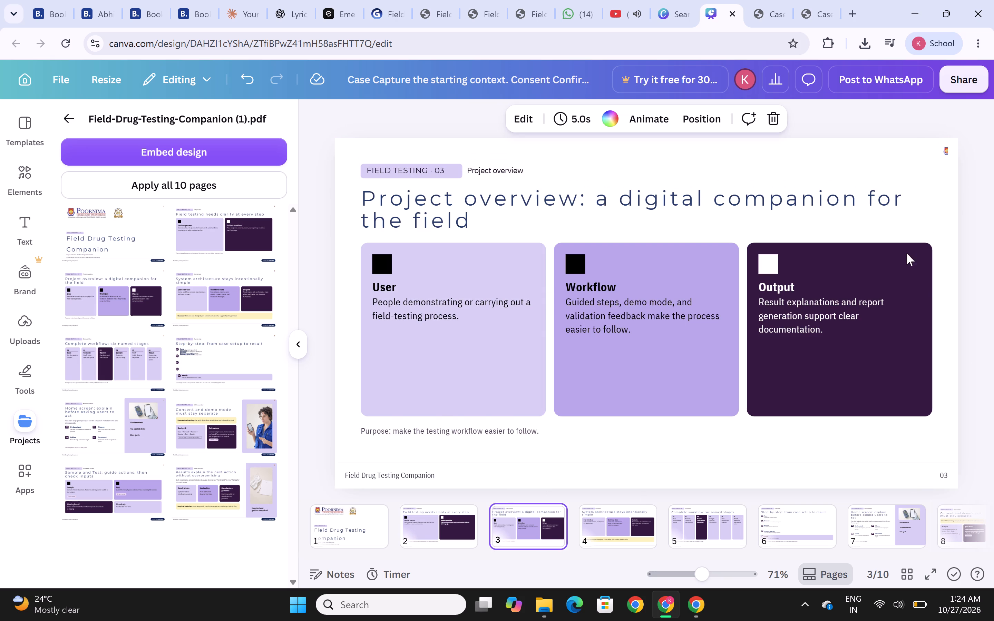
pyautogui.click(940, 153)
pyautogui.click(946, 149)
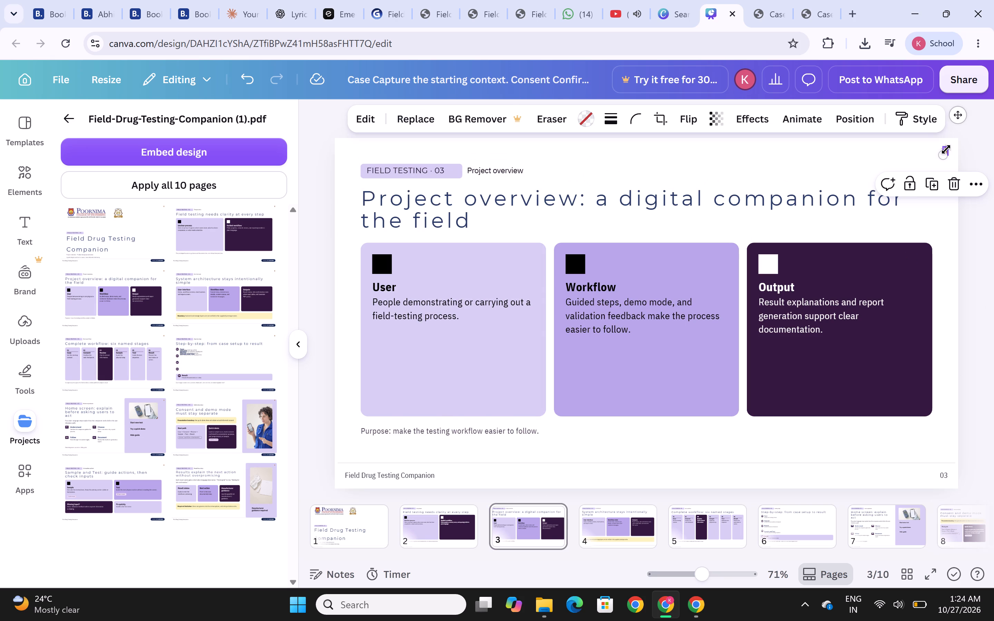
pyautogui.click(953, 183)
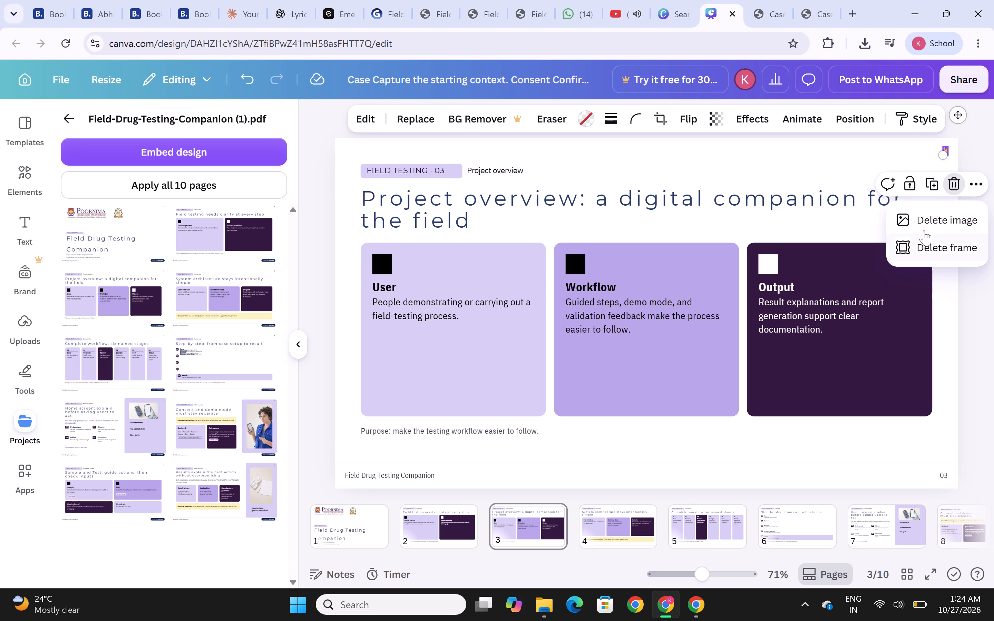
pyautogui.click(929, 213)
pyautogui.click(954, 180)
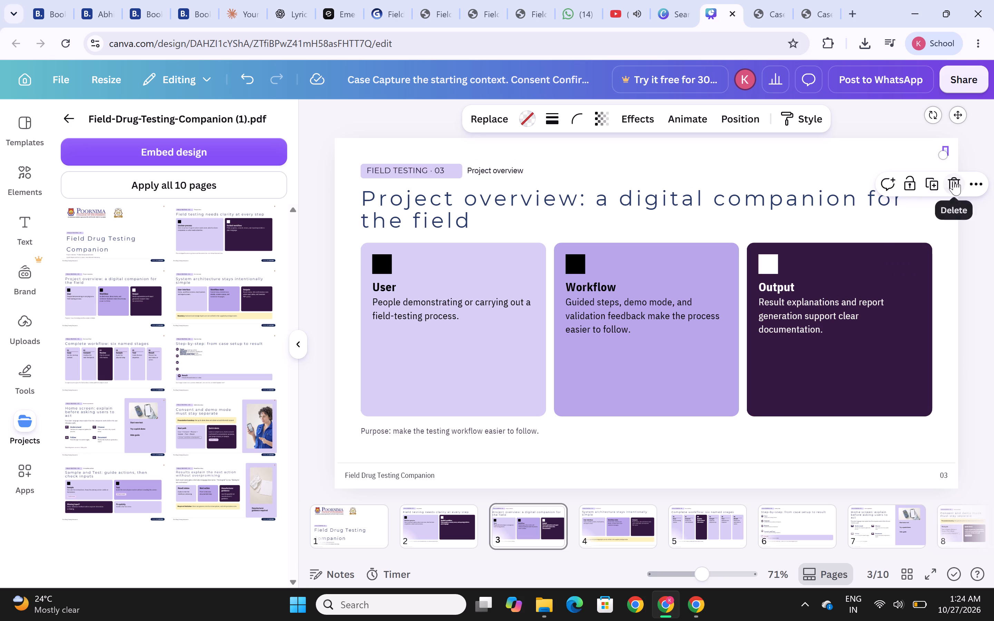
# Delete the tiny college crest image and its frame from the upper-right corner of page 4.
pyautogui.click(639, 528)
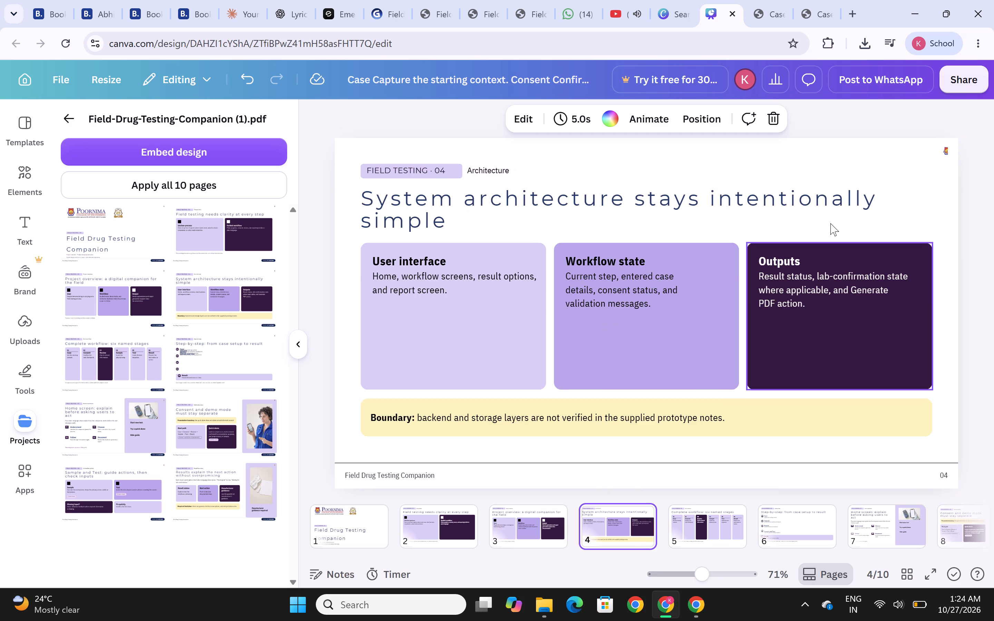
pyautogui.click(945, 151)
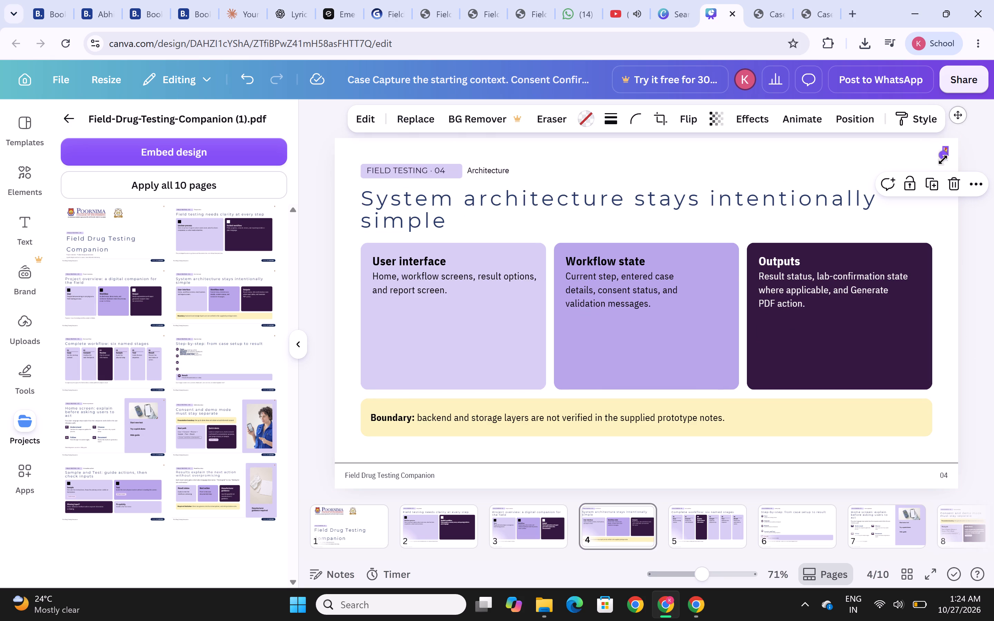
pyautogui.click(948, 181)
pyautogui.click(940, 215)
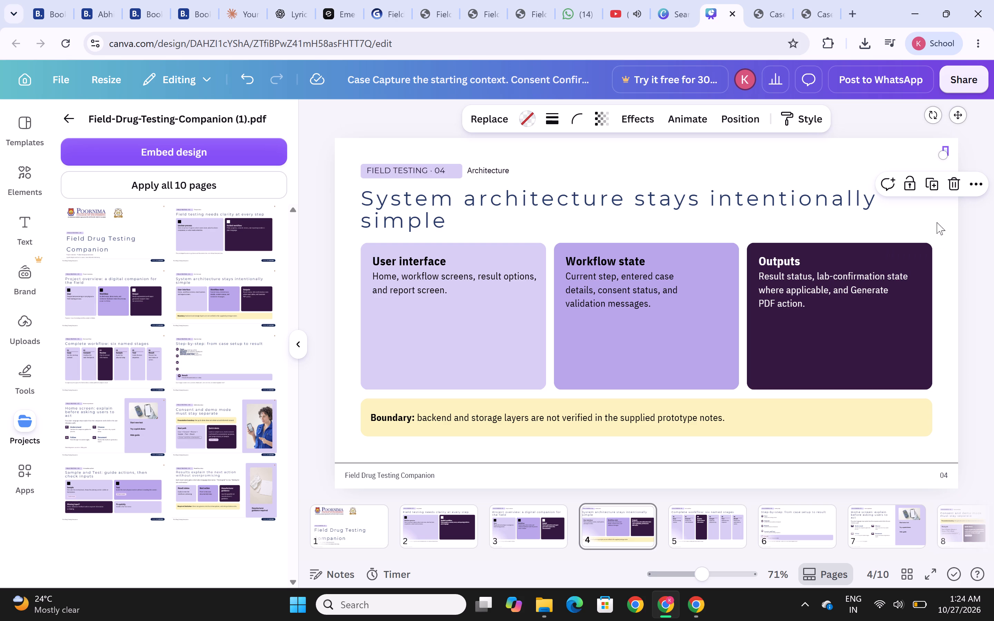
pyautogui.click(948, 183)
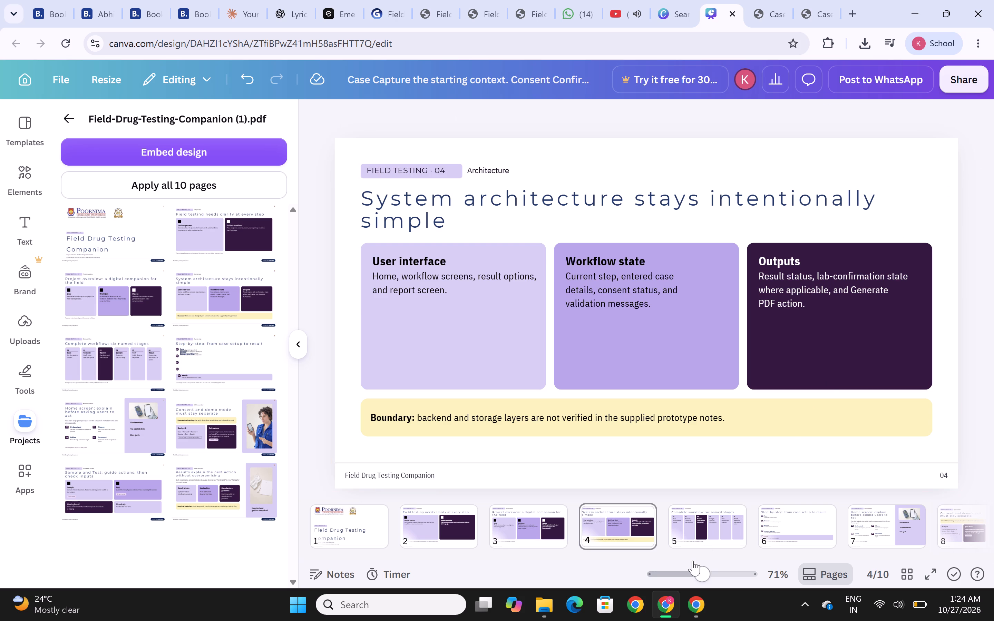
# Delete the tiny college crest image and its frame from the upper-right corner of page 5.
pyautogui.click(697, 529)
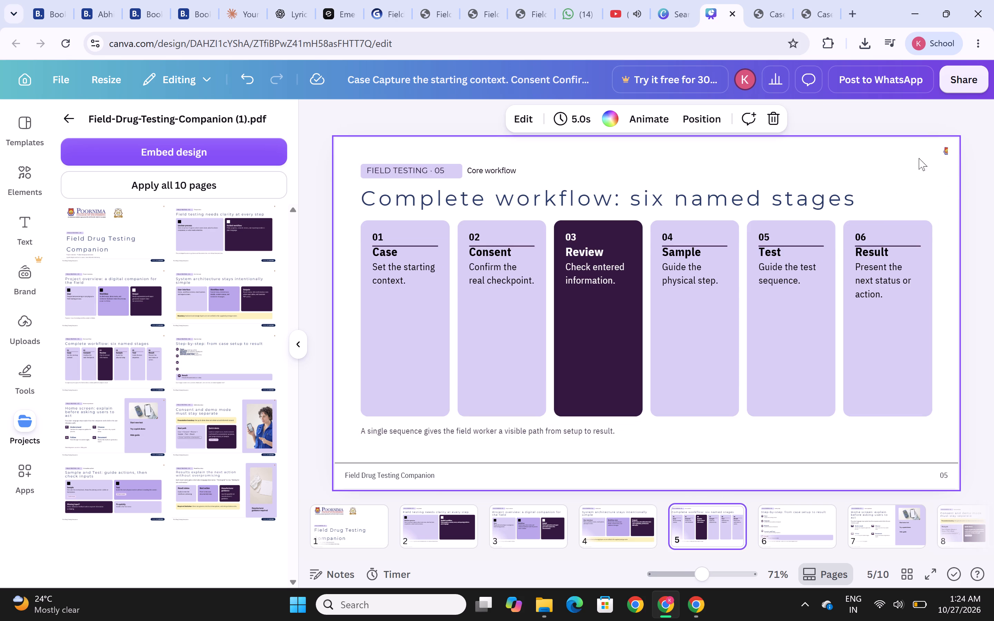
pyautogui.click(943, 148)
pyautogui.click(946, 186)
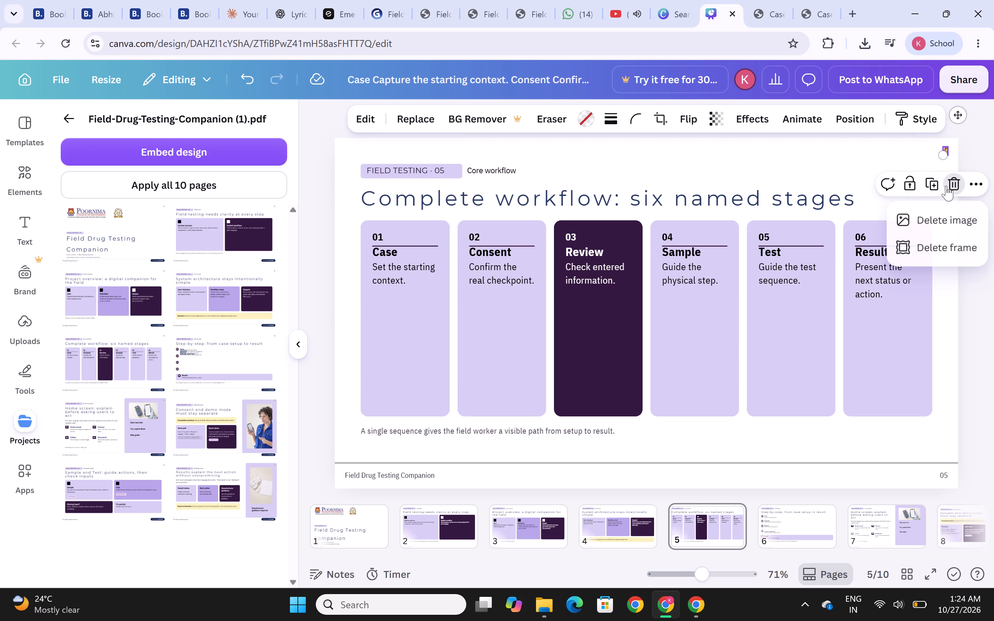
pyautogui.click(937, 226)
pyautogui.click(959, 184)
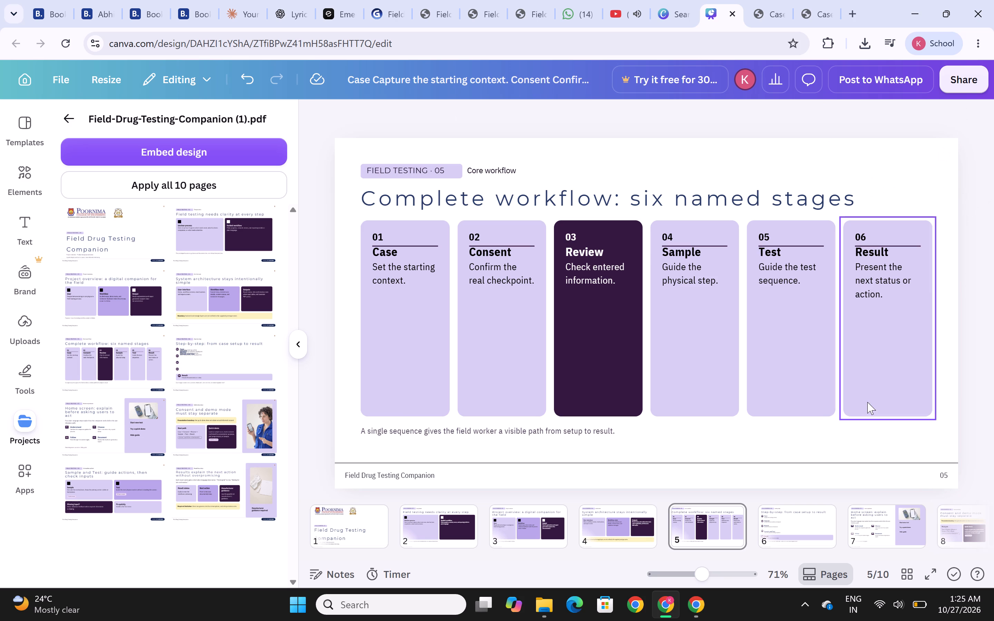
# Delete the tiny college crest image and its frame from the upper-right corner of page 6.
pyautogui.click(788, 509)
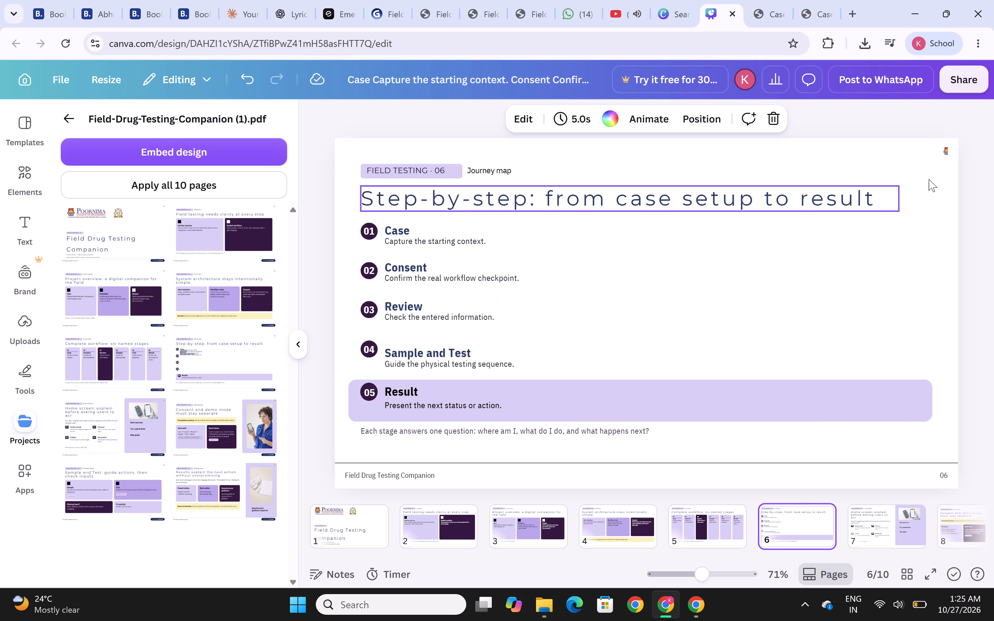
pyautogui.click(947, 148)
pyautogui.click(954, 176)
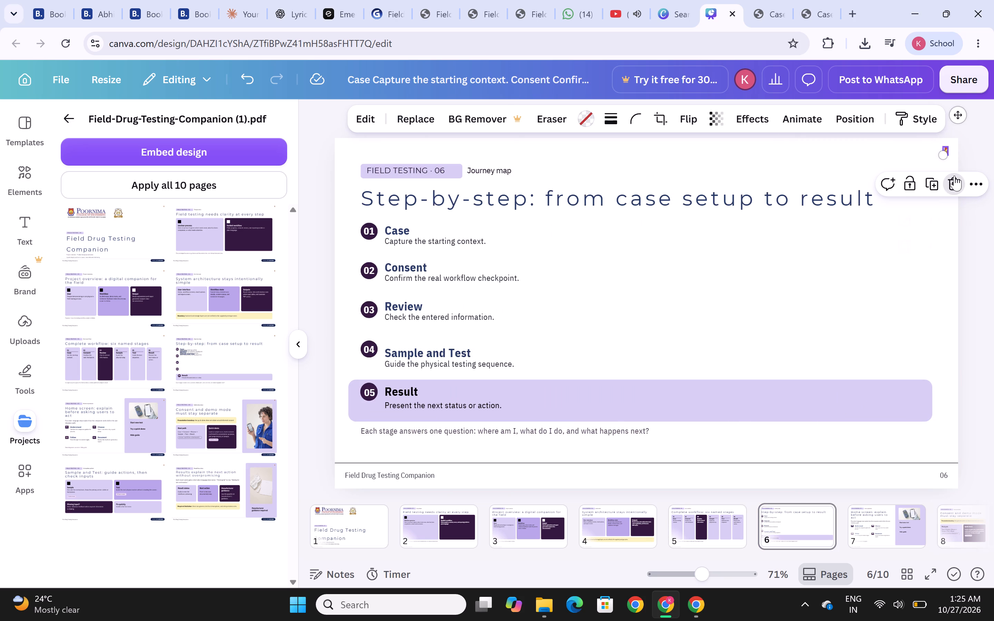
pyautogui.click(954, 176)
pyautogui.click(954, 176)
pyautogui.click(950, 222)
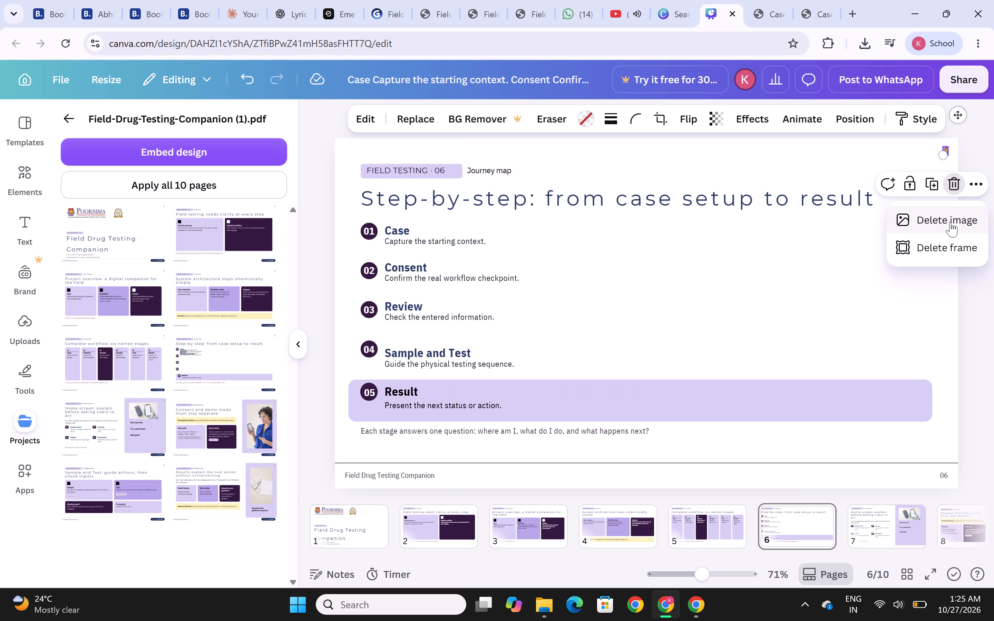
pyautogui.moveTo(954, 185); pyautogui.dragTo(952, 188)
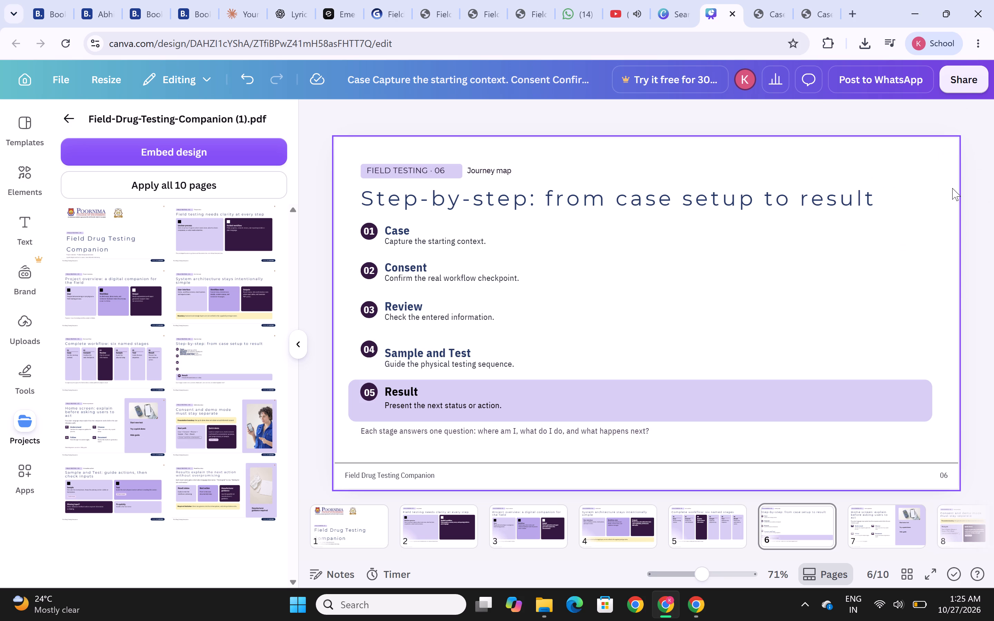
pyautogui.click(952, 188)
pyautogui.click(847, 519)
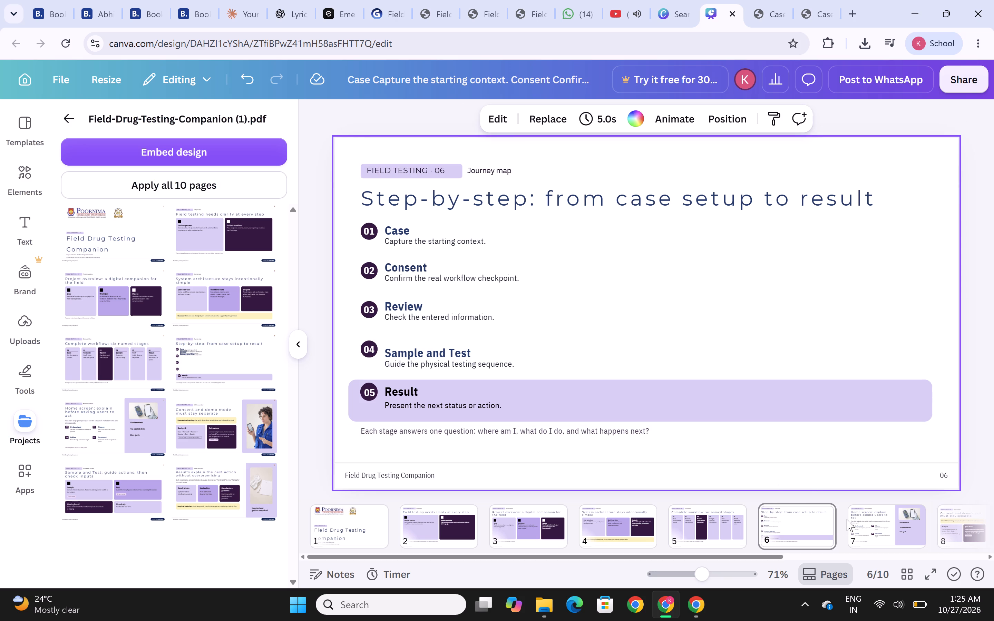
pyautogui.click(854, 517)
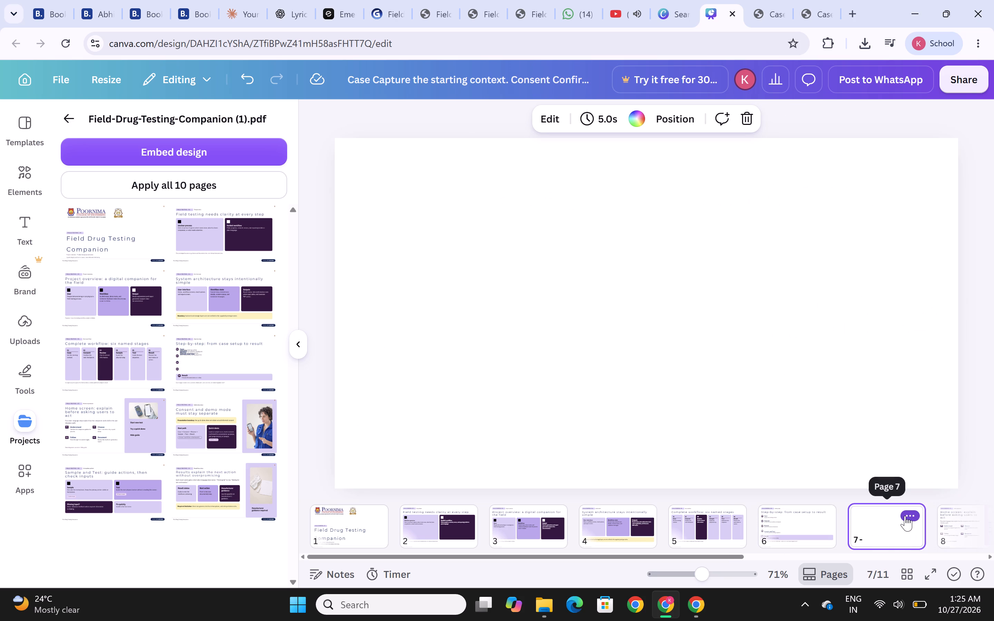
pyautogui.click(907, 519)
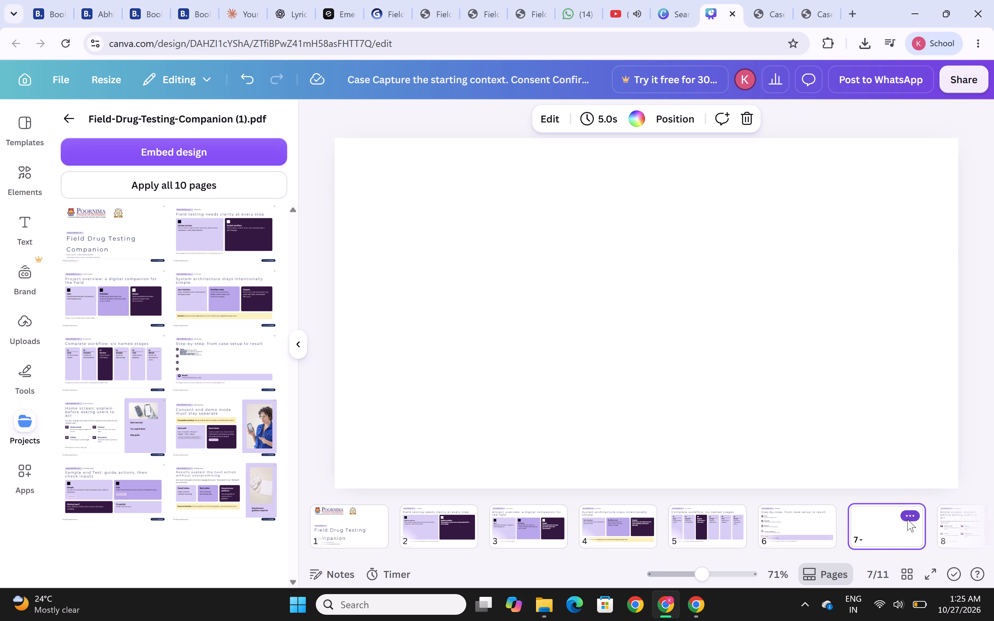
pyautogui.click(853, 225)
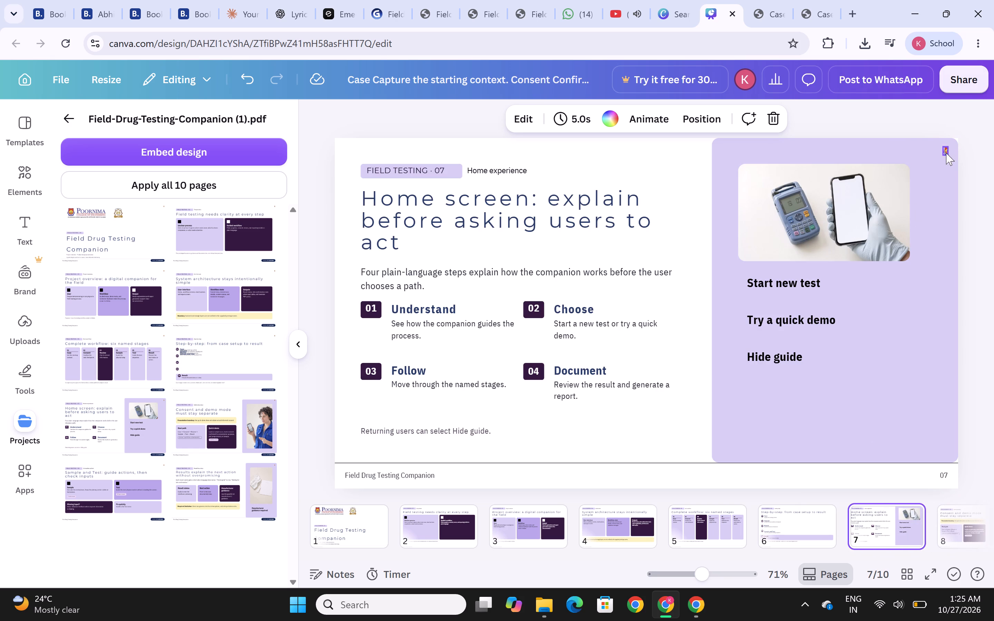
# Delete the tiny college crest image and its frame from the lilac area's upper-right corner on page 7.
pyautogui.click(946, 153)
pyautogui.click(948, 184)
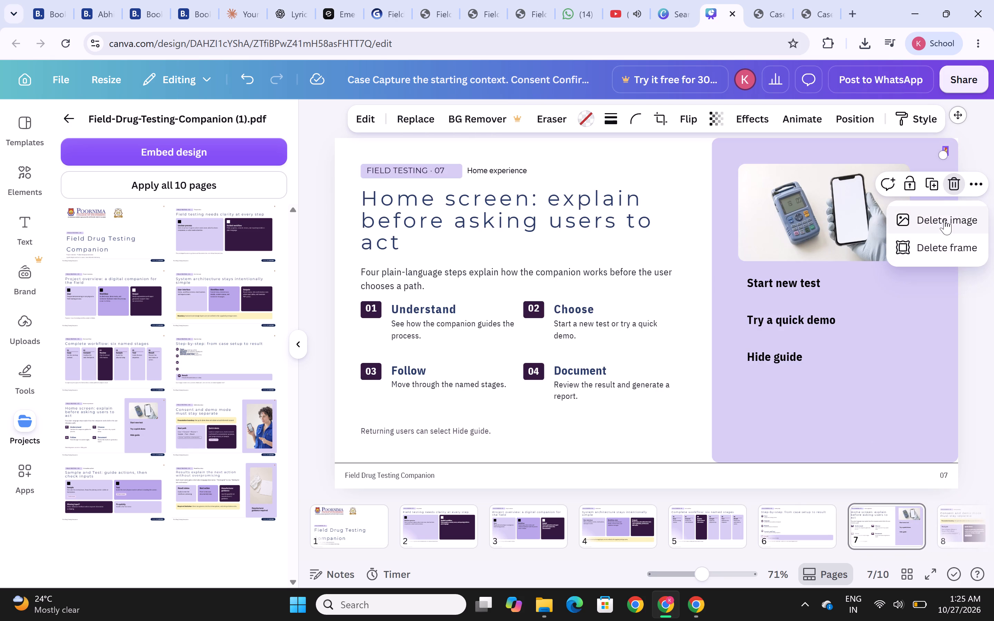
pyautogui.click(944, 219)
pyautogui.click(946, 178)
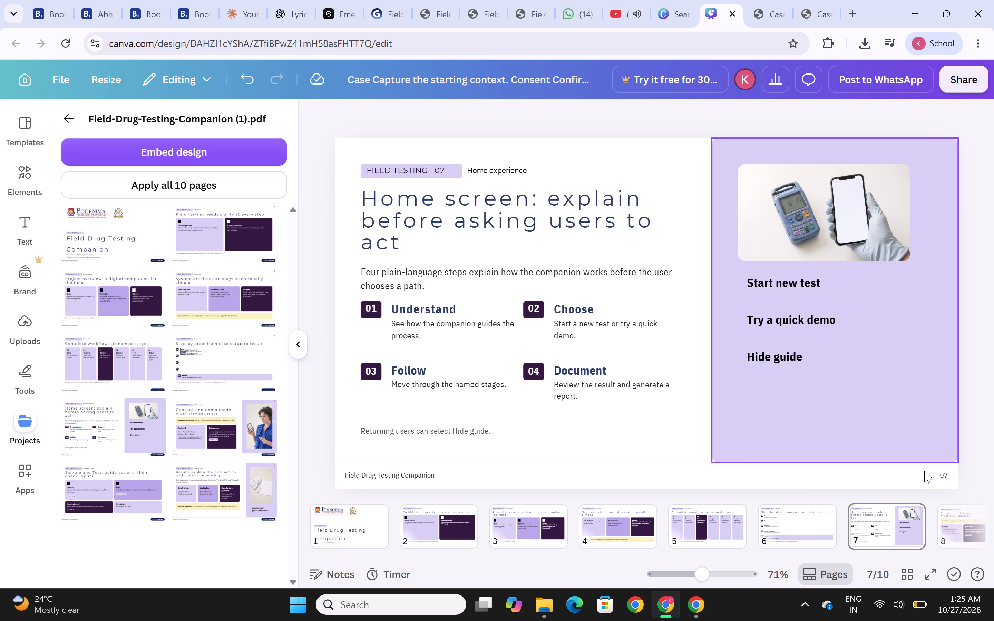
# Delete the tiny college crest image and its frame from the lilac area's upper-right corner on page 8.
pyautogui.click(939, 512)
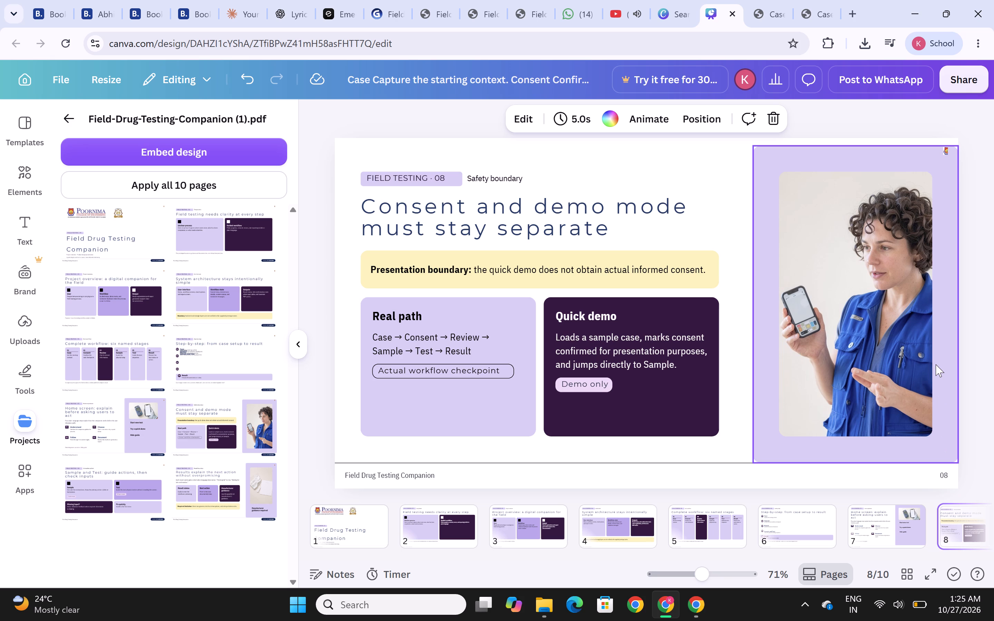
pyautogui.moveTo(946, 144); pyautogui.dragTo(946, 148)
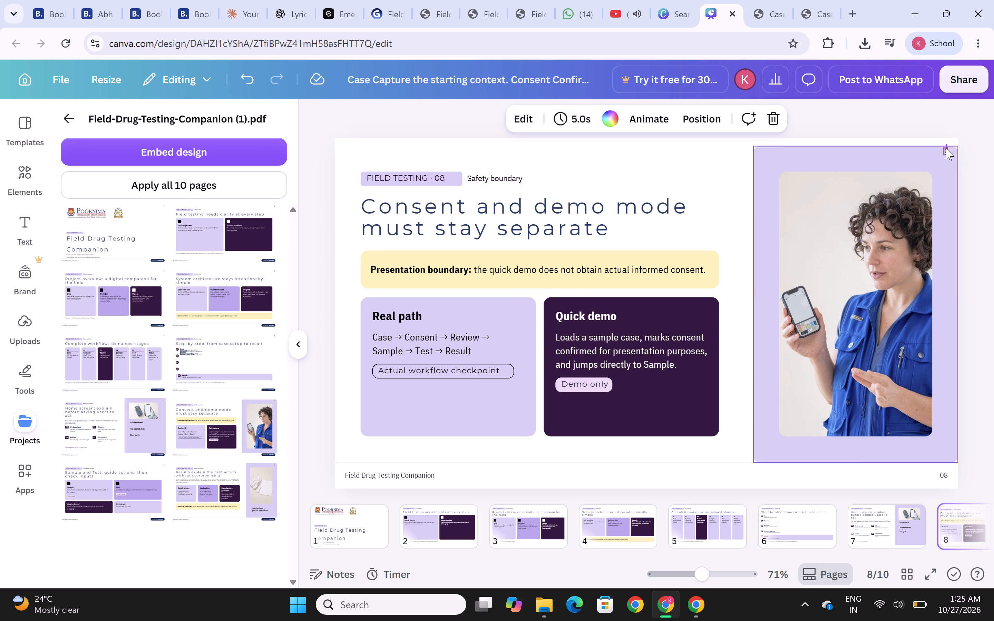
pyautogui.moveTo(946, 148); pyautogui.dragTo(946, 150)
pyautogui.click(946, 150)
pyautogui.click(946, 171)
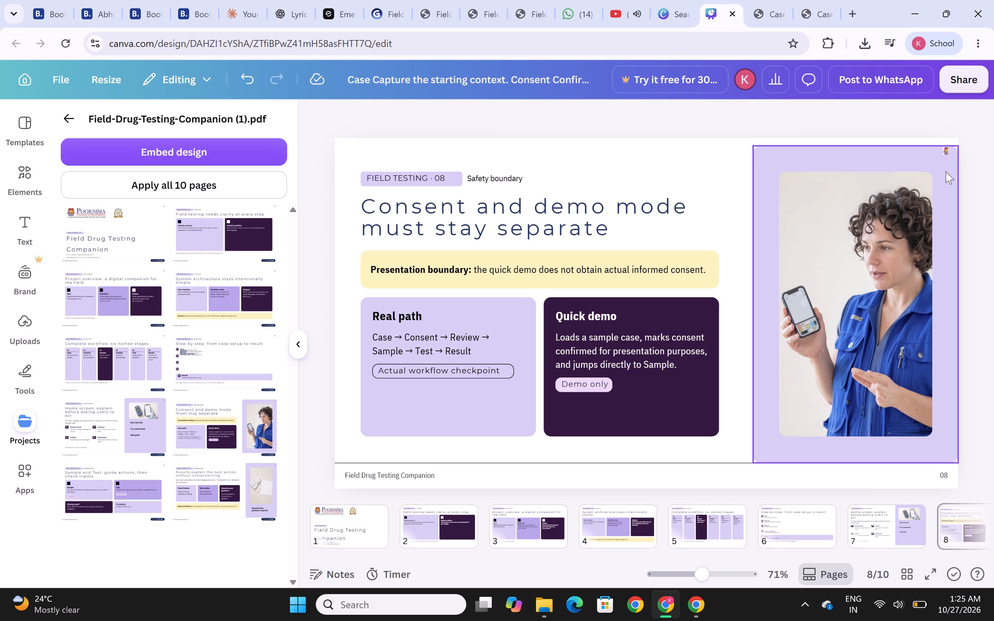
pyautogui.click(947, 154)
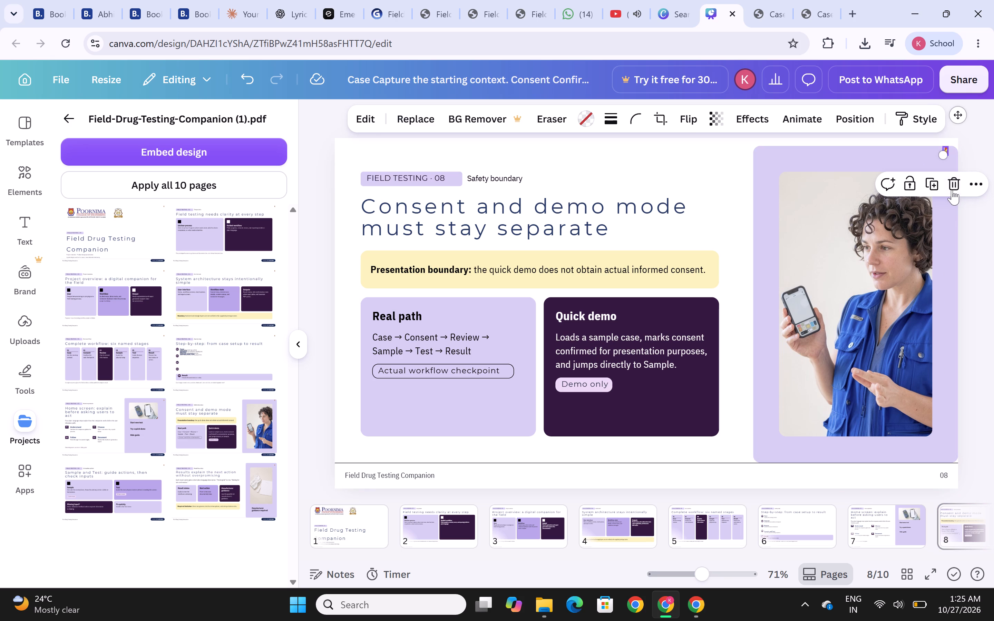
pyautogui.click(952, 188)
pyautogui.click(952, 224)
pyautogui.click(955, 183)
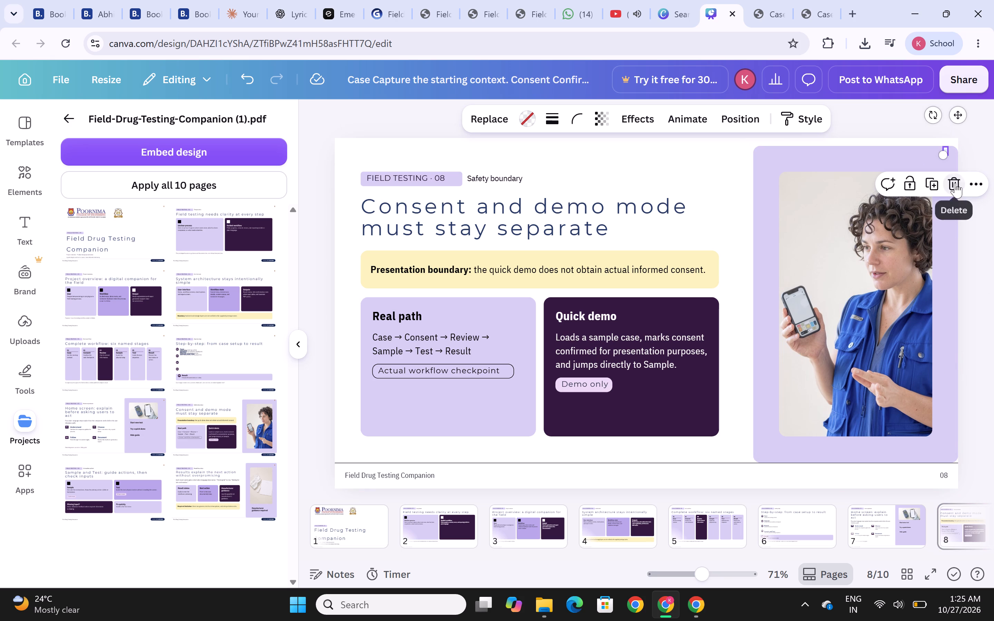
# Delete the tiny college crest image and its frame from the upper-right corner of page 9.
pyautogui.hscroll(-2, 943, 510)
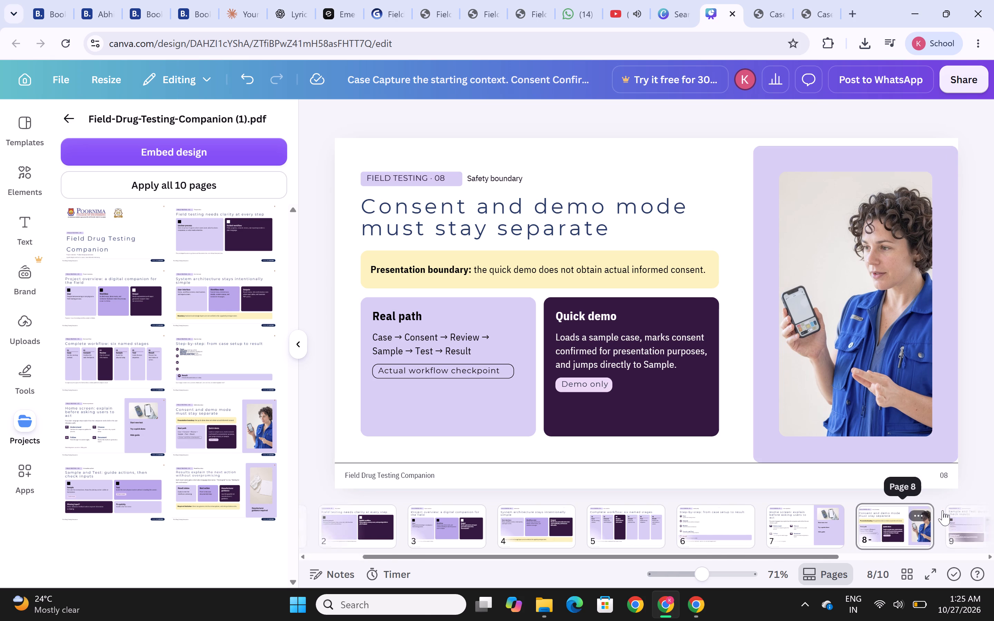
pyautogui.hscroll(-1, 943, 510)
pyautogui.click(919, 513)
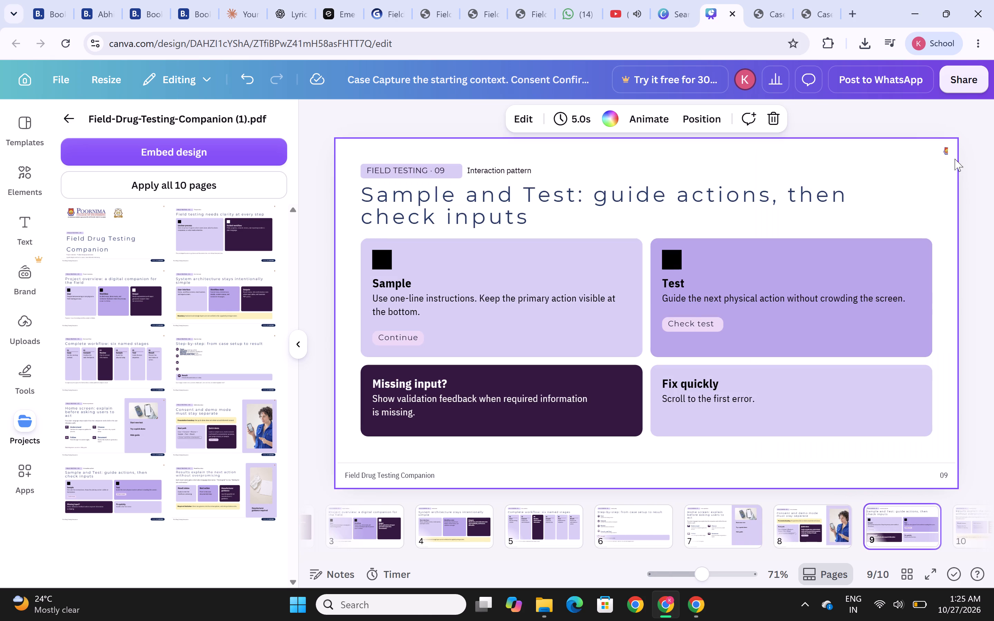
pyautogui.click(947, 152)
pyautogui.click(956, 184)
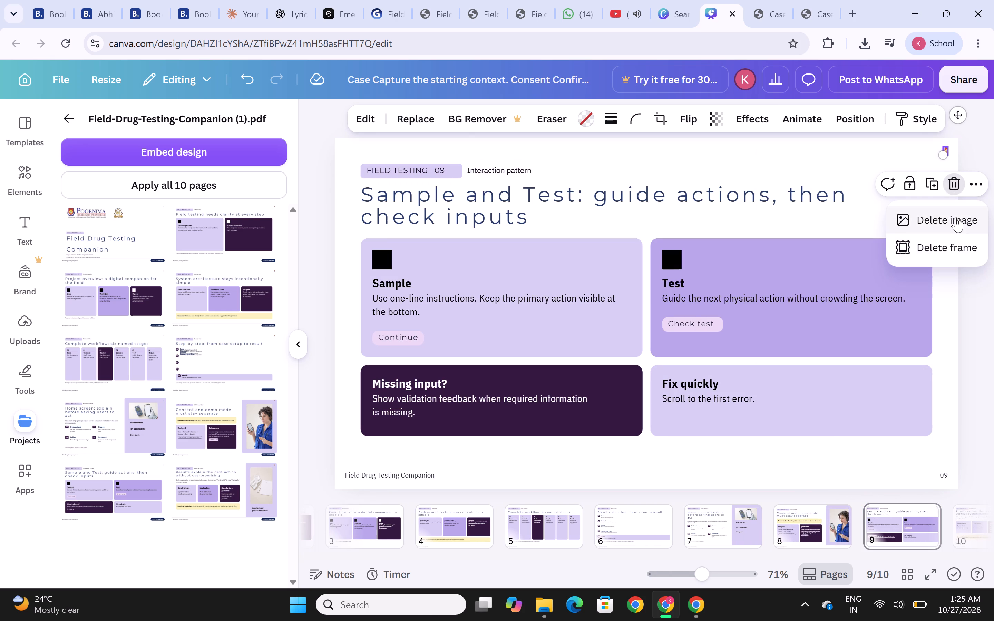
pyautogui.click(956, 217)
pyautogui.click(956, 184)
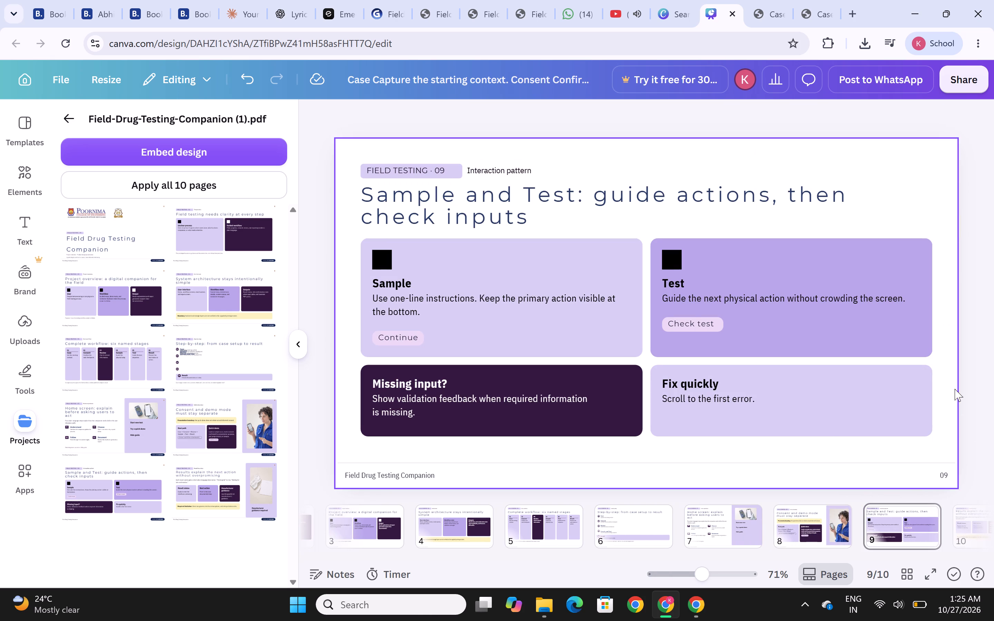
# Delete the tiny college crest image and its frame from the lilac area's upper-right corner on page 10.
pyautogui.hscroll(-2, 912, 520)
pyautogui.click(883, 521)
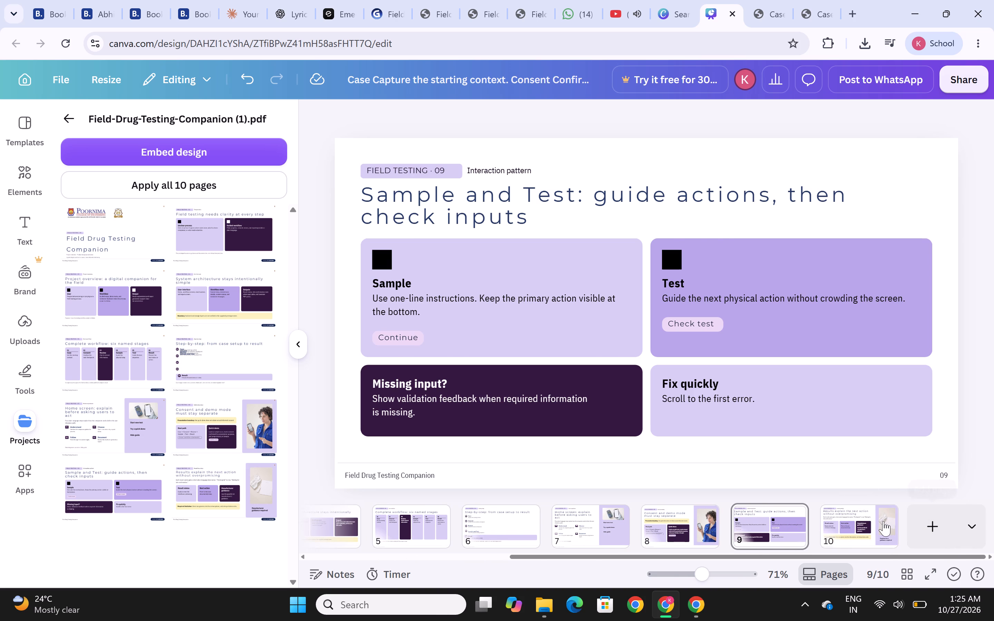
pyautogui.click(947, 155)
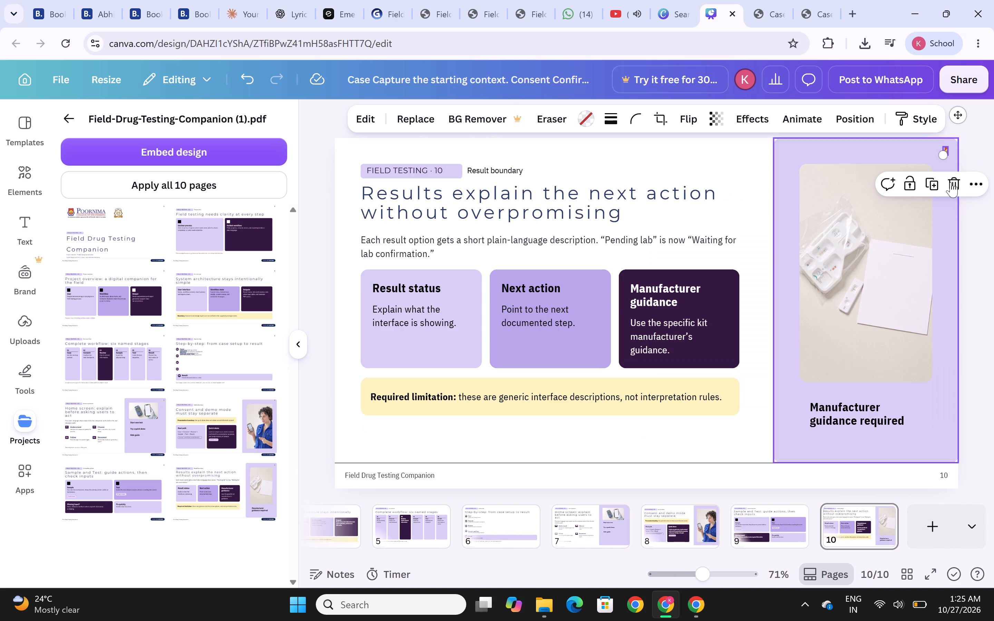
pyautogui.click(955, 189)
pyautogui.click(956, 217)
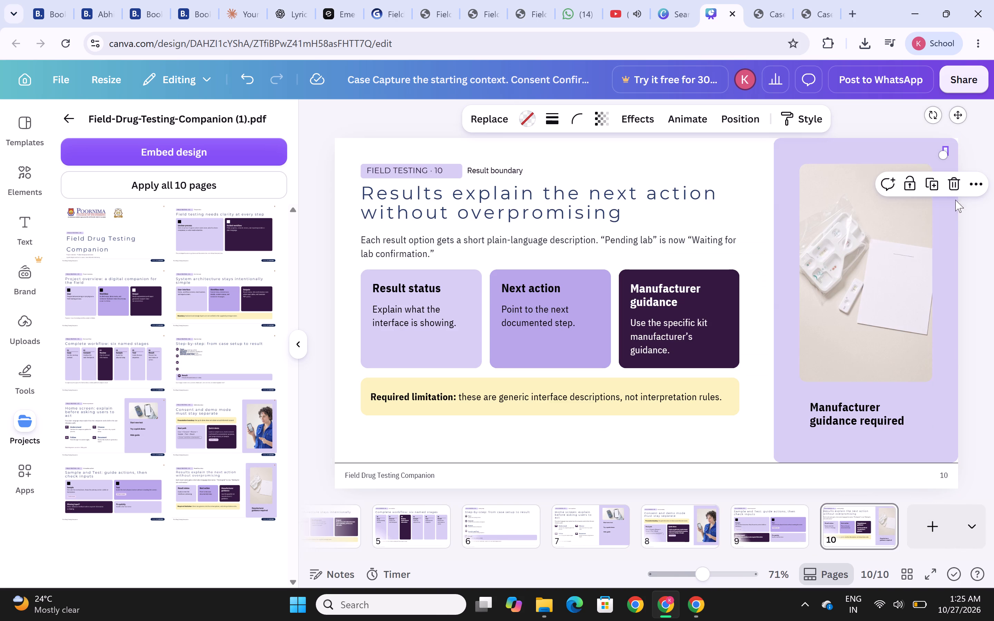
pyautogui.click(954, 173)
# Return to the title slide on page 1 and open the options for adding text.
pyautogui.hscroll(2, 895, 509)
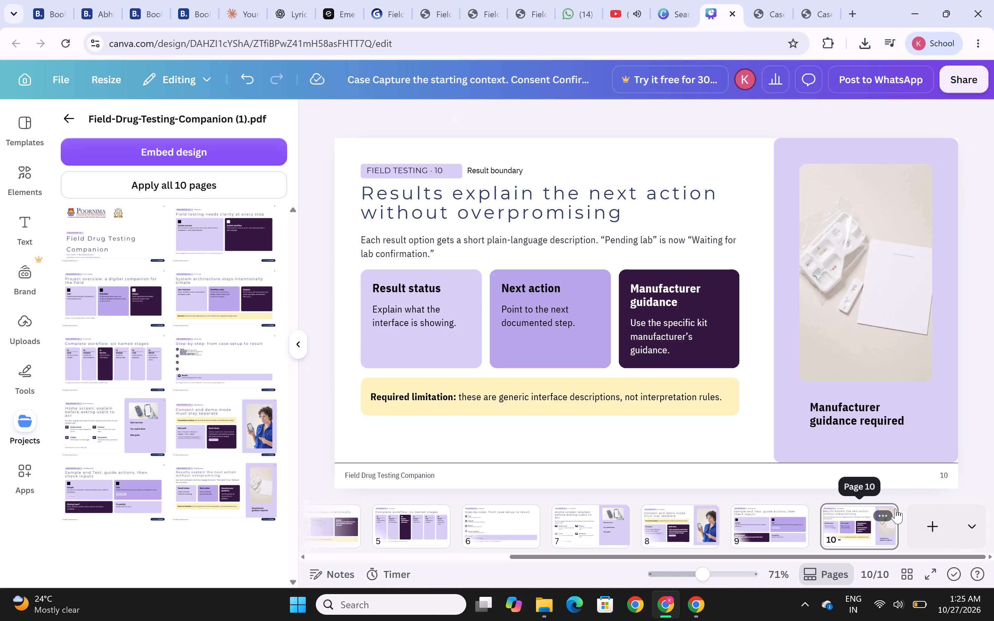
pyautogui.hscroll(9, 895, 509)
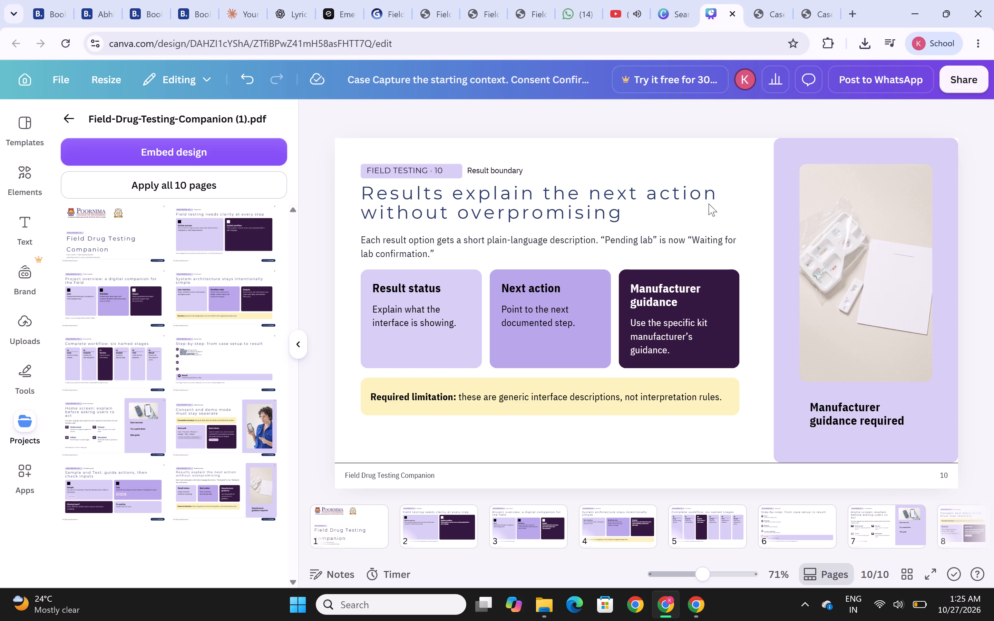
pyautogui.click(369, 521)
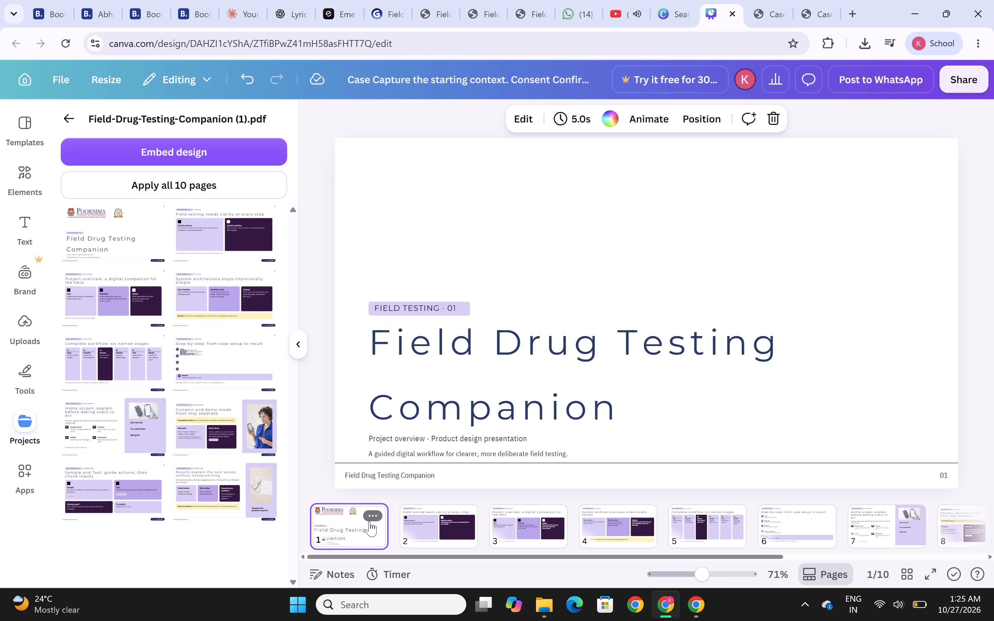
pyautogui.click(405, 284)
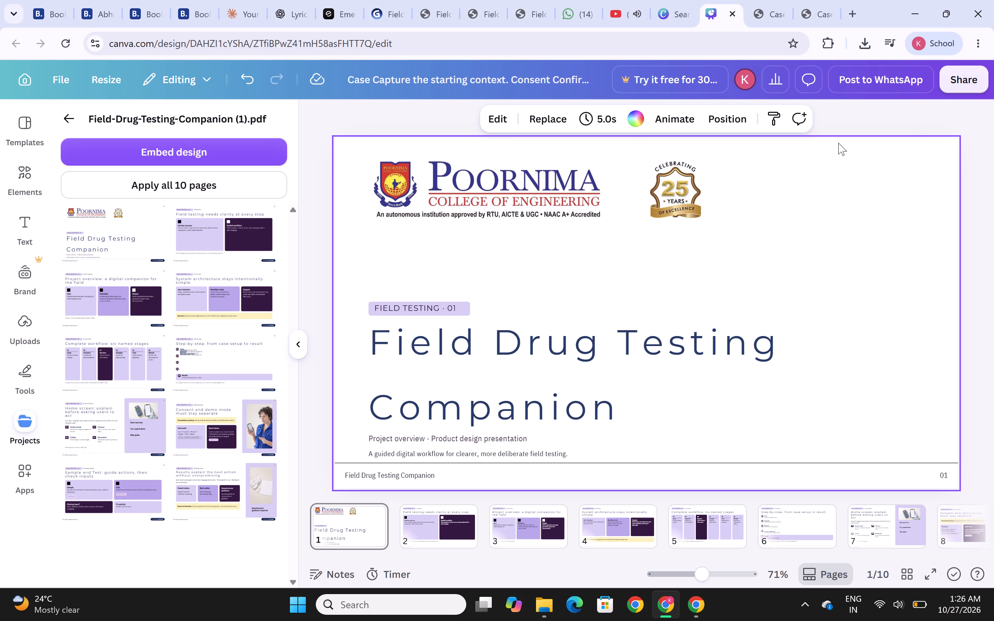
pyautogui.click(30, 225)
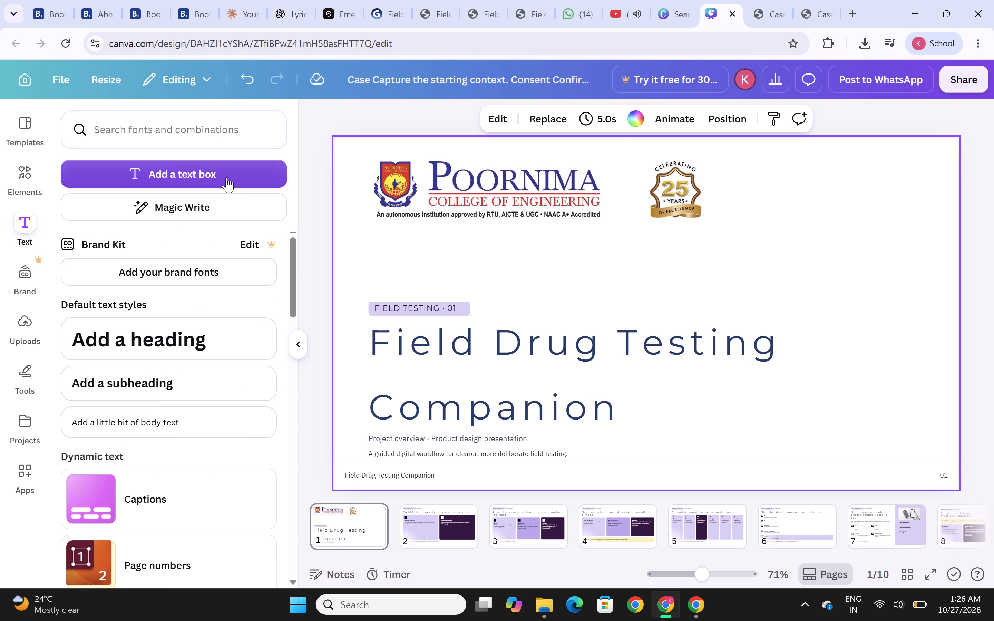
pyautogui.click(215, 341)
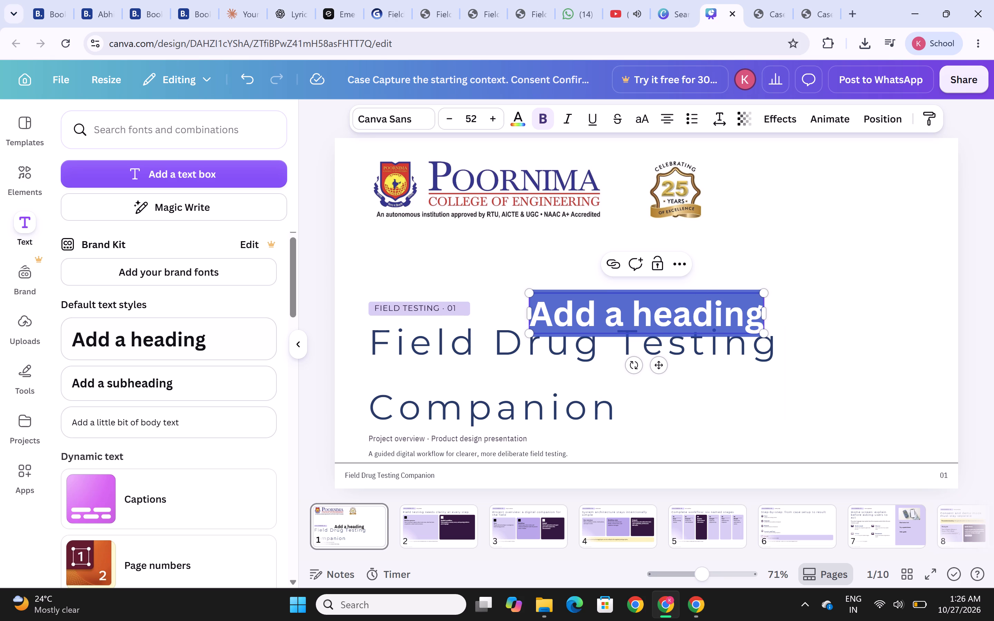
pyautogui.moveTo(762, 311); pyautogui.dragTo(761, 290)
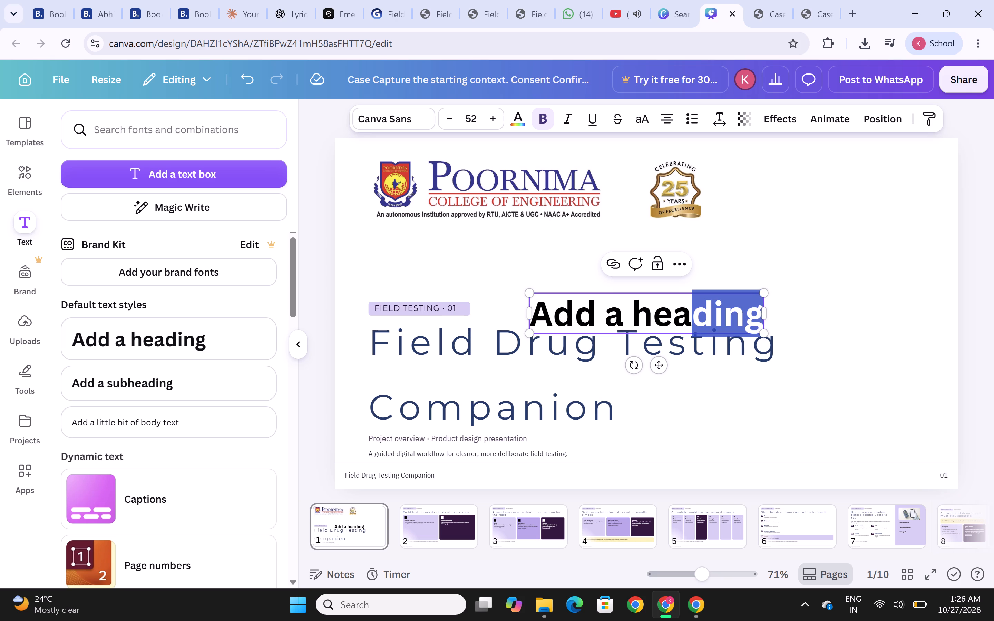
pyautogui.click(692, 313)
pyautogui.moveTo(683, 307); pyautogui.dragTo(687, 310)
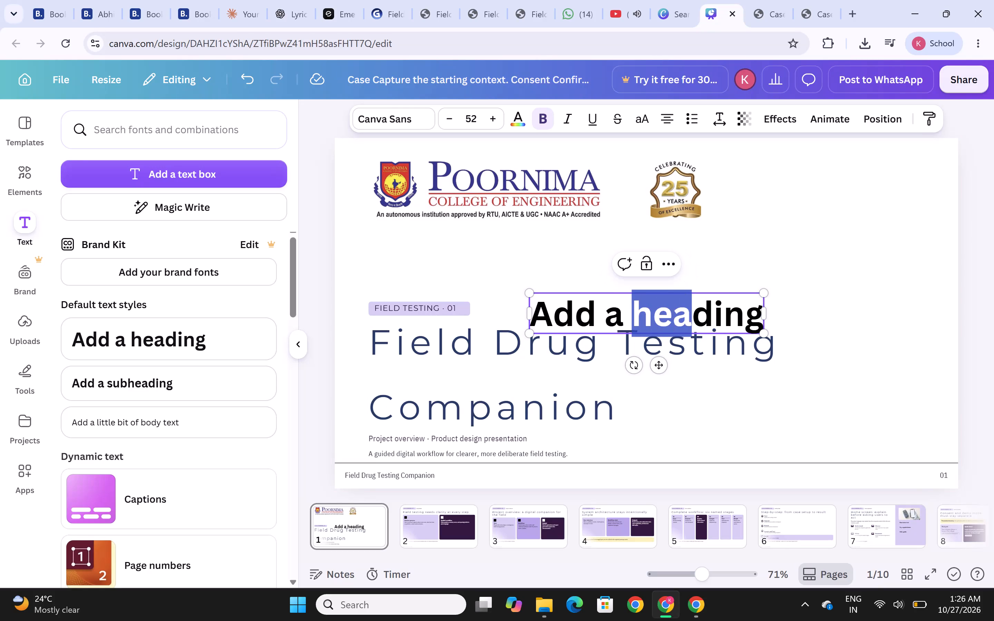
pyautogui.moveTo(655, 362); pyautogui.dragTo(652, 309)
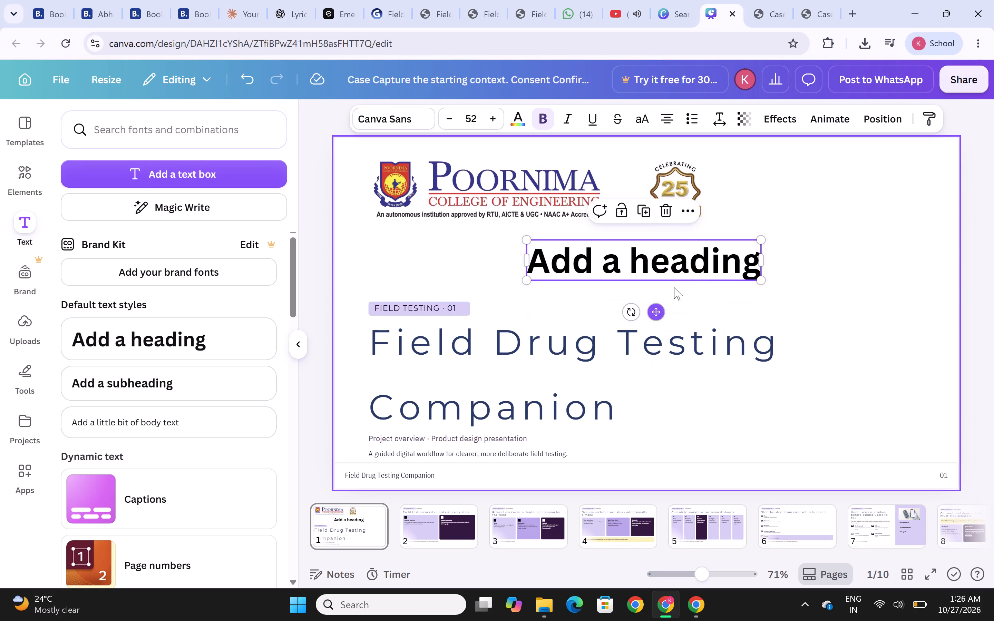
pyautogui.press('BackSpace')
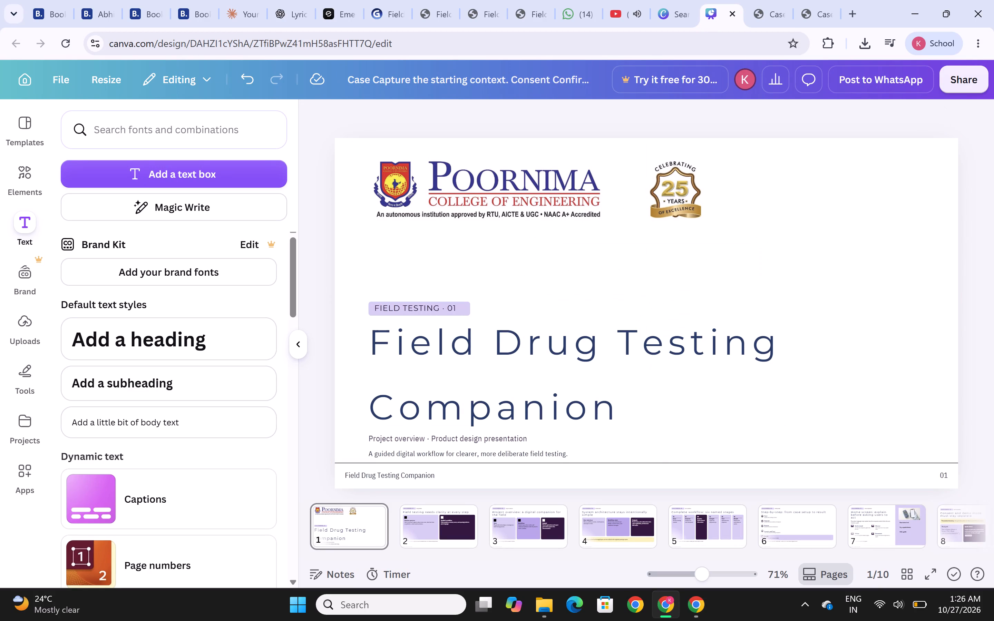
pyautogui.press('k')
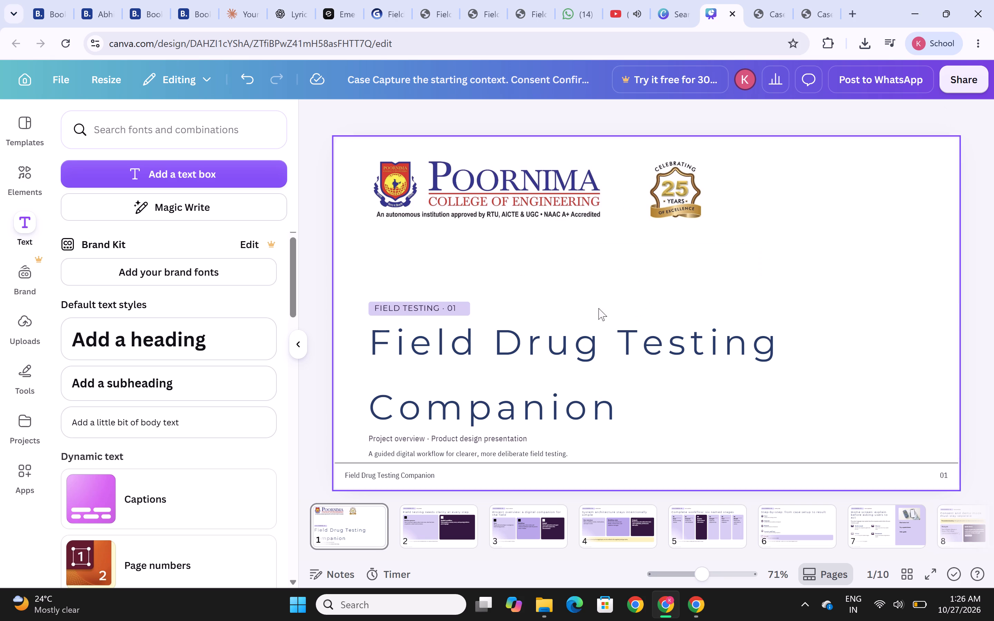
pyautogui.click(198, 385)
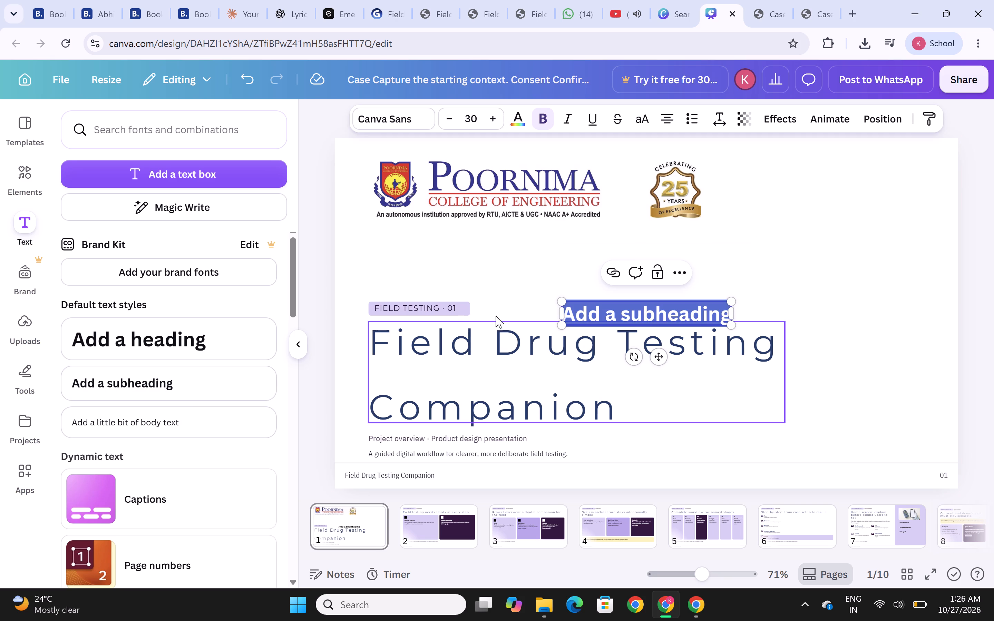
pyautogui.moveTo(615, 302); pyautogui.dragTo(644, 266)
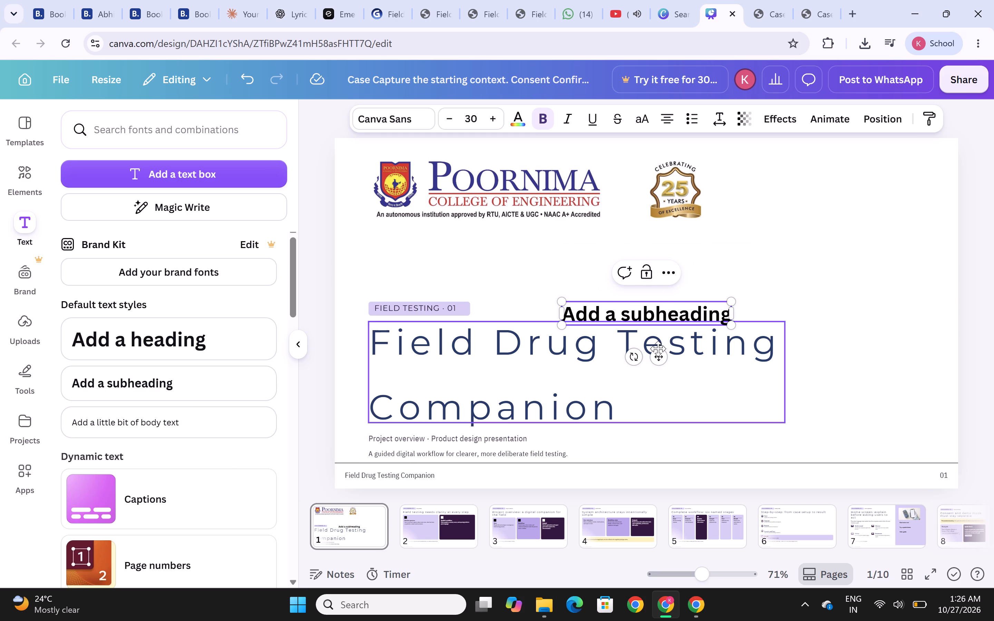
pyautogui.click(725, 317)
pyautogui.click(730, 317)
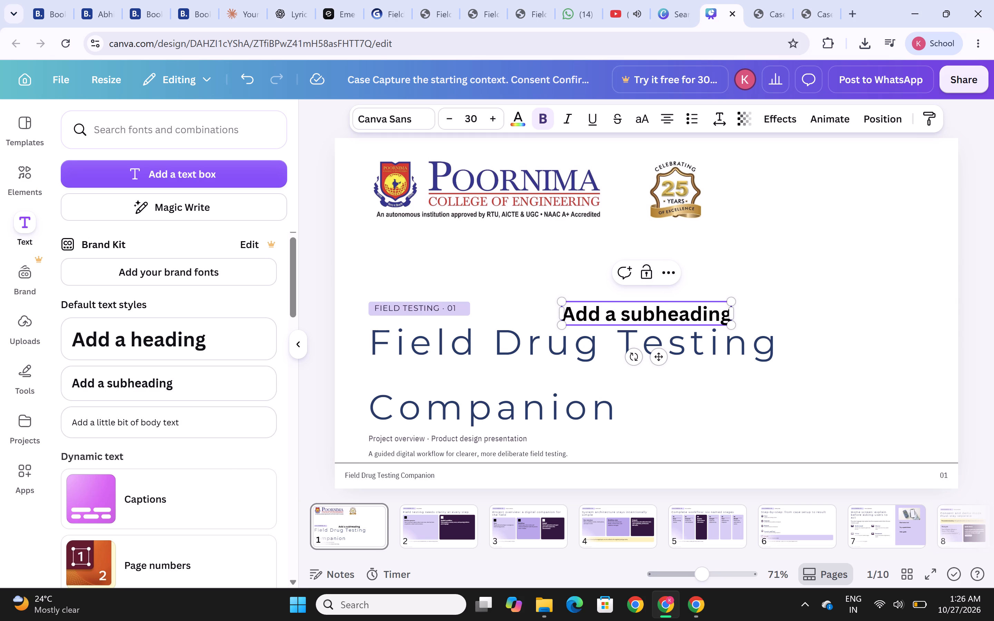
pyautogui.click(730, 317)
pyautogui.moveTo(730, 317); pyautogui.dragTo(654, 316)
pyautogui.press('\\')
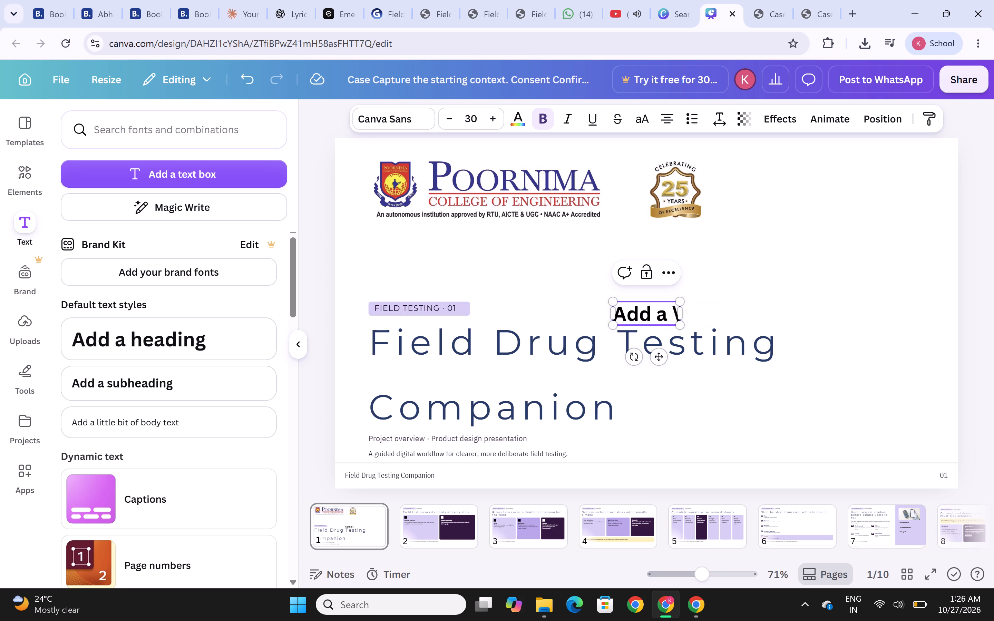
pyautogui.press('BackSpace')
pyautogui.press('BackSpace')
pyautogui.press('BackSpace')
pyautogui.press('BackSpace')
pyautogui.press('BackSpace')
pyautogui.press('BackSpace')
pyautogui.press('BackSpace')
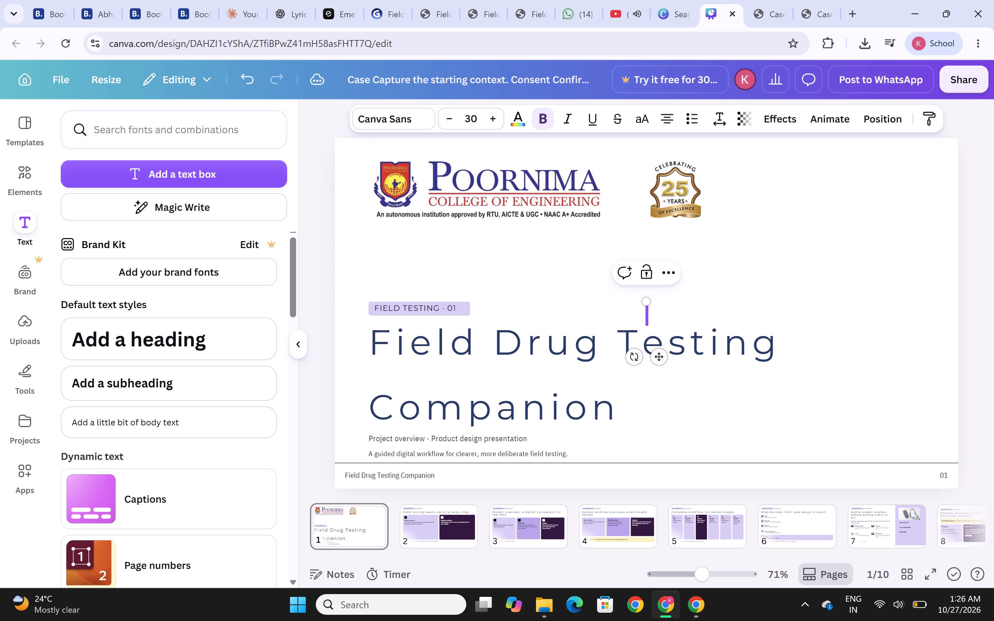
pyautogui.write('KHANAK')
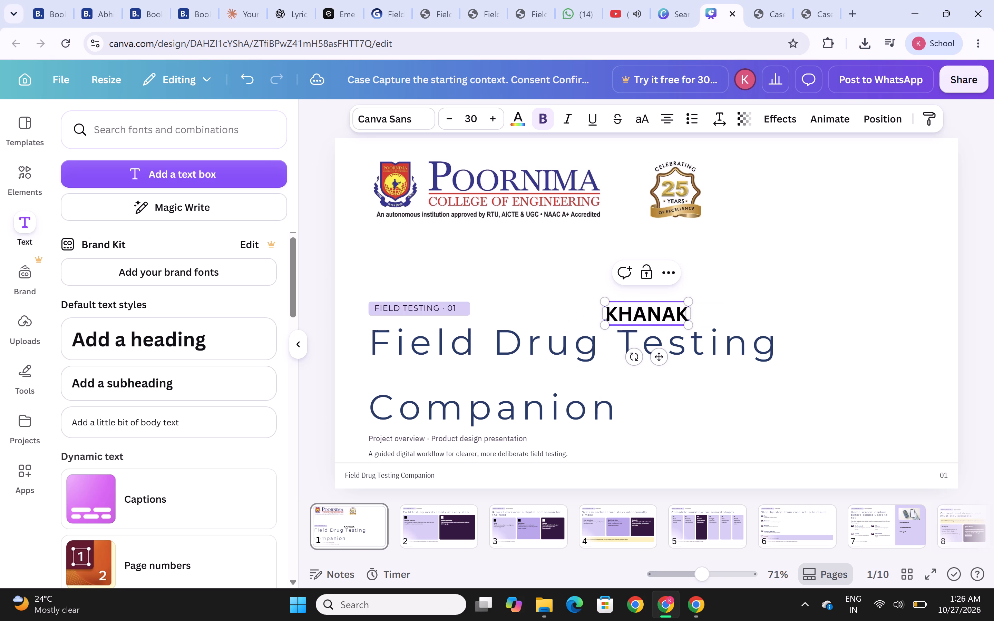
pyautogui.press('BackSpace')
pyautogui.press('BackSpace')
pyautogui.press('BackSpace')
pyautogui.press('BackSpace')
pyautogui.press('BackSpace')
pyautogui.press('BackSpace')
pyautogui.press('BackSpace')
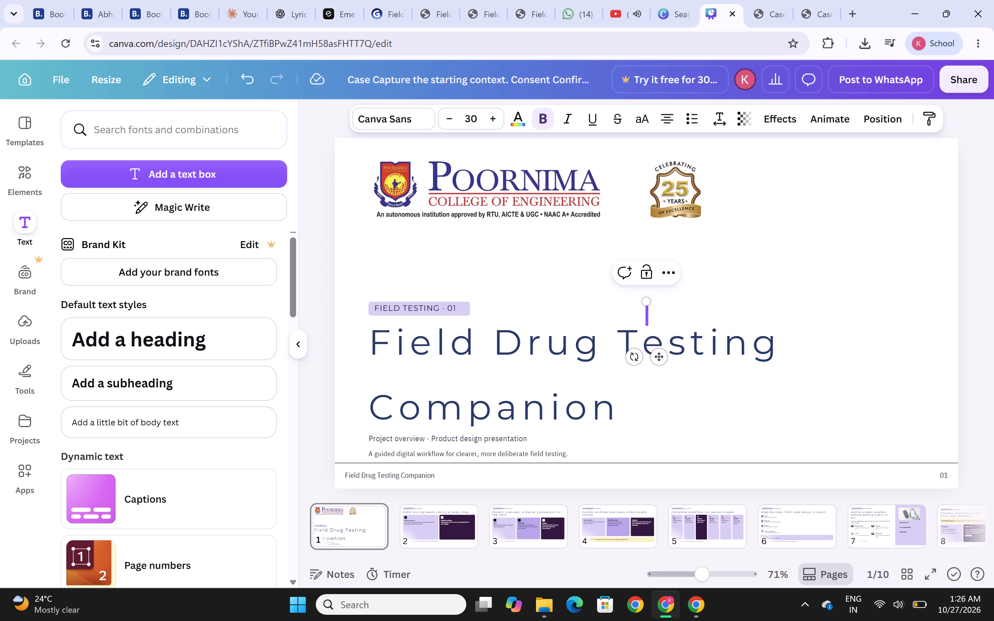
# Add a body-text box to the title slide with the student's name in capitals and the registration number on a second line.
pyautogui.click(205, 414)
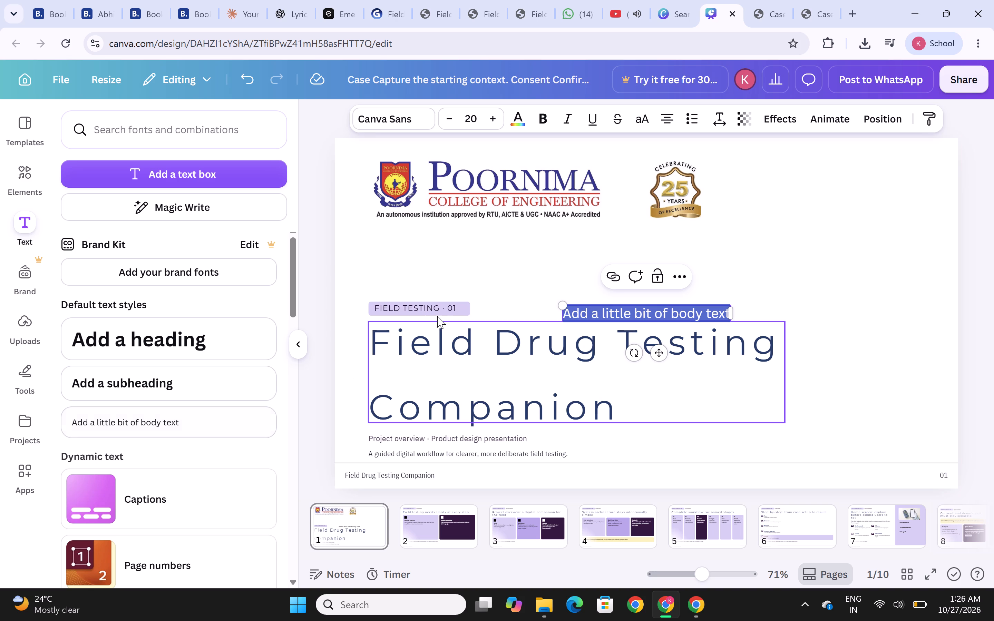
pyautogui.press('BackSpace')
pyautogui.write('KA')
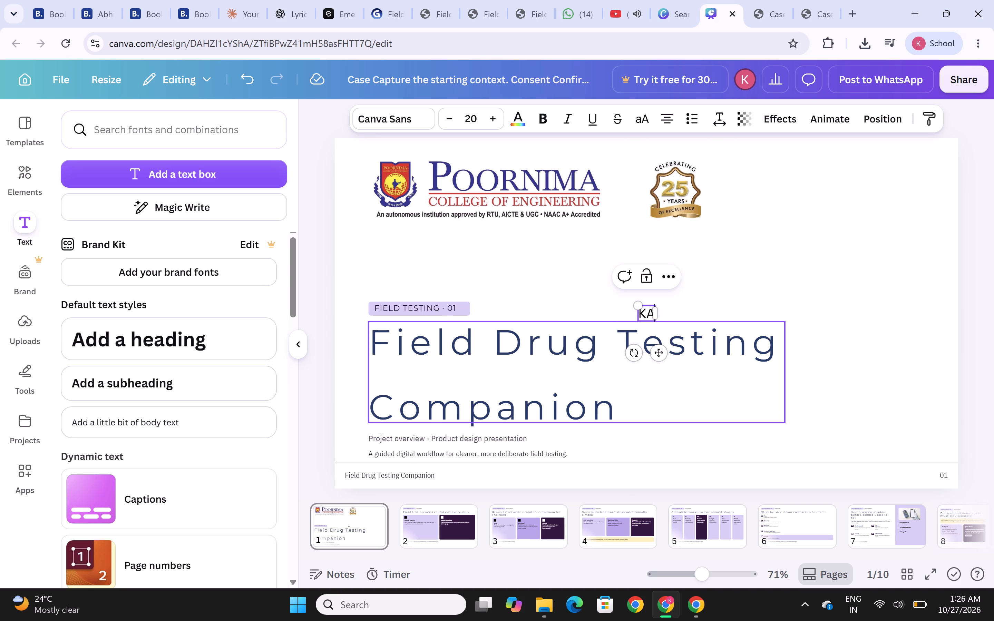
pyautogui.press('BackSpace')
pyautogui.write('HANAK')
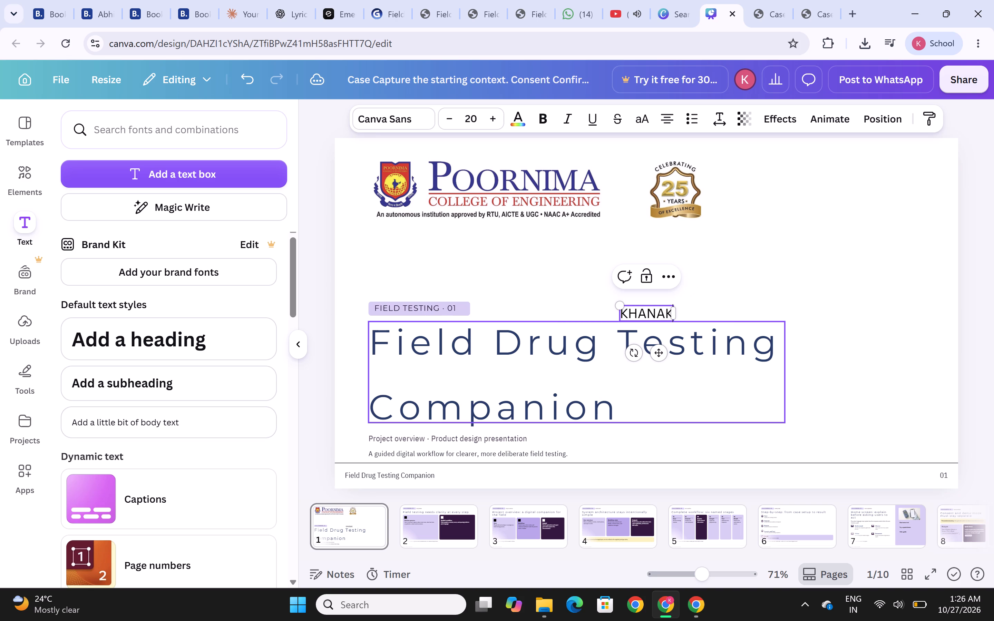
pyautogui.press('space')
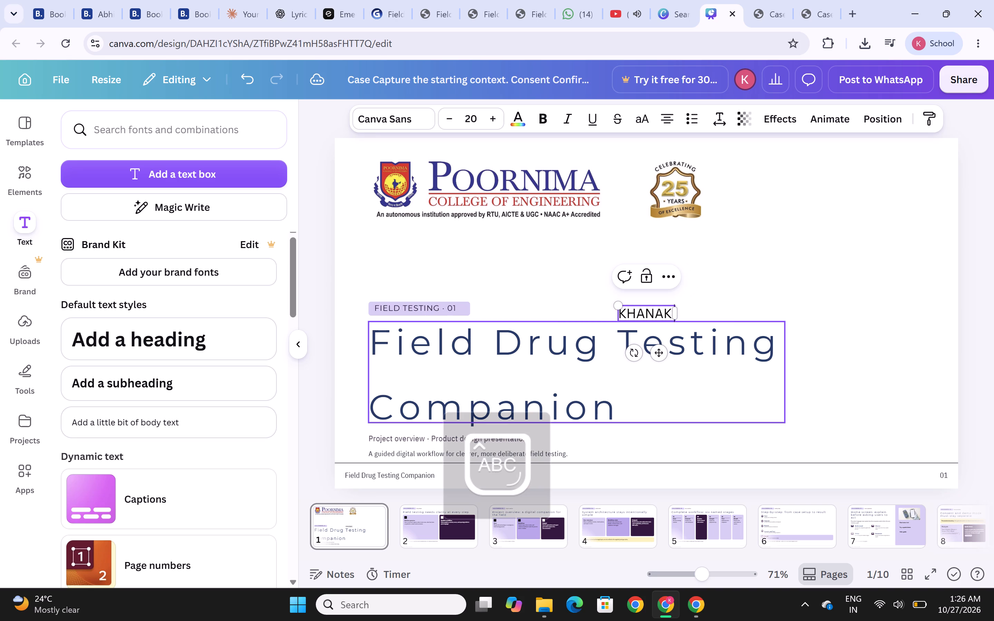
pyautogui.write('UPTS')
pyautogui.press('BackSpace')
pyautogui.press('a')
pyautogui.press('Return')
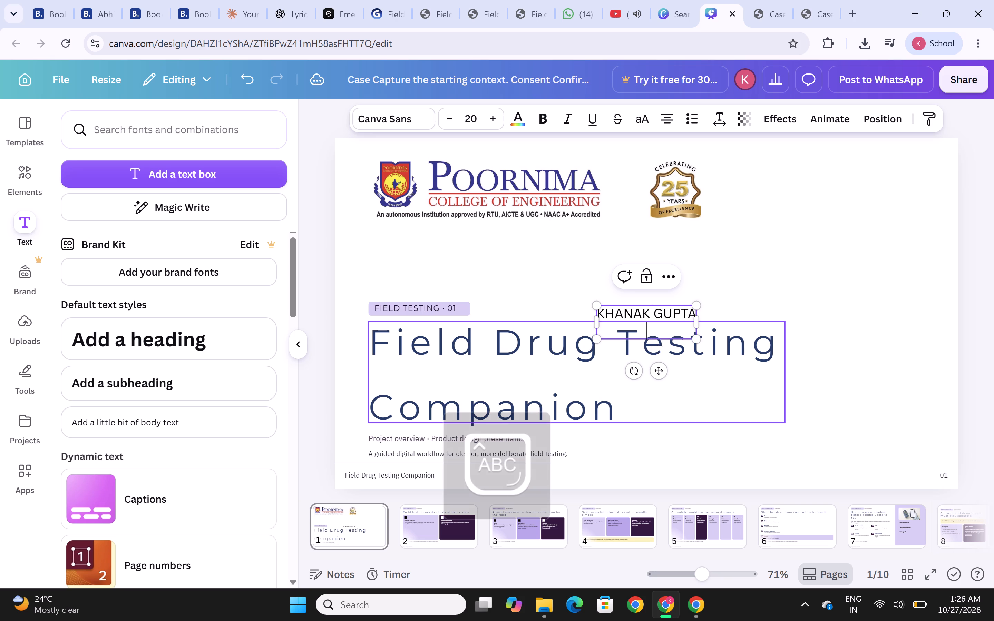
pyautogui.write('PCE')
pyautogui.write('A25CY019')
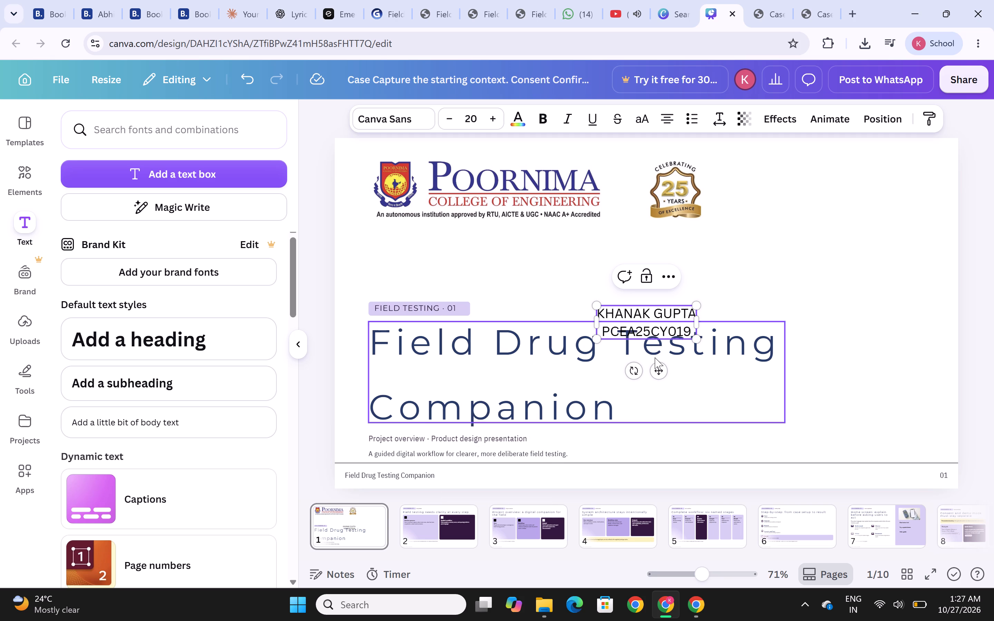
# Move the student name and registration number into the blank space between the college logos and the title, and make them bold.
pyautogui.moveTo(656, 364); pyautogui.dragTo(657, 311)
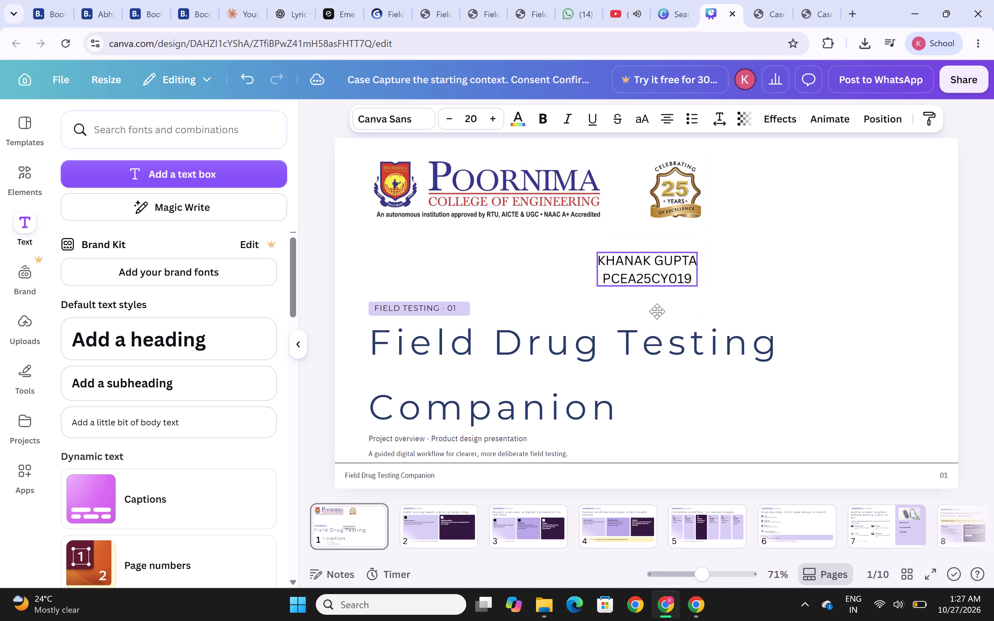
pyautogui.moveTo(657, 311); pyautogui.dragTo(656, 307)
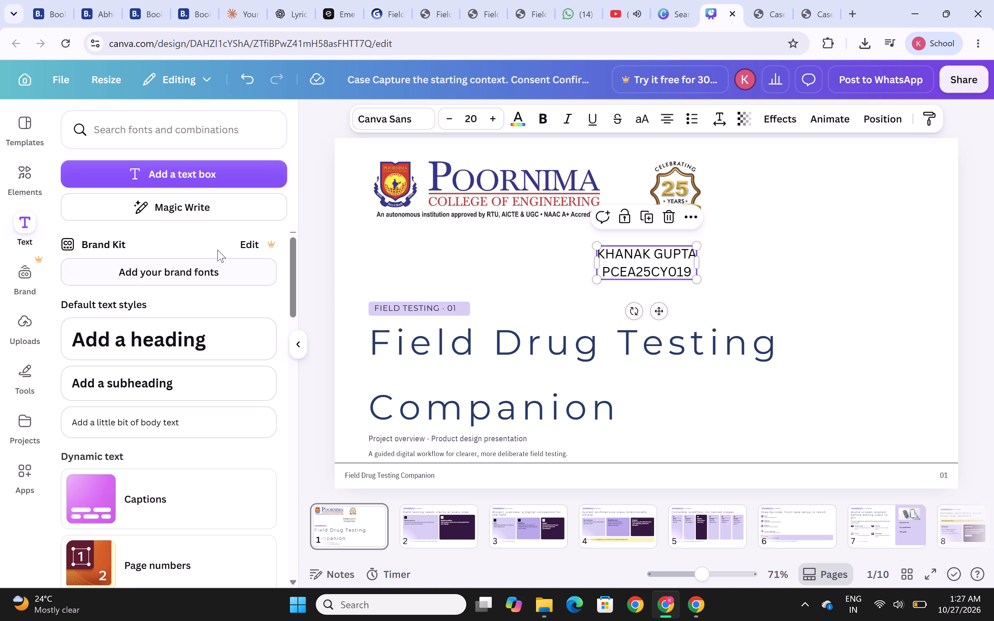
pyautogui.click(538, 122)
pyautogui.click(773, 228)
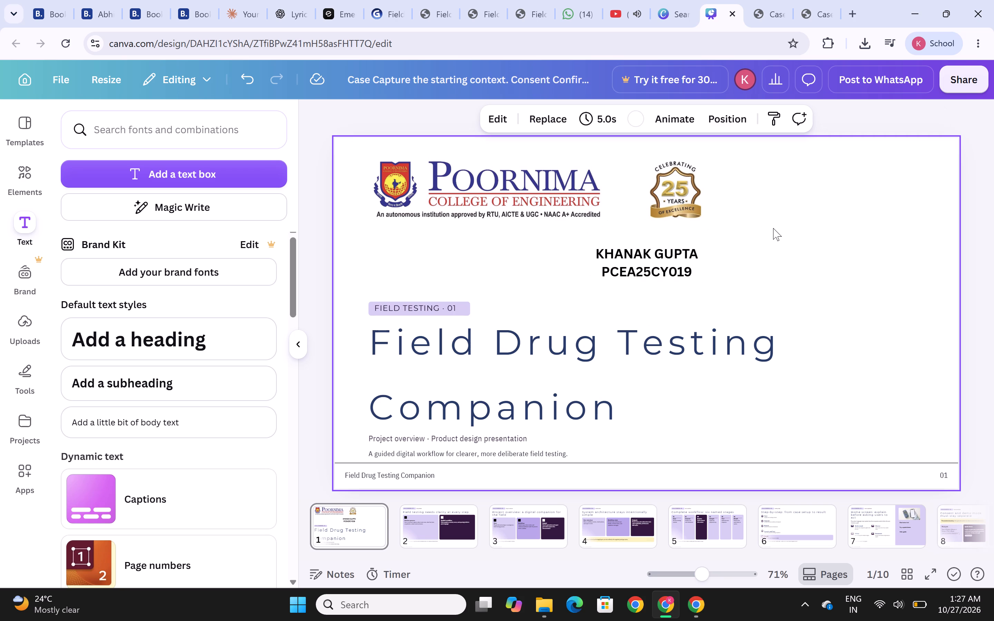
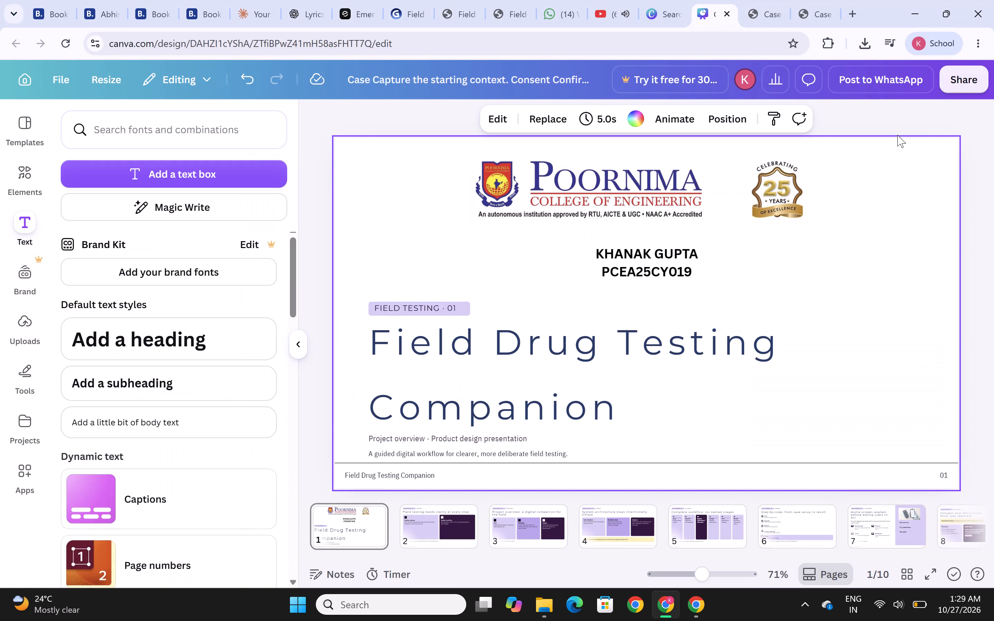
# Leave the browser, dismiss the Chrome profile chooser, and open the Untitled presentation from the Downloads folder in PowerPoint.
pyautogui.click(927, 0)
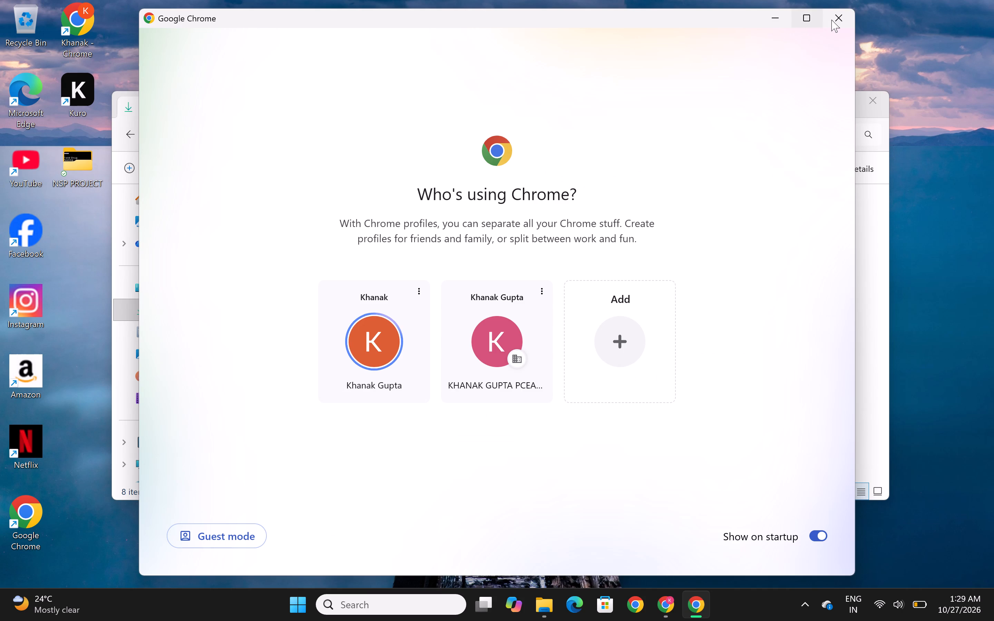
pyautogui.click(832, 20)
pyautogui.tripleClick(395, 233)
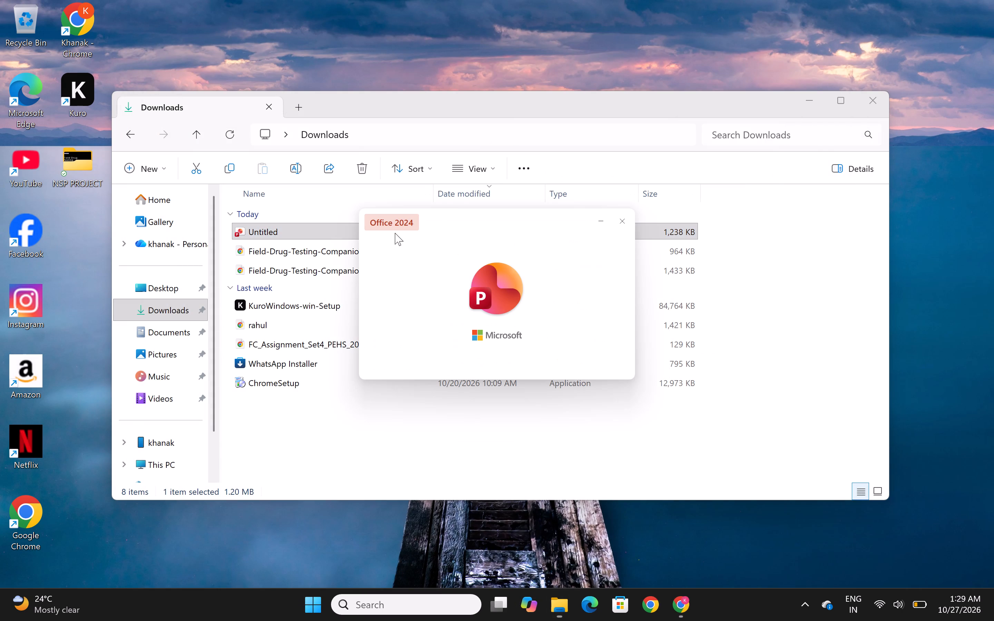
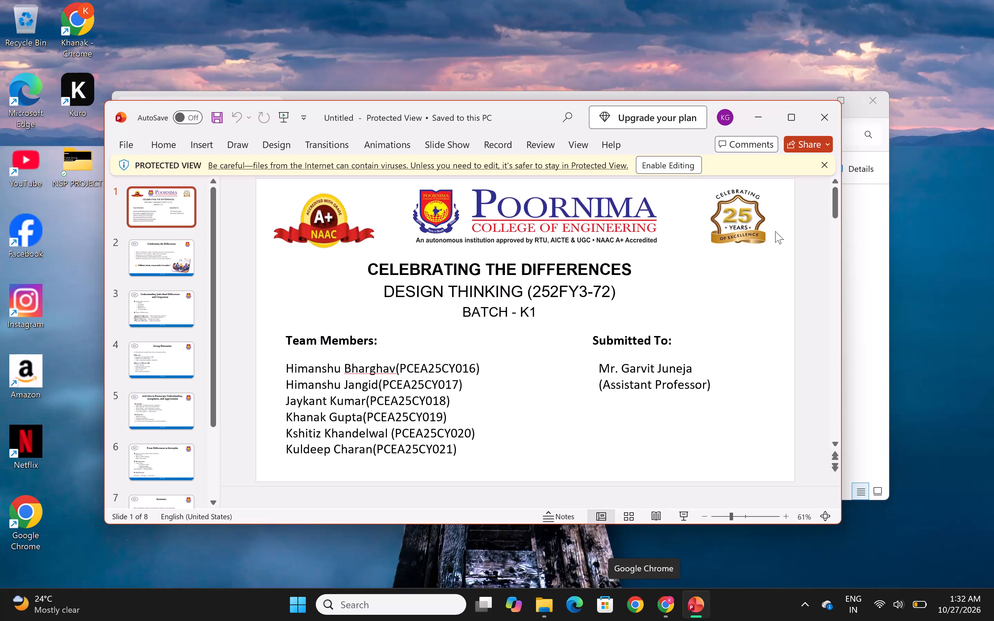
# Minimize the Untitled presentation, switch to Chrome, and return to the Canva design of the Field Drug Testing Companion presentation.
pyautogui.click(753, 116)
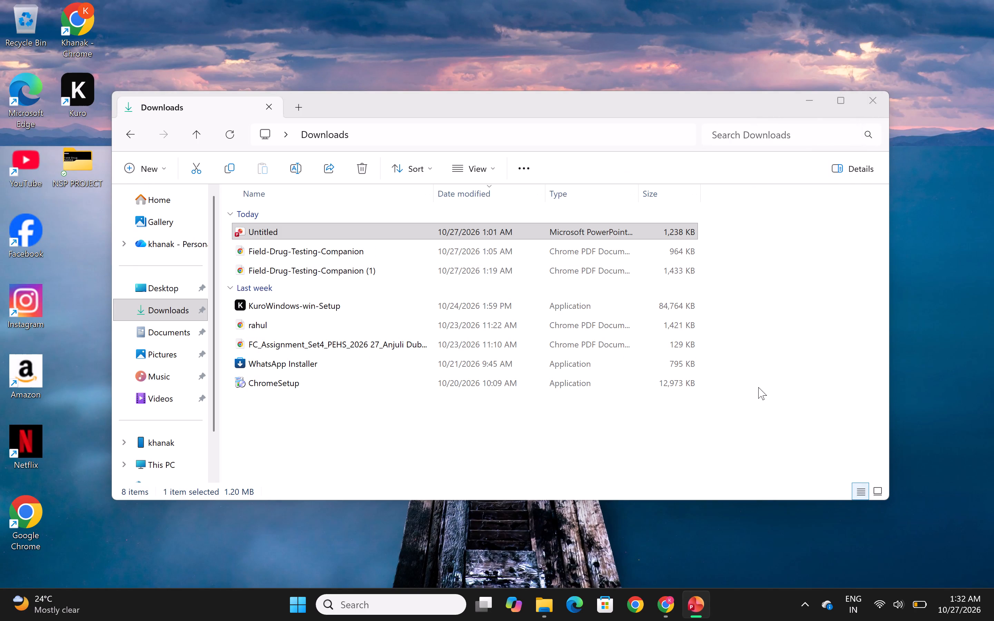
pyautogui.click(664, 613)
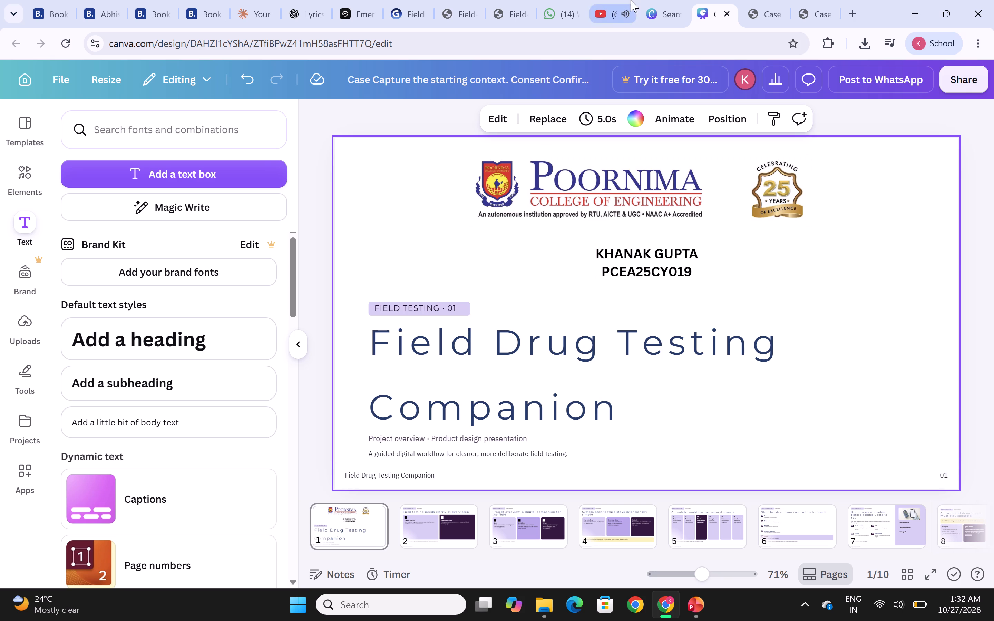
pyautogui.click(685, 0)
pyautogui.click(707, 0)
pyautogui.click(738, 0)
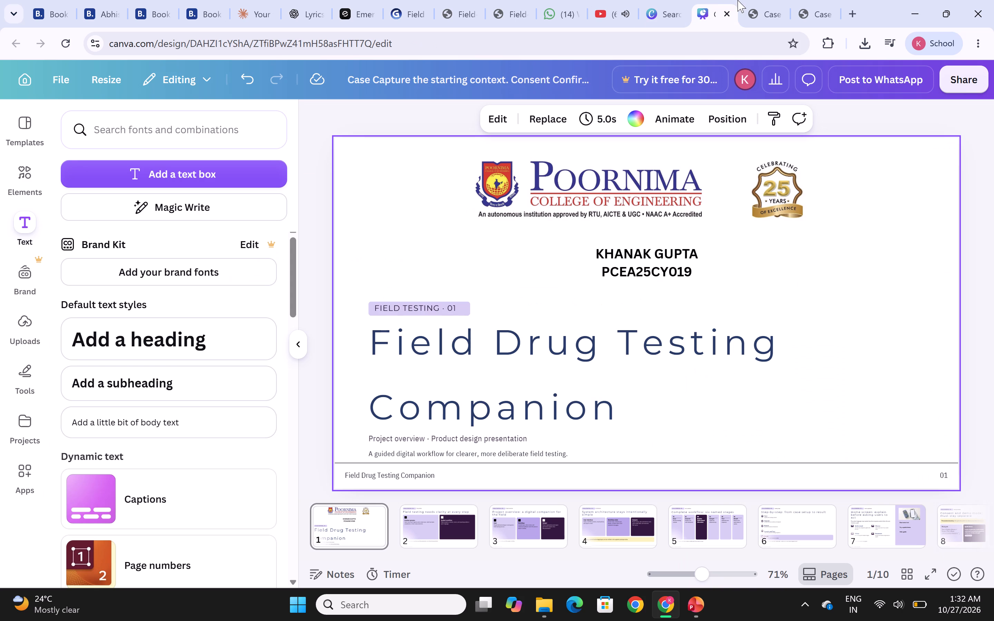
pyautogui.click(757, 0)
pyautogui.click(837, 0)
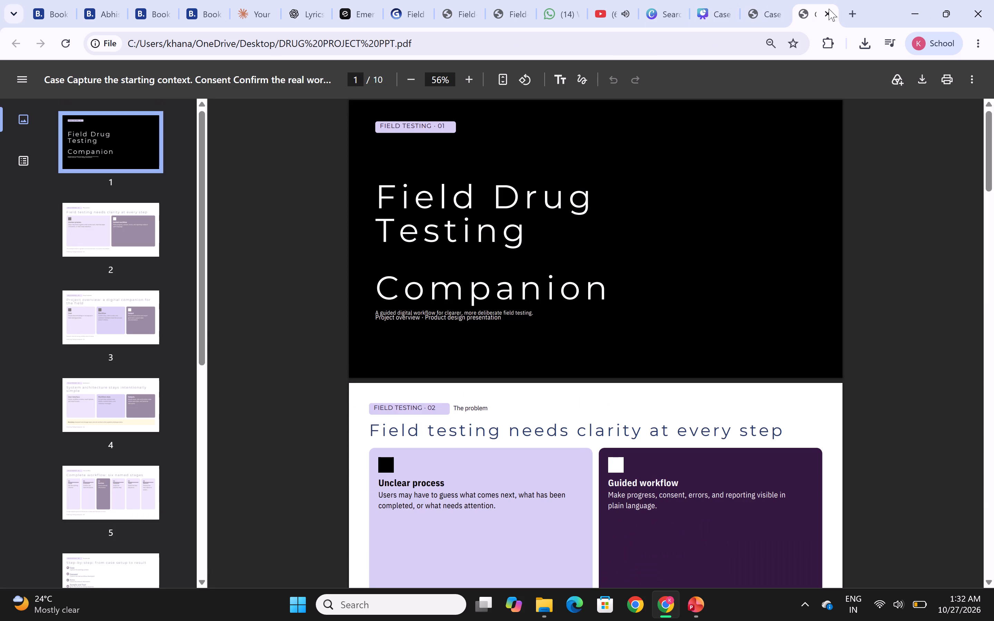
pyautogui.click(731, 0)
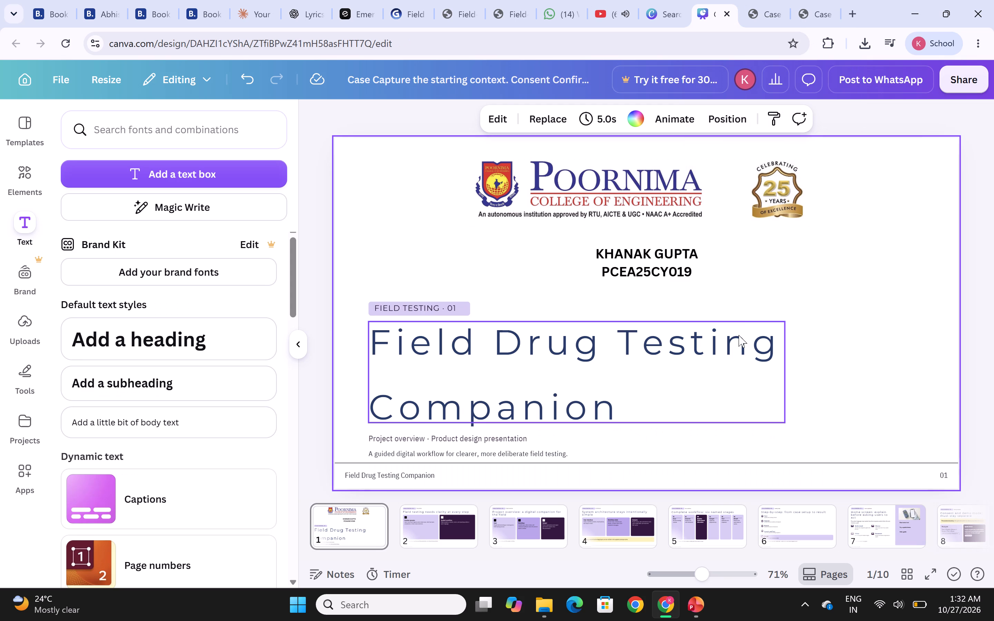
# Move the student's name and roll number text box on the title slide slightly up and leftward beneath the college logo.
pyautogui.click(707, 253)
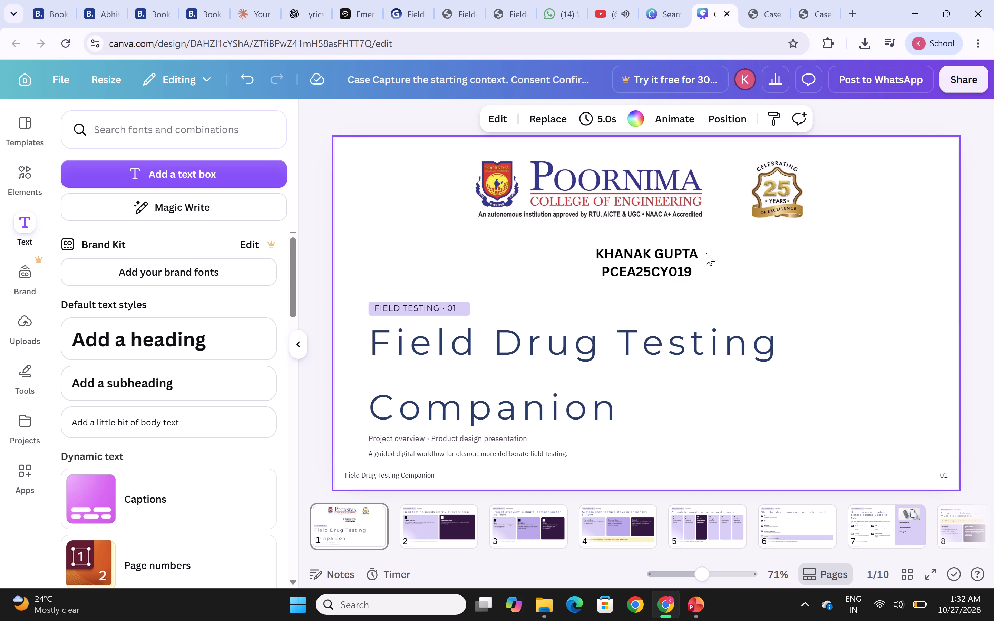
pyautogui.click(702, 252)
pyautogui.click(699, 251)
pyautogui.click(699, 251)
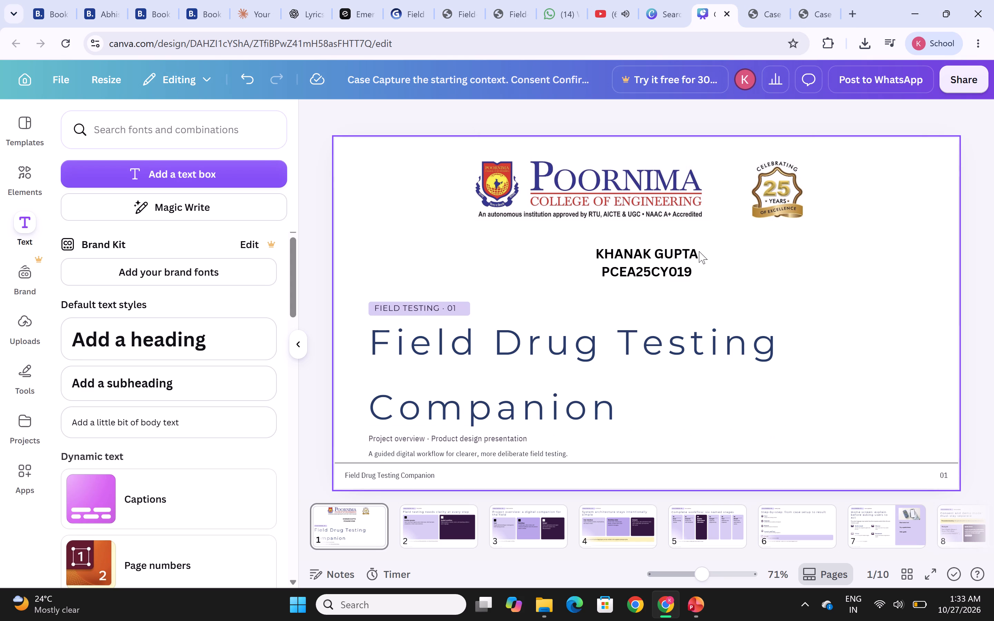
pyautogui.moveTo(677, 251); pyautogui.dragTo(467, 254)
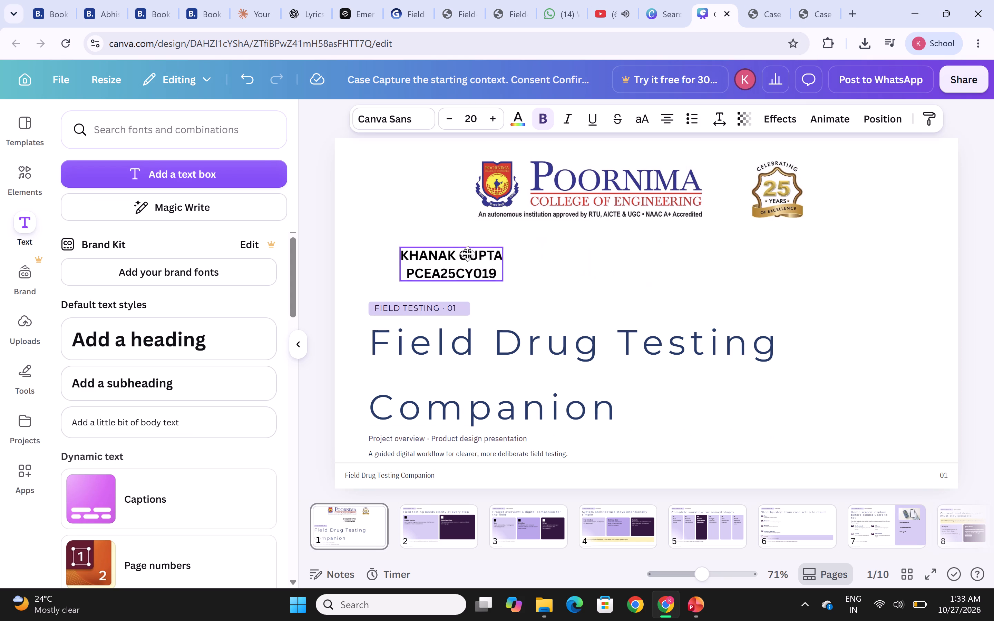
pyautogui.moveTo(467, 254); pyautogui.dragTo(672, 244)
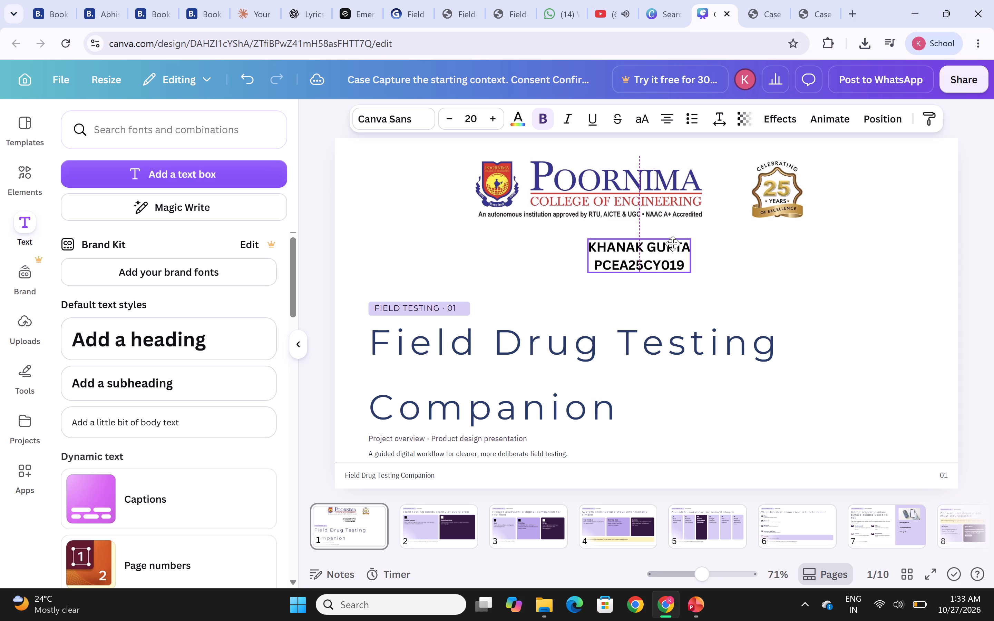
pyautogui.moveTo(672, 244); pyautogui.dragTo(672, 245)
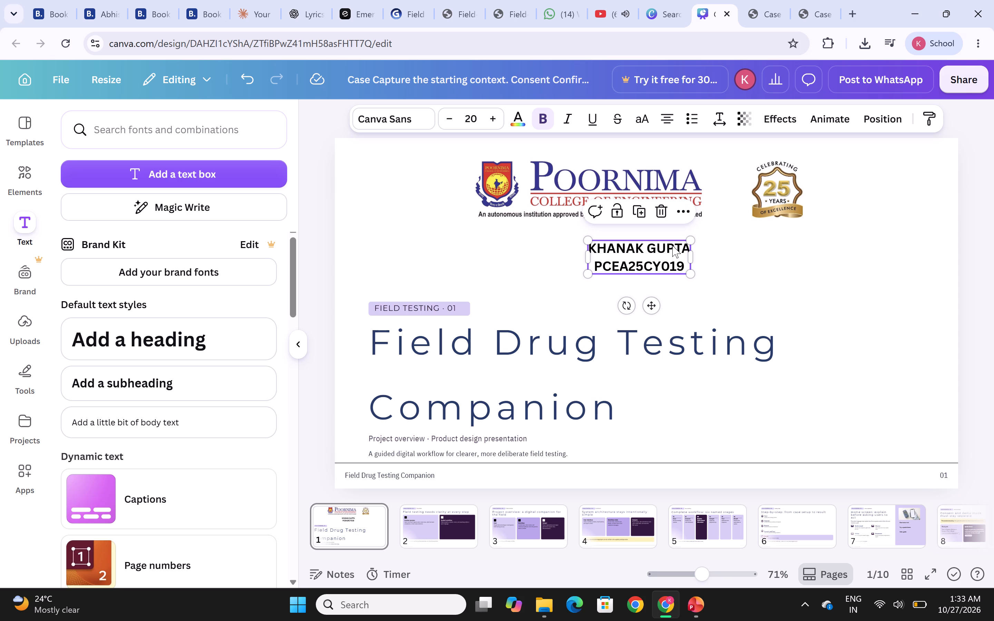
pyautogui.click(607, 613)
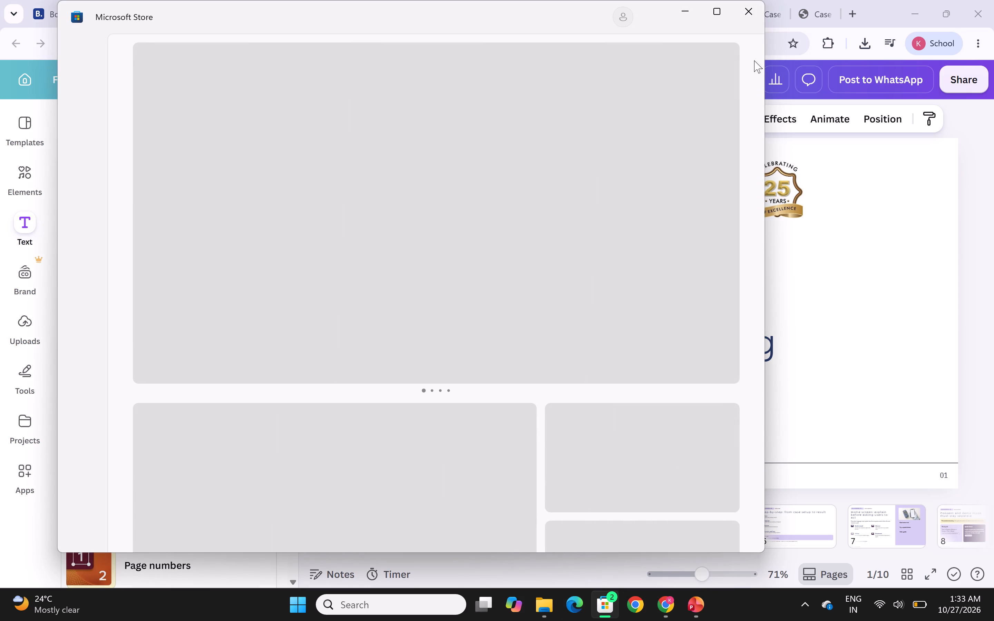
pyautogui.click(752, 6)
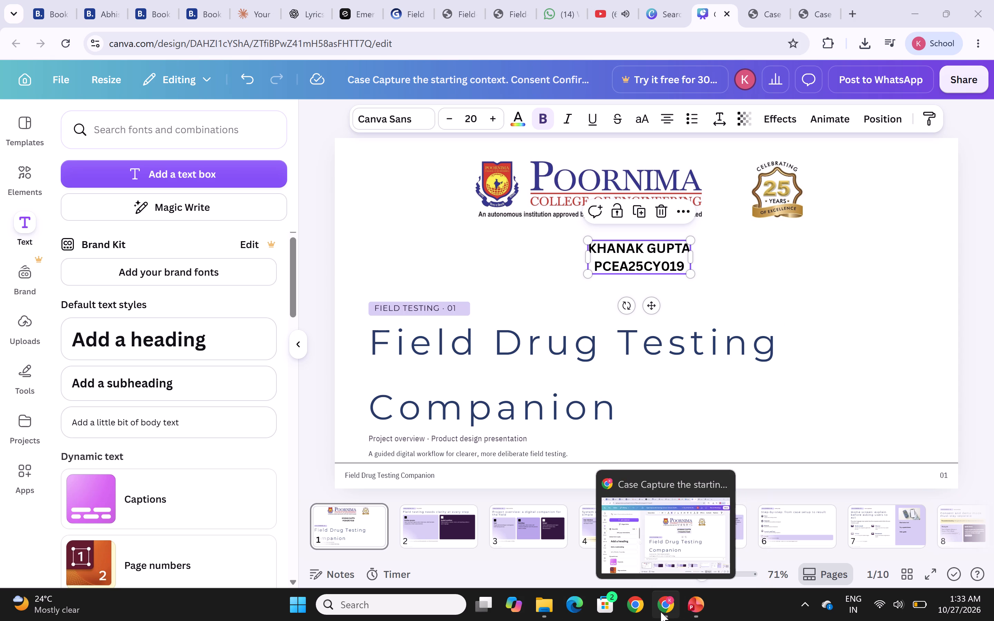
# Browse the YouTube suggestions, play the Dilnashin Dilnashin lyrical video, and skip ahead by two 5-second jumps.
pyautogui.click(605, 0)
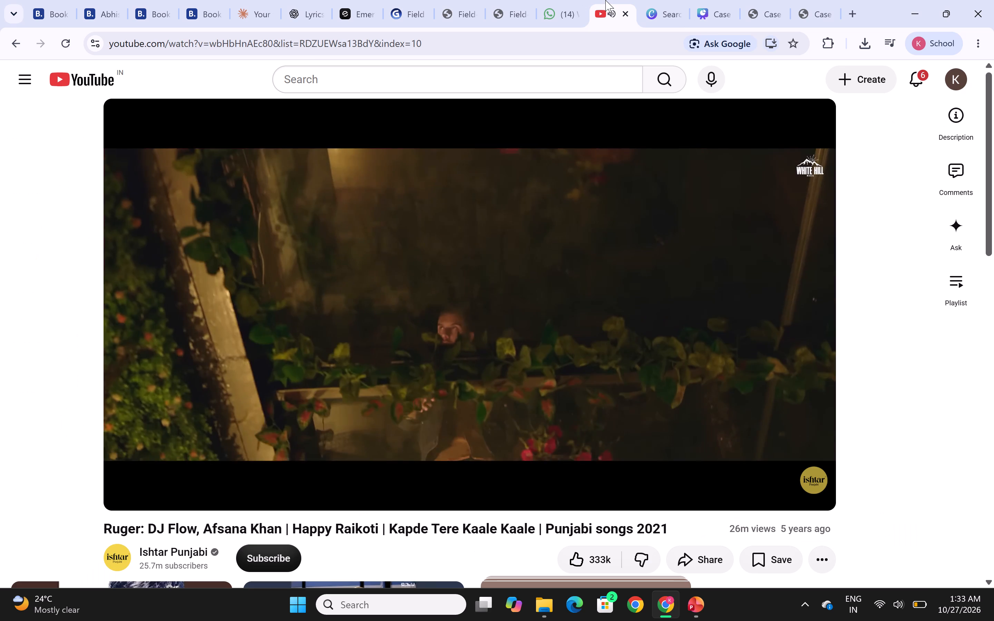
pyautogui.scroll(-4, 631, 183)
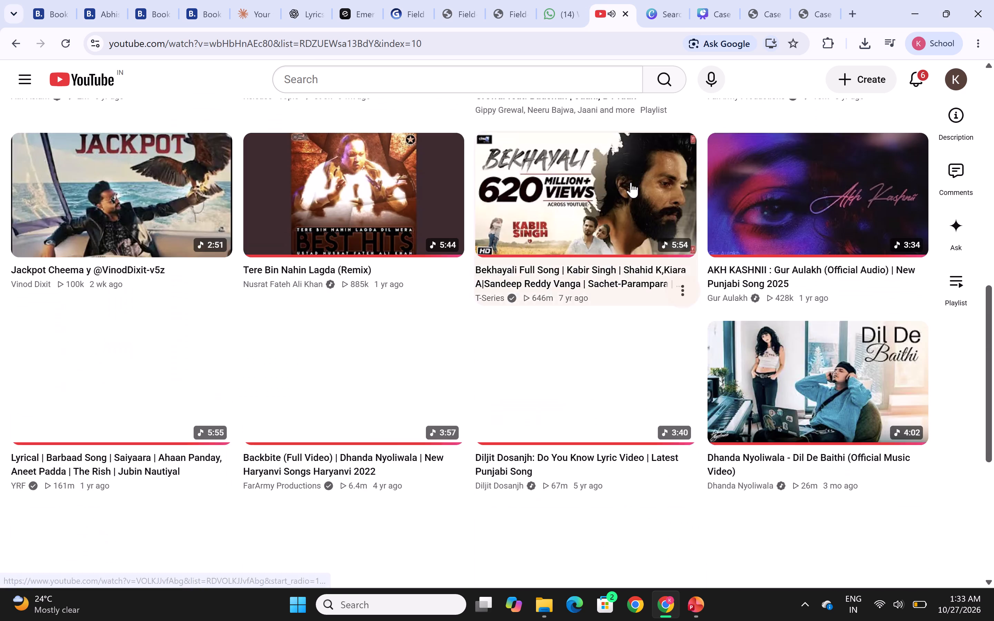
pyautogui.scroll(1, 631, 183)
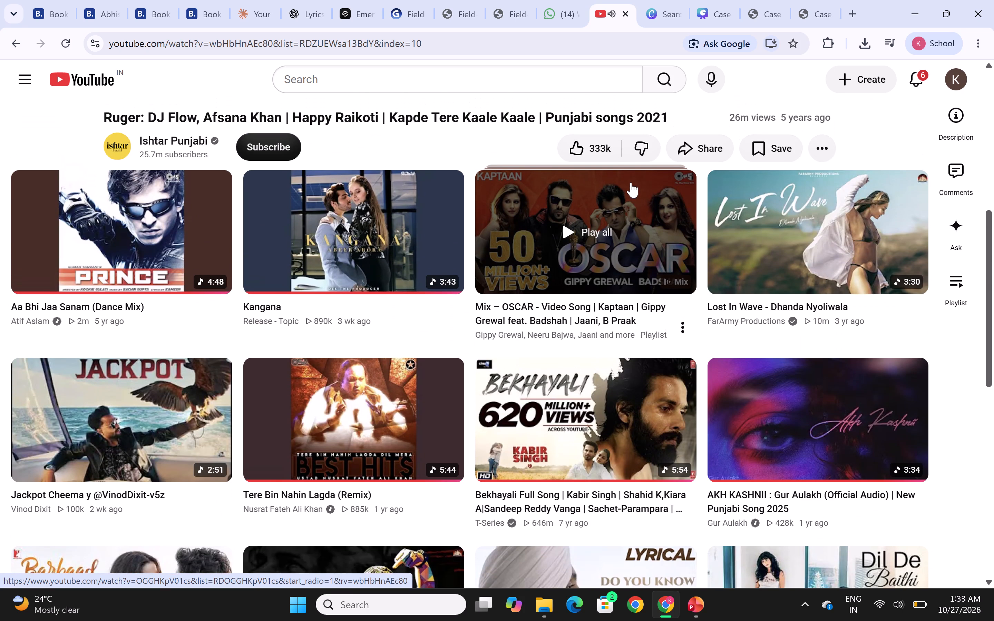
pyautogui.scroll(1, 631, 183)
pyautogui.scroll(-3, 631, 183)
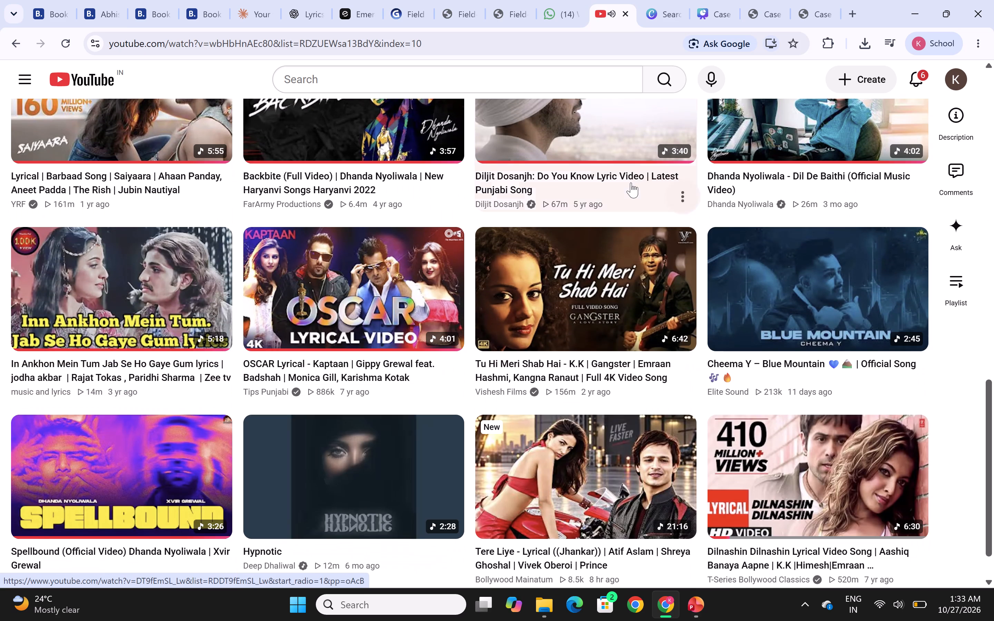
pyautogui.scroll(-3, 631, 183)
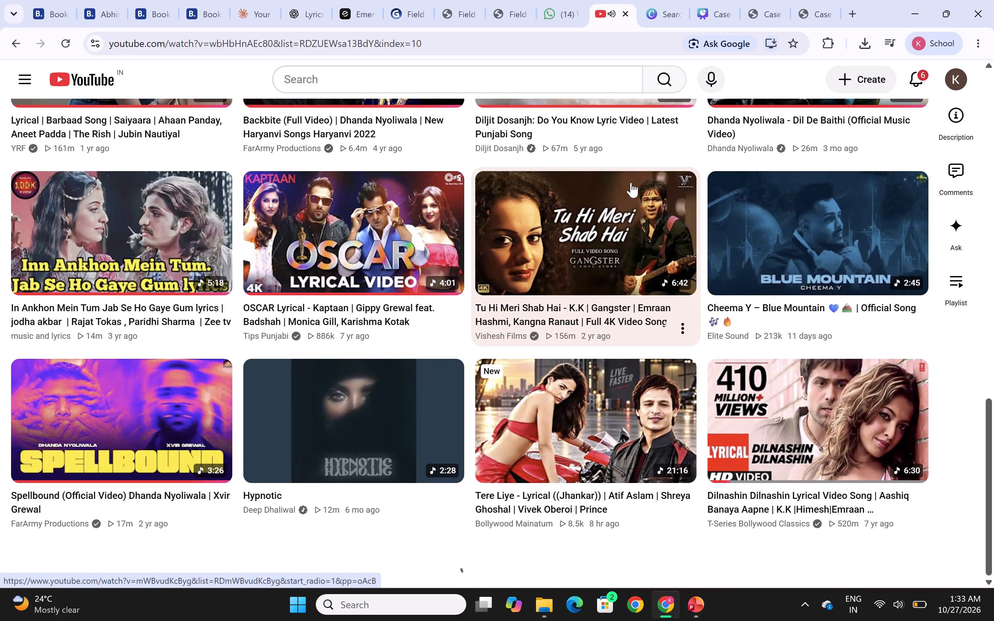
pyautogui.scroll(-1, 631, 183)
pyautogui.click(743, 382)
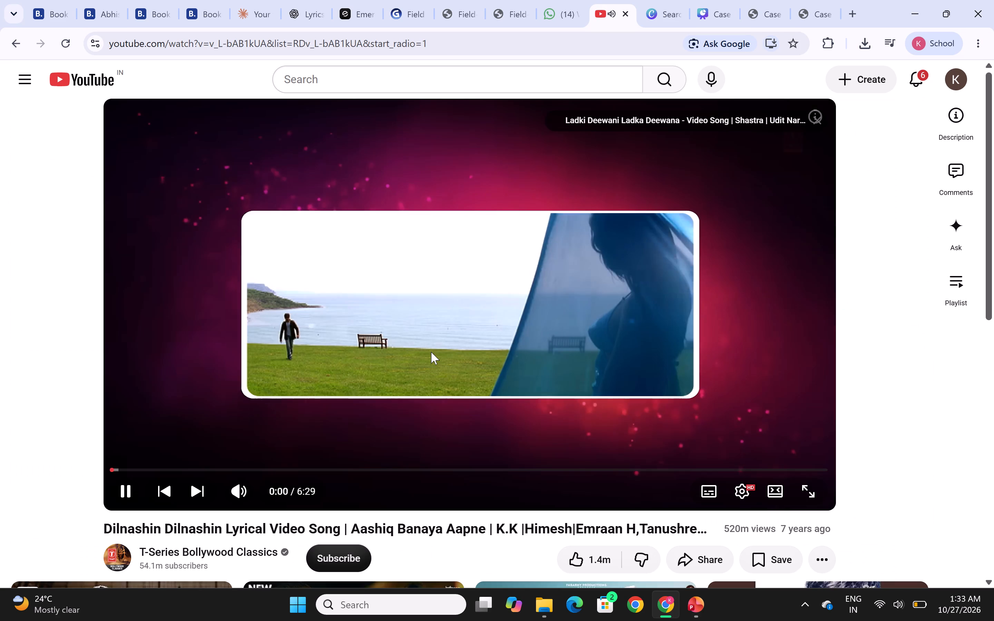
pyautogui.press('Right')
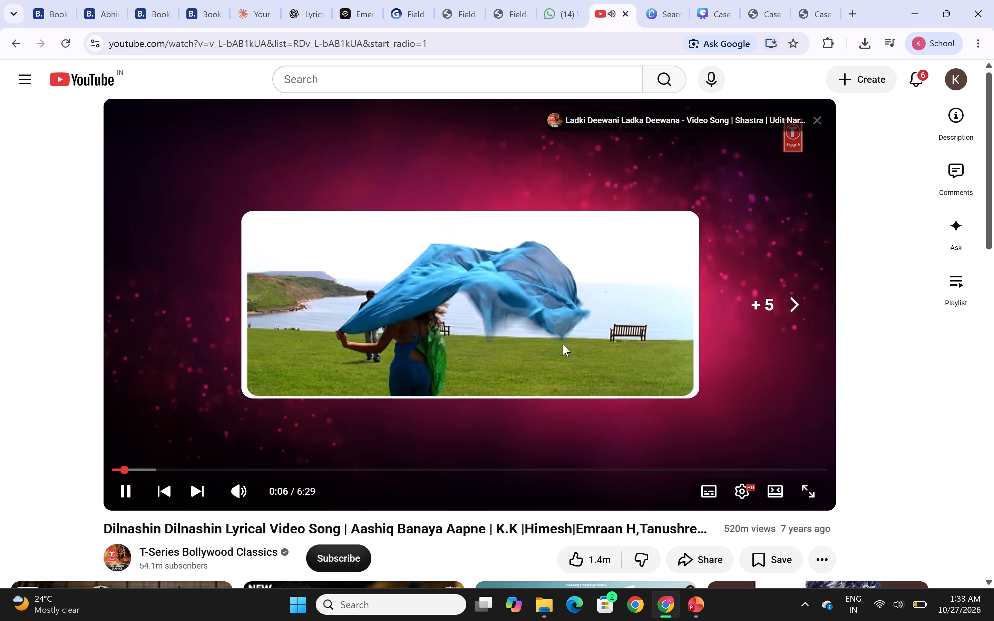
pyautogui.press('Right')
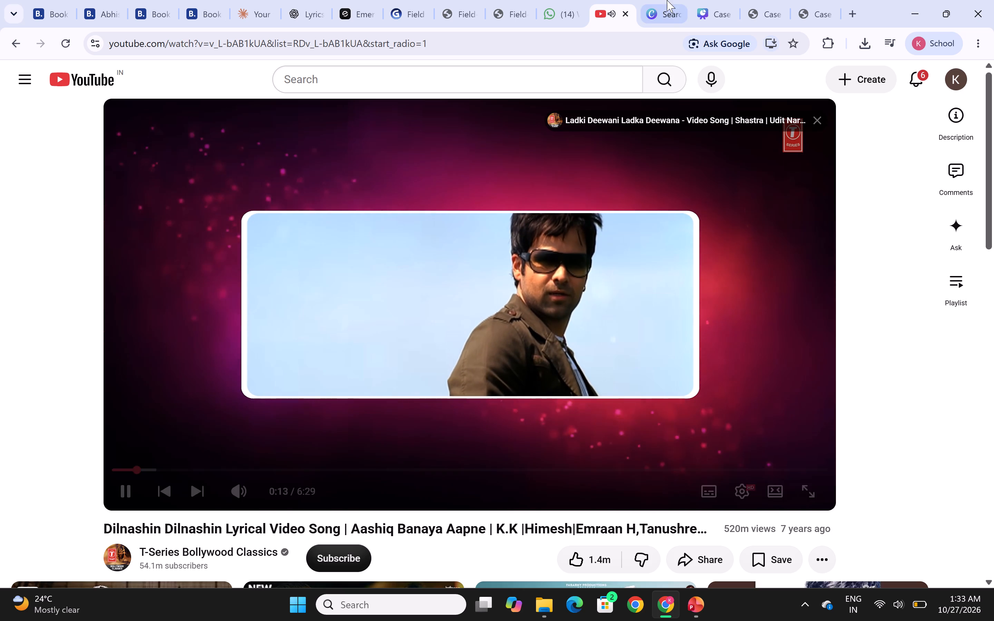
# Return to the Canva presentation and review its slides from the title slide through the last one and back.
pyautogui.click(710, 0)
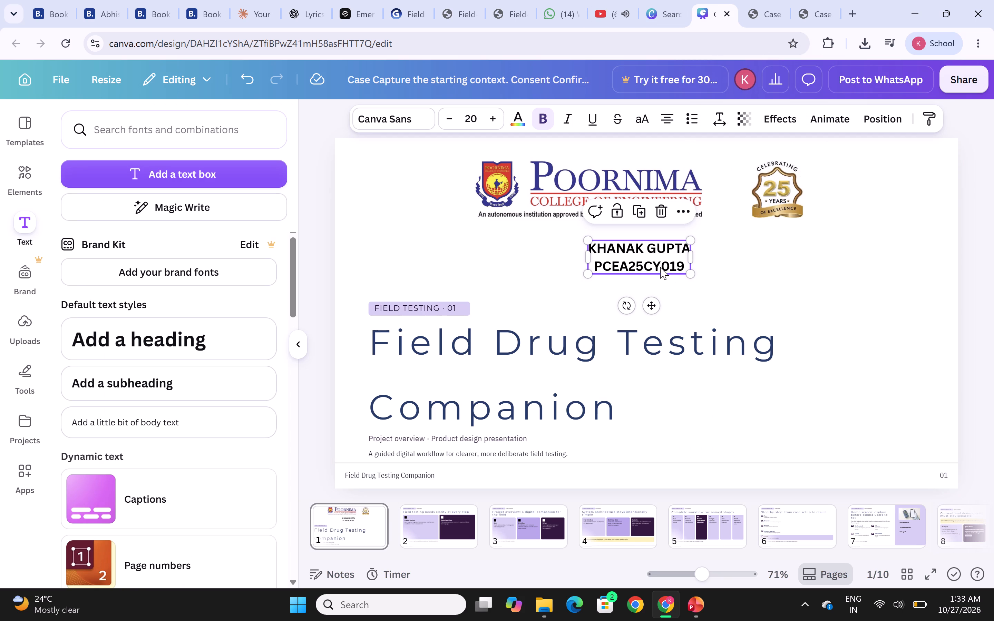
pyautogui.scroll(-8, 780, 281)
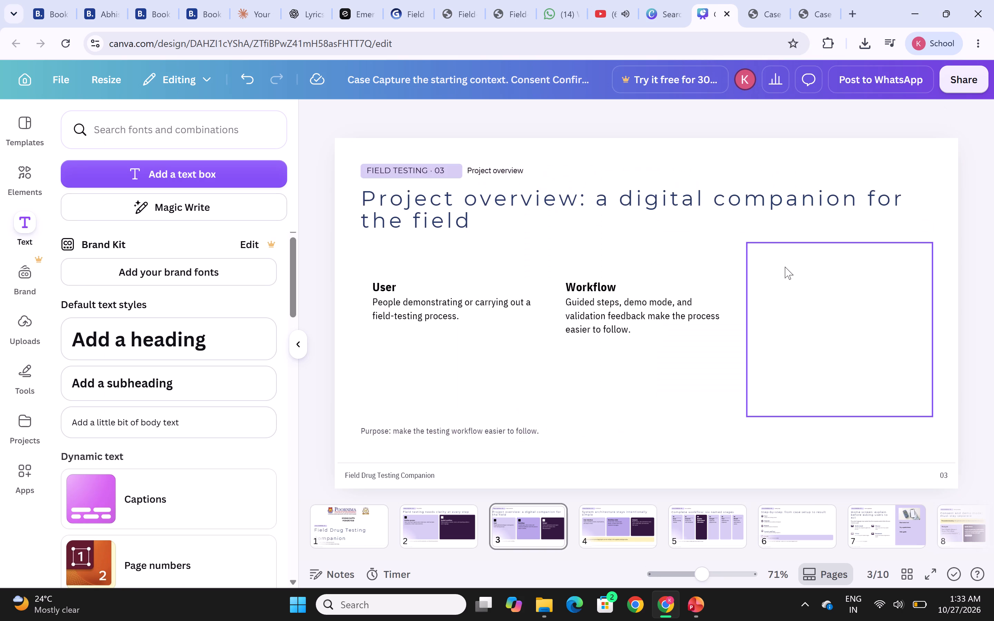
pyautogui.scroll(-16, 785, 267)
pyautogui.scroll(7, 785, 267)
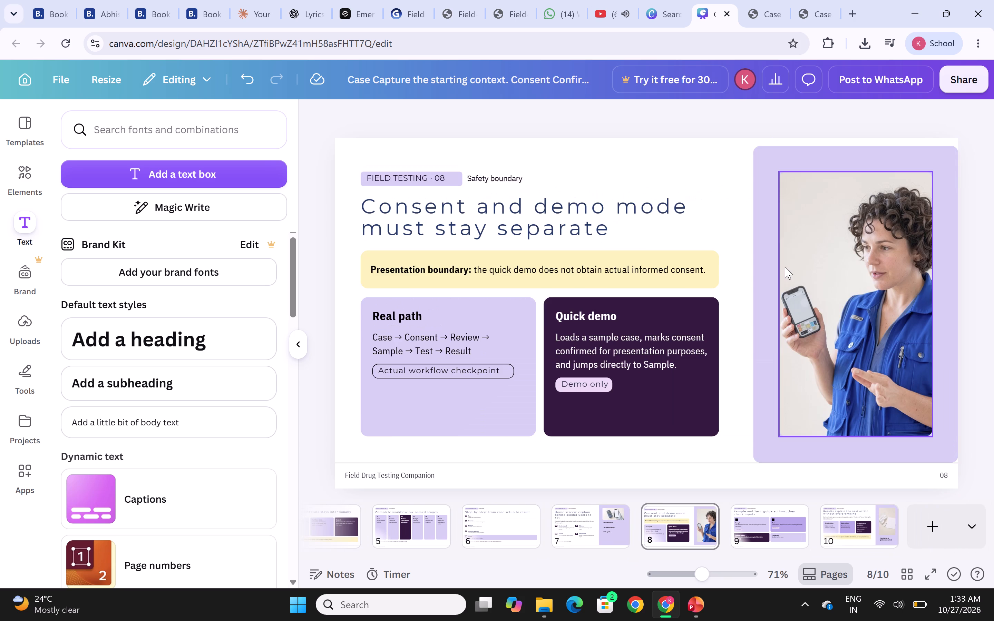
pyautogui.scroll(17, 785, 267)
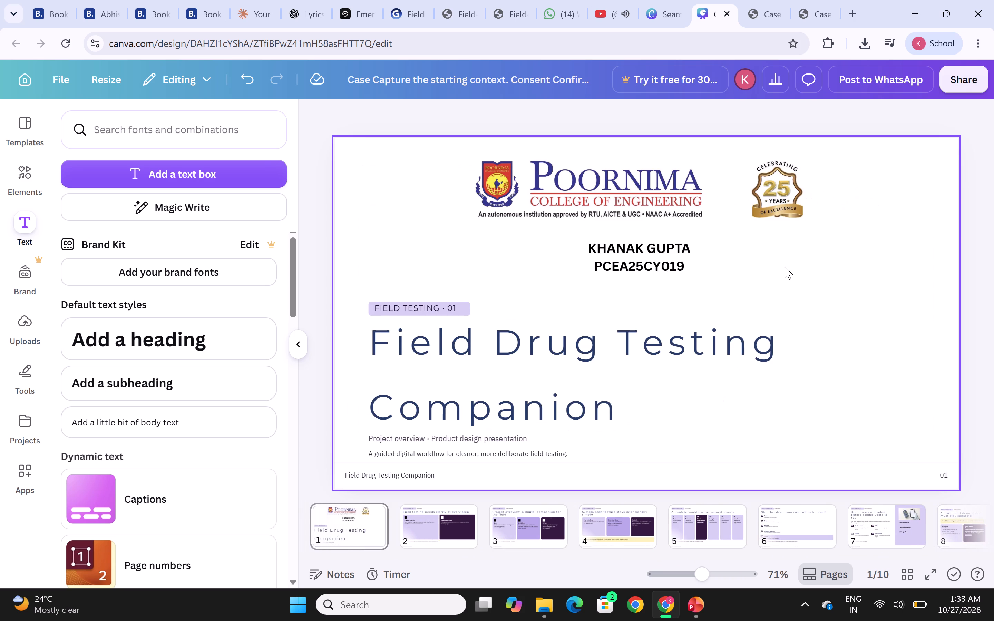
pyautogui.scroll(1, 785, 267)
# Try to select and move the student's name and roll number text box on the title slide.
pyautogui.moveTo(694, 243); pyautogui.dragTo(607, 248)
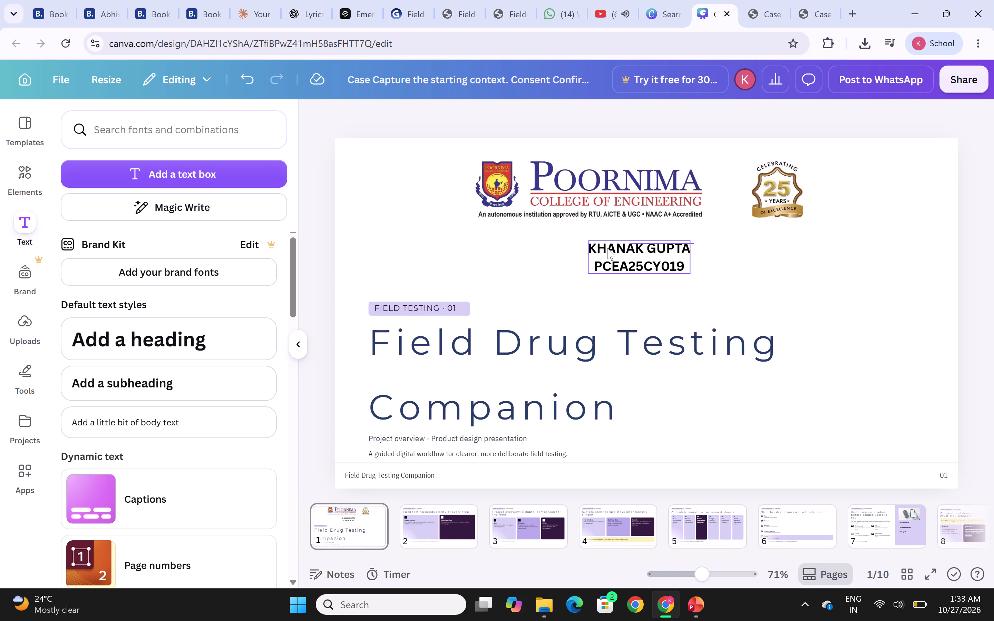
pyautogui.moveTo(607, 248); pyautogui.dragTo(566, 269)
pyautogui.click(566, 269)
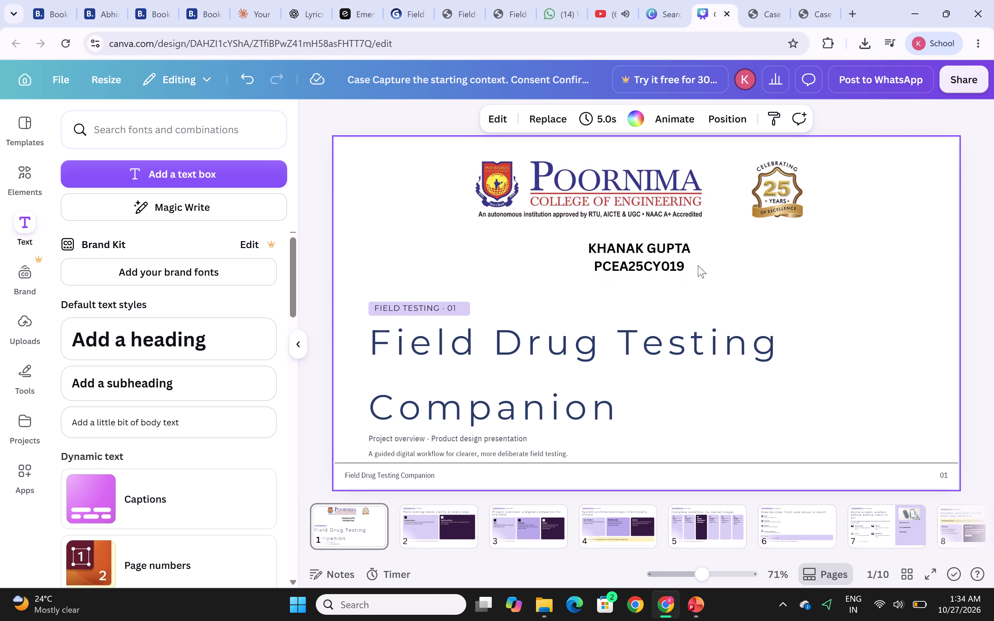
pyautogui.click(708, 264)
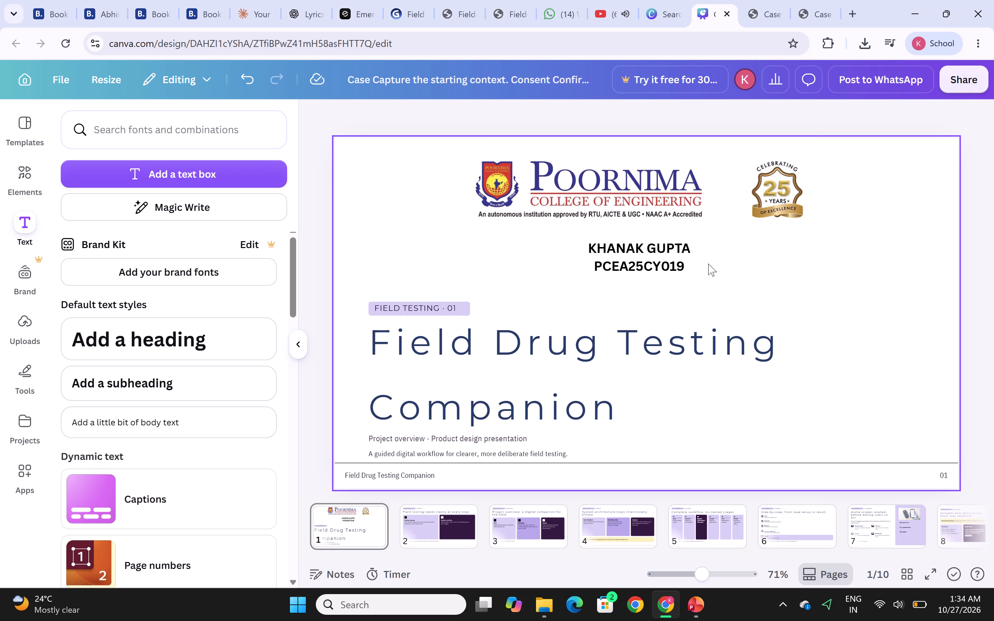
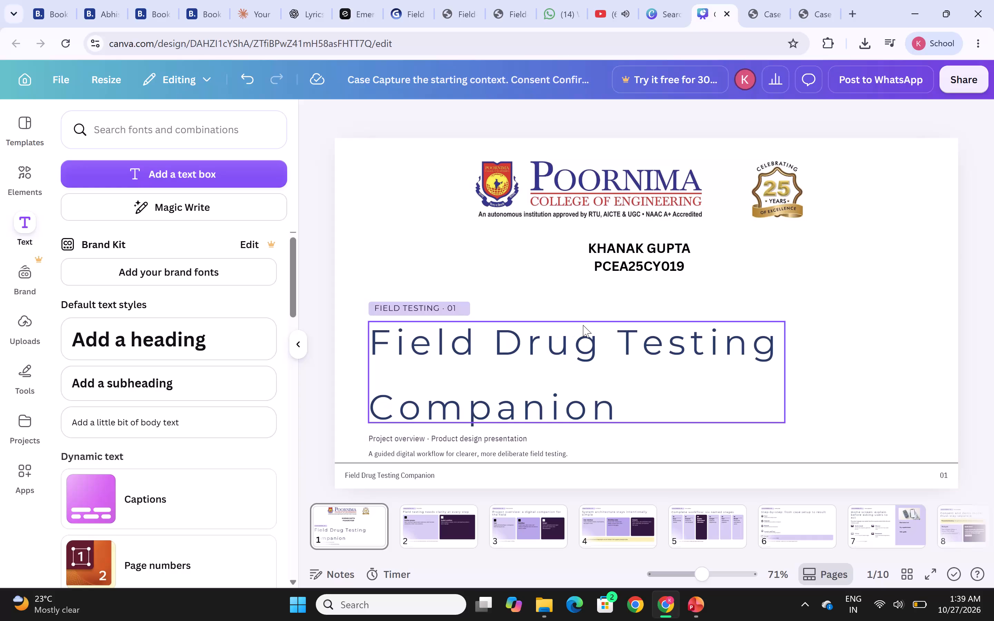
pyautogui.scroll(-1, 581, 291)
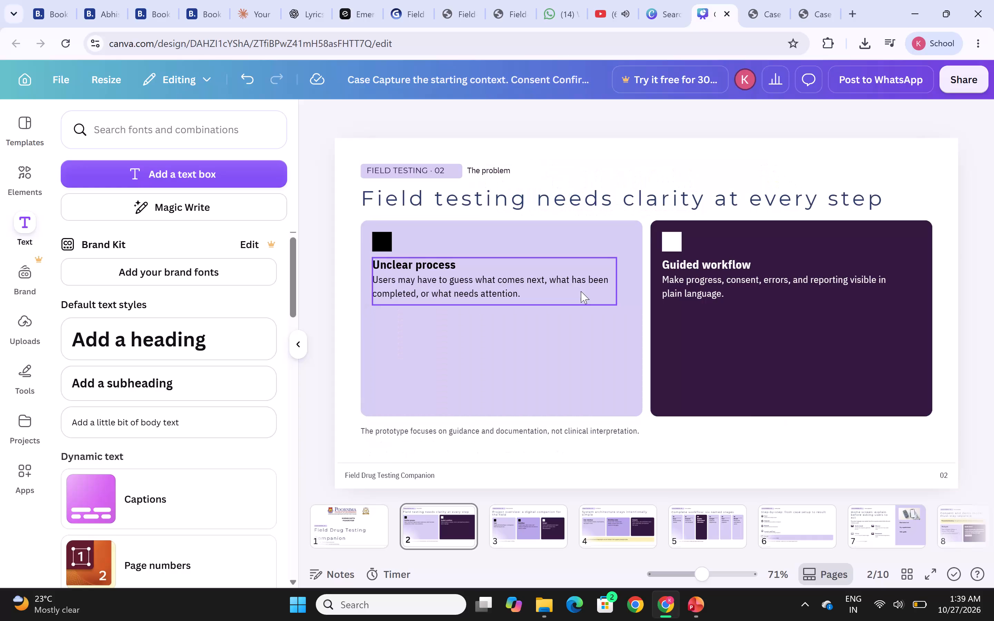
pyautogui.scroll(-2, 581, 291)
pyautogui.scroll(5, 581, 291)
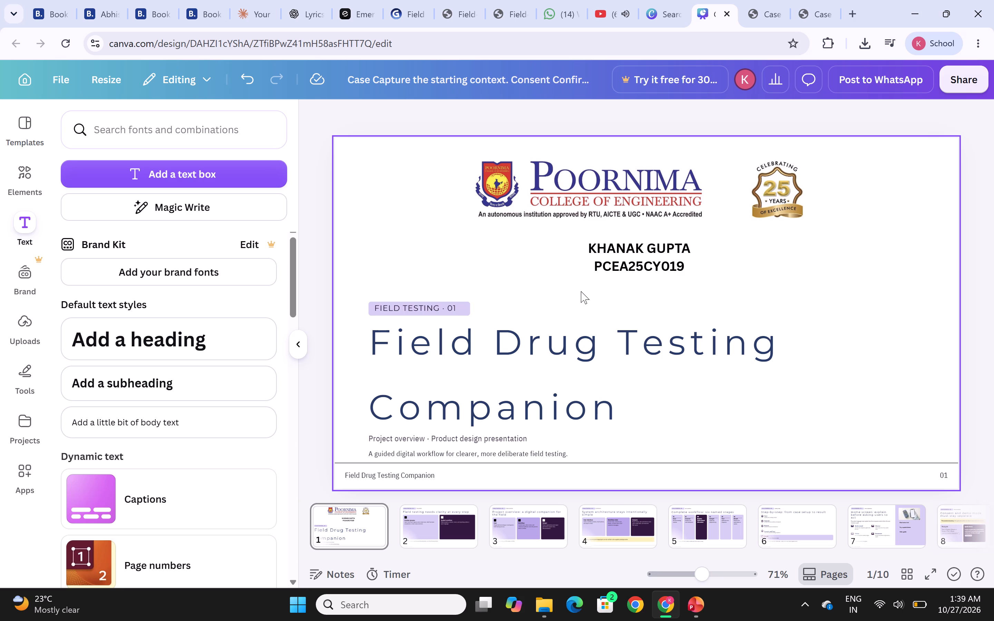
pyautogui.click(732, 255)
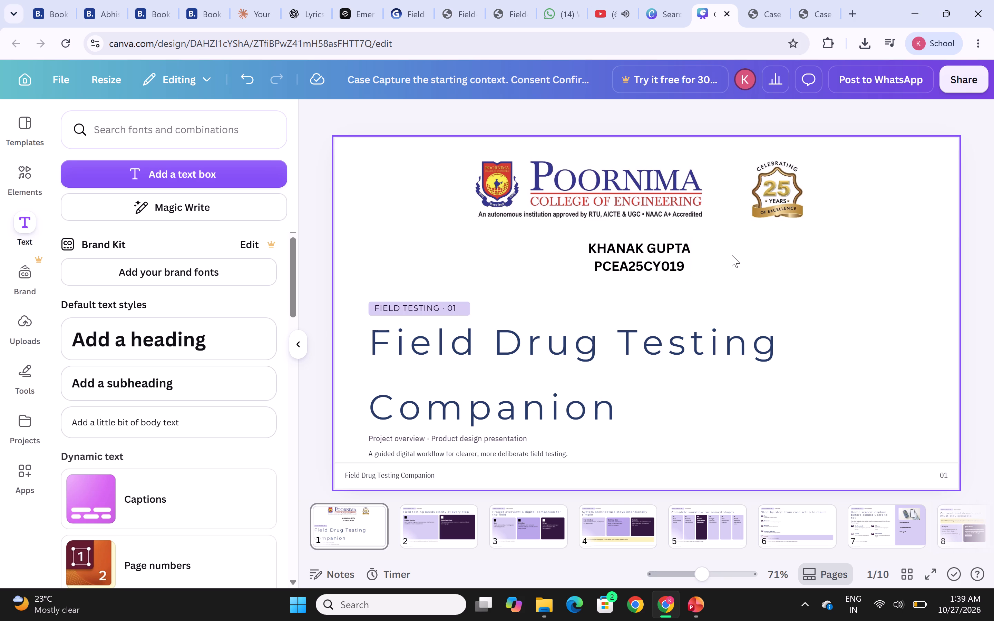
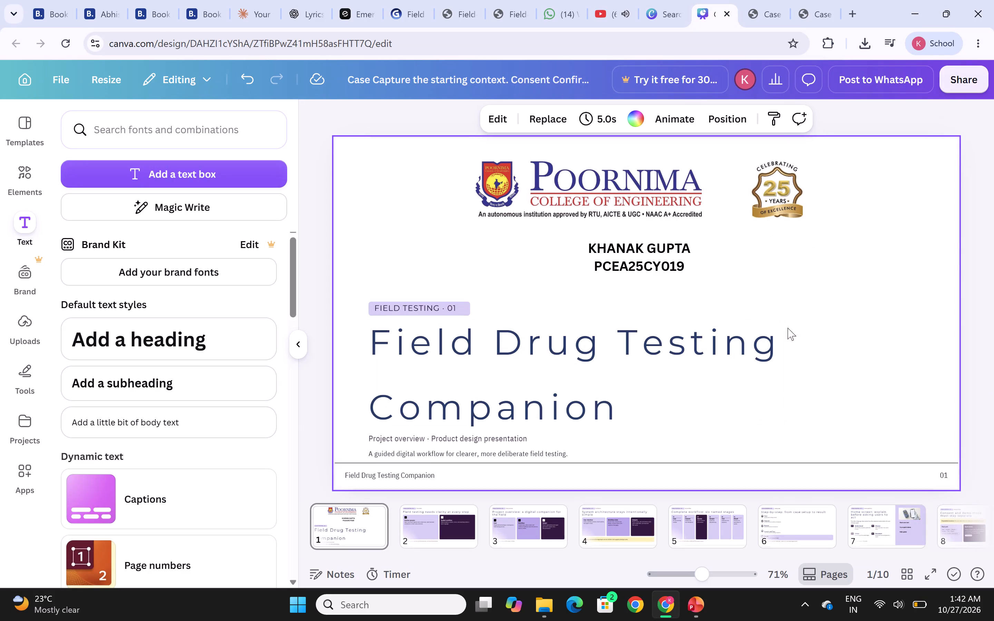
# Reposition the student's name and ID text box on the title slide, centred beneath the college logo and slightly above the Field Testing label.
pyautogui.moveTo(676, 248); pyautogui.dragTo(662, 253)
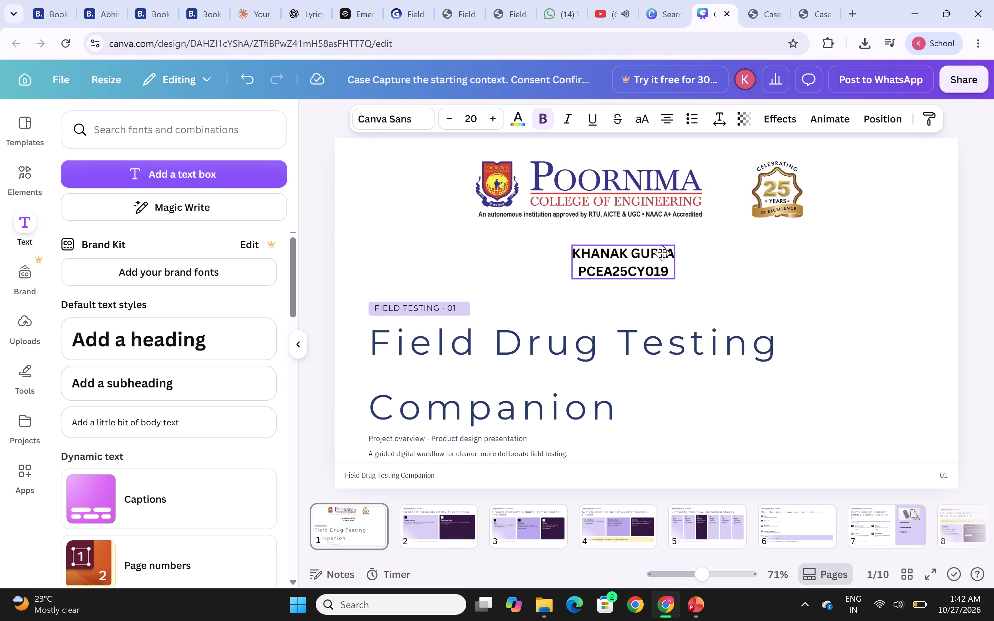
pyautogui.moveTo(662, 253); pyautogui.dragTo(672, 246)
pyautogui.click(669, 257)
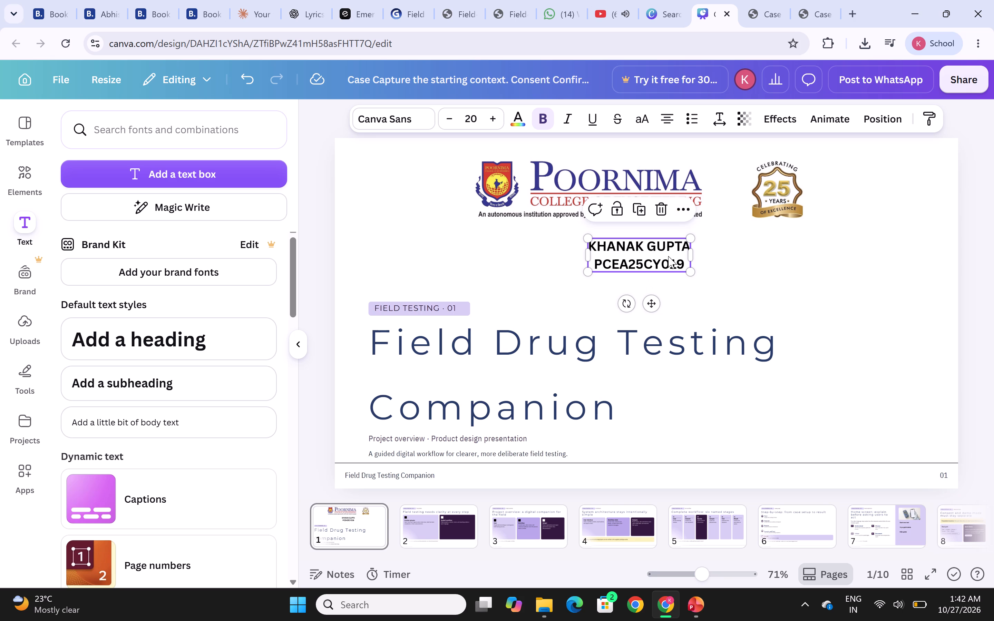
pyautogui.click(778, 250)
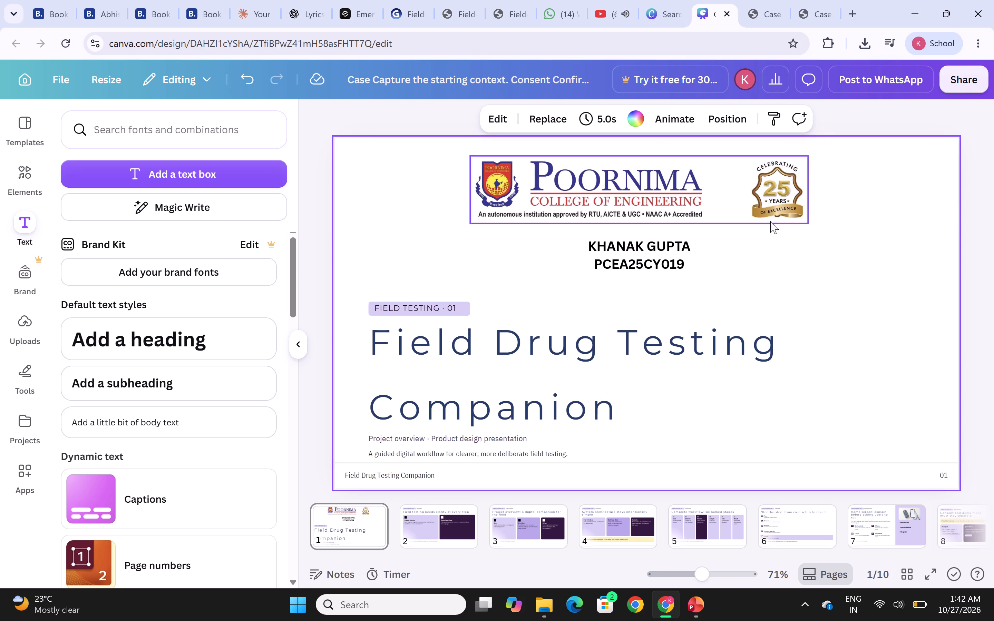
pyautogui.moveTo(675, 244); pyautogui.dragTo(676, 252)
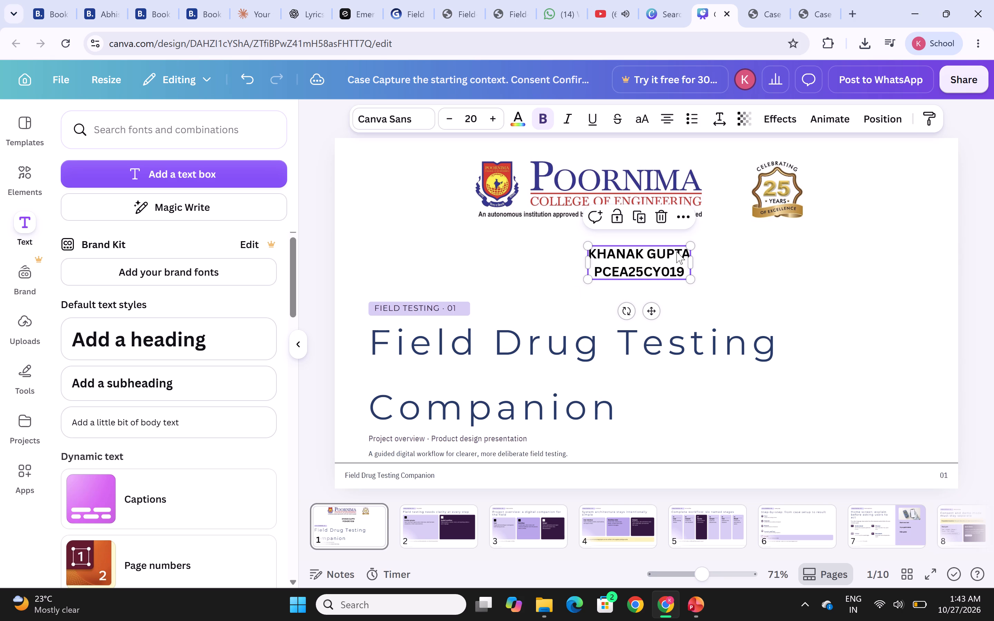
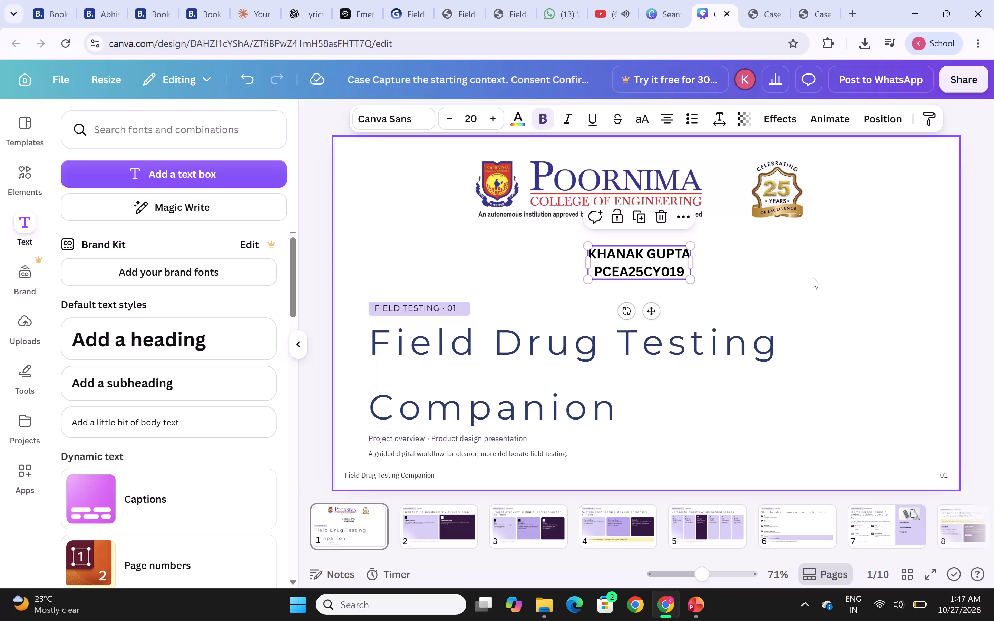
# Download all pages of the presentation as a PDF using the Digital preset.
pyautogui.scroll(-1, 850, 356)
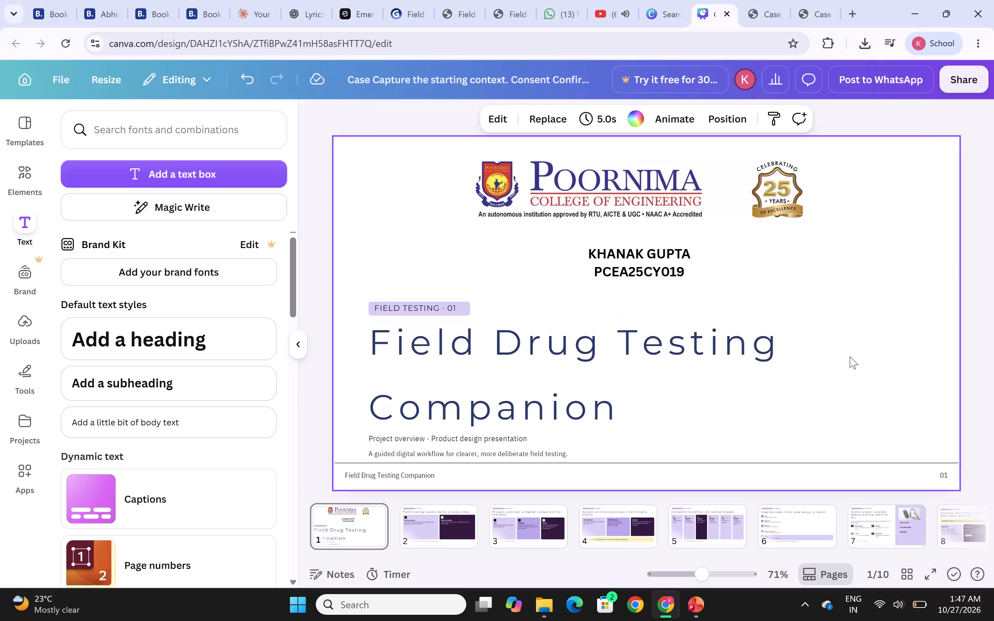
pyautogui.scroll(-1, 850, 356)
pyautogui.click(958, 86)
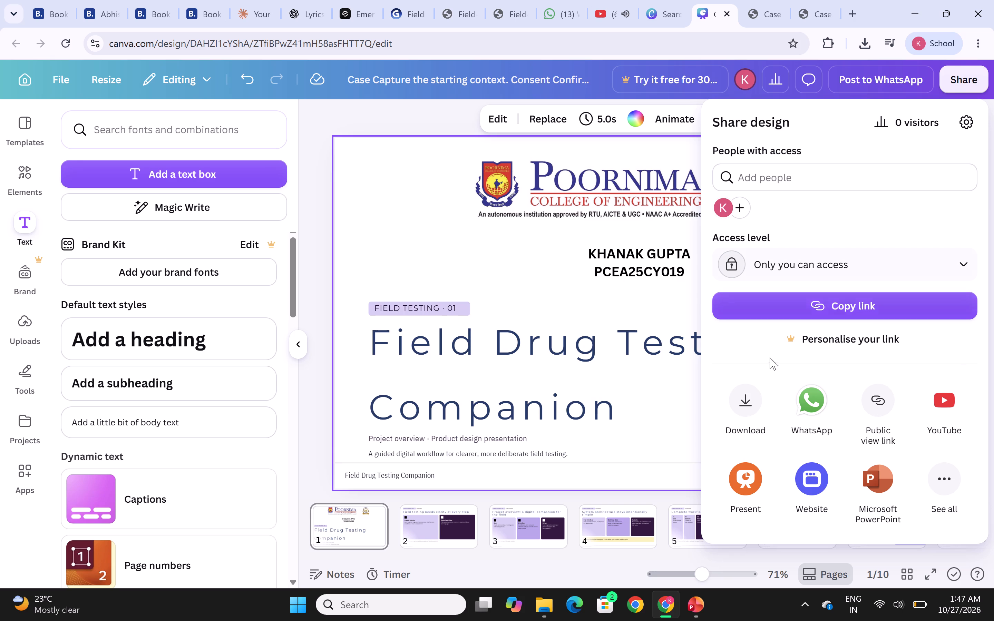
pyautogui.click(745, 396)
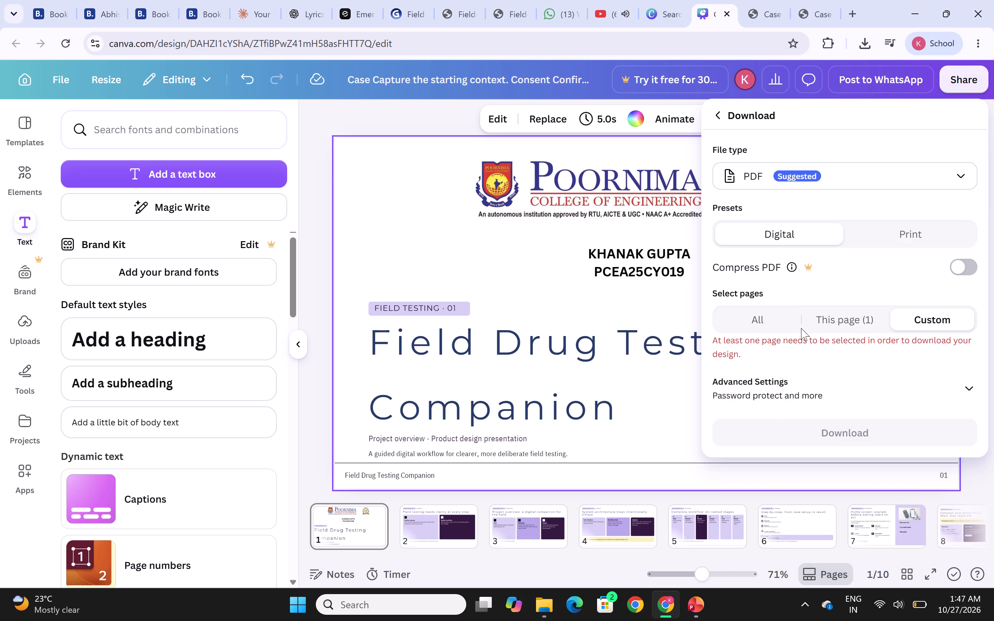
pyautogui.click(850, 187)
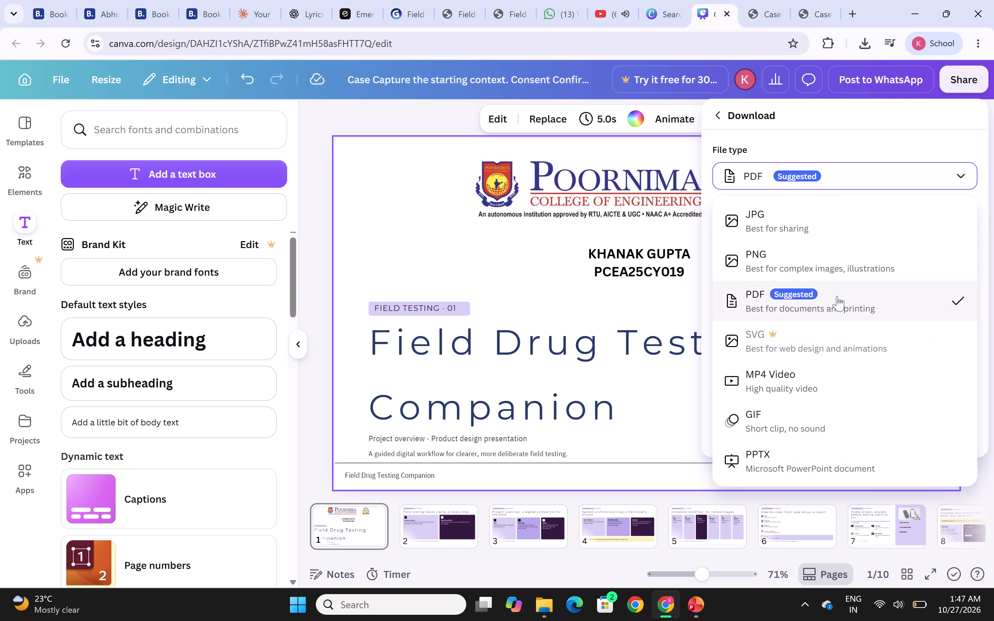
pyautogui.click(837, 296)
pyautogui.click(782, 314)
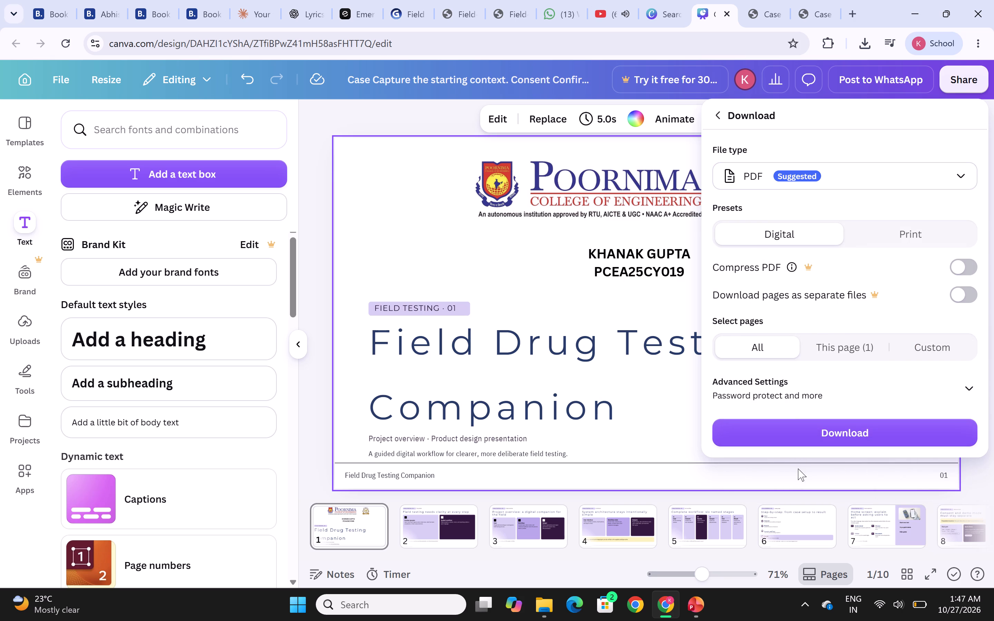
pyautogui.click(834, 425)
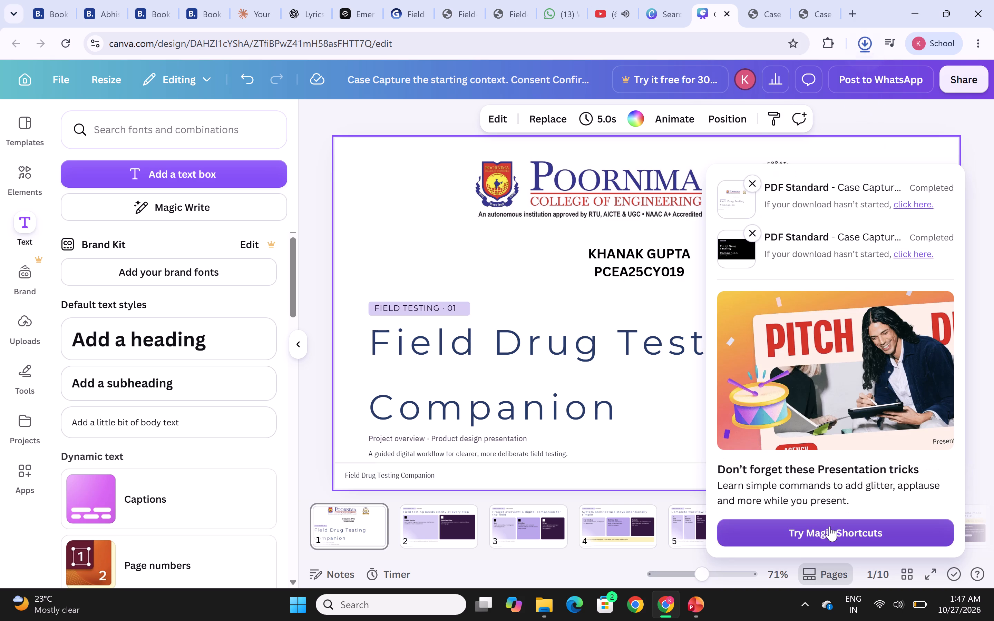
# Open the downloaded PDF and review its slides from the title page through to the last pages.
pyautogui.doubleClick(753, 87)
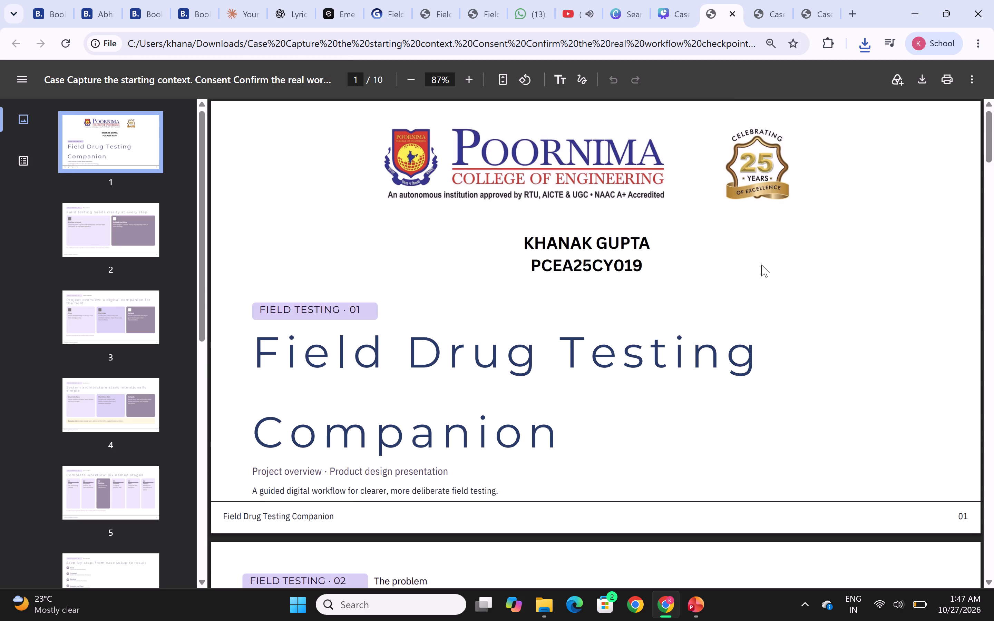
pyautogui.scroll(-7, 761, 265)
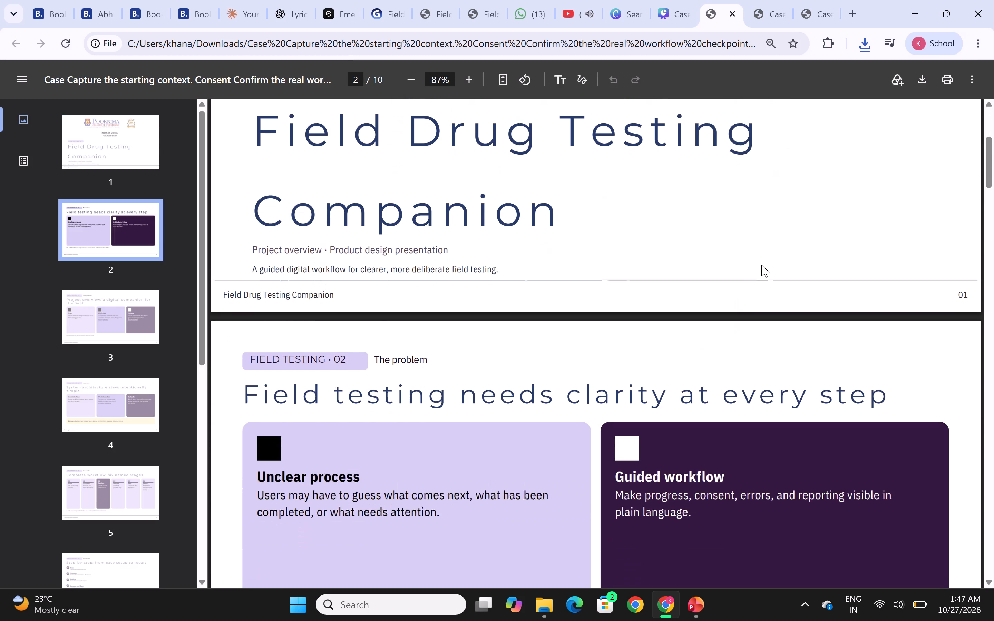
pyautogui.scroll(-13, 761, 265)
pyautogui.scroll(5, 761, 265)
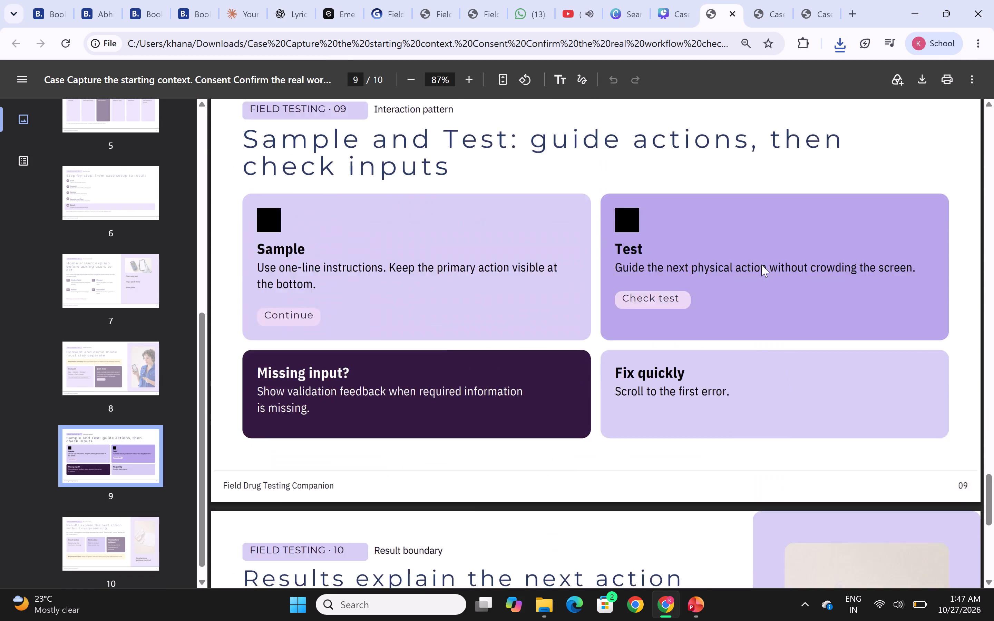
pyautogui.scroll(11, 761, 265)
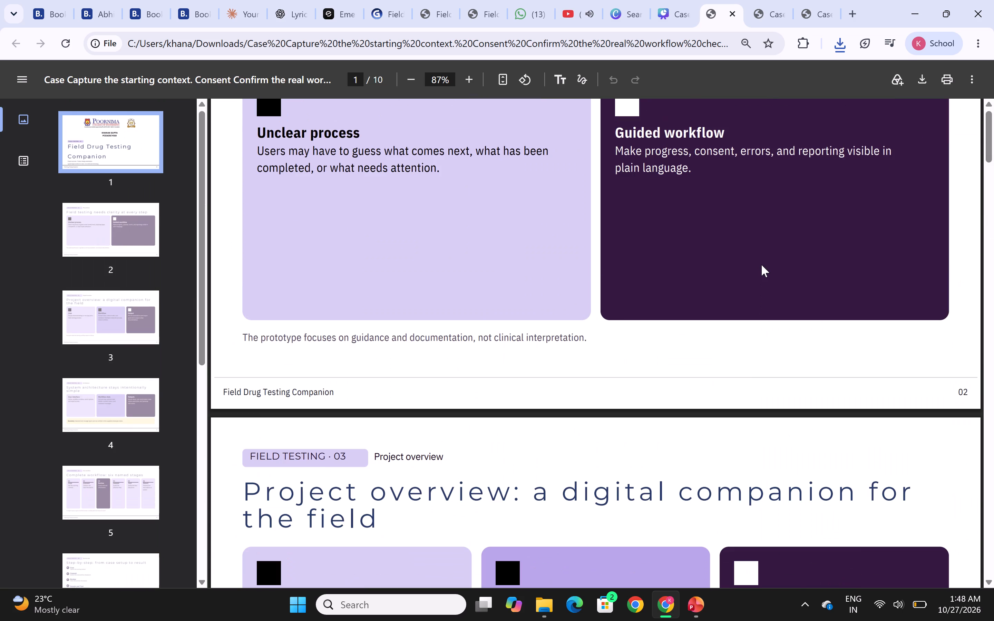
pyautogui.scroll(1, 761, 265)
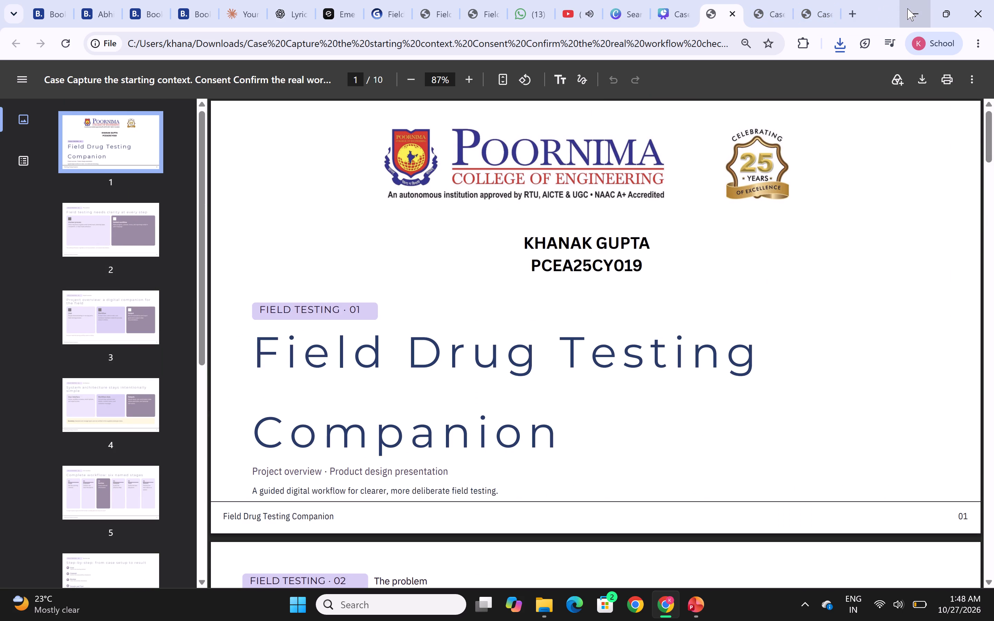
# Switch to File Explorer and move the newly downloaded Case Capture PDF from Downloads into the NSP PROJECT desktop folder.
pyautogui.click(907, 8)
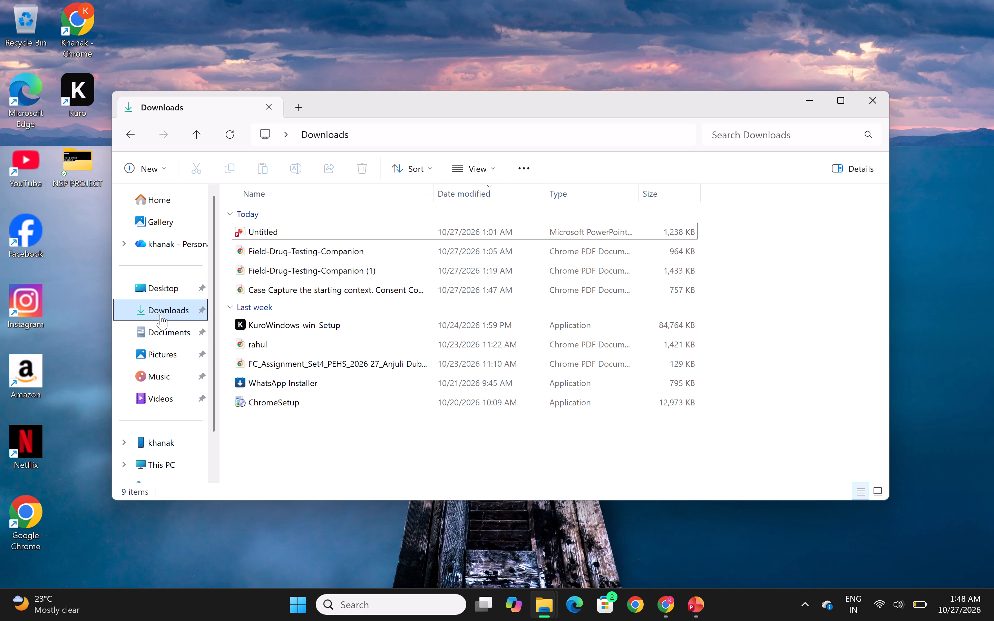
pyautogui.click(166, 339)
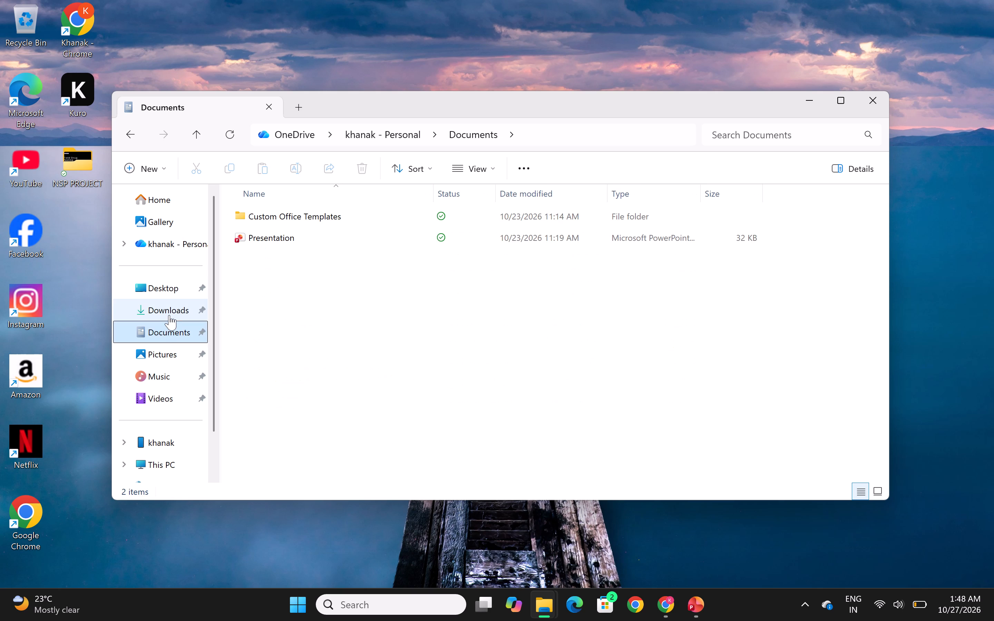
pyautogui.click(169, 315)
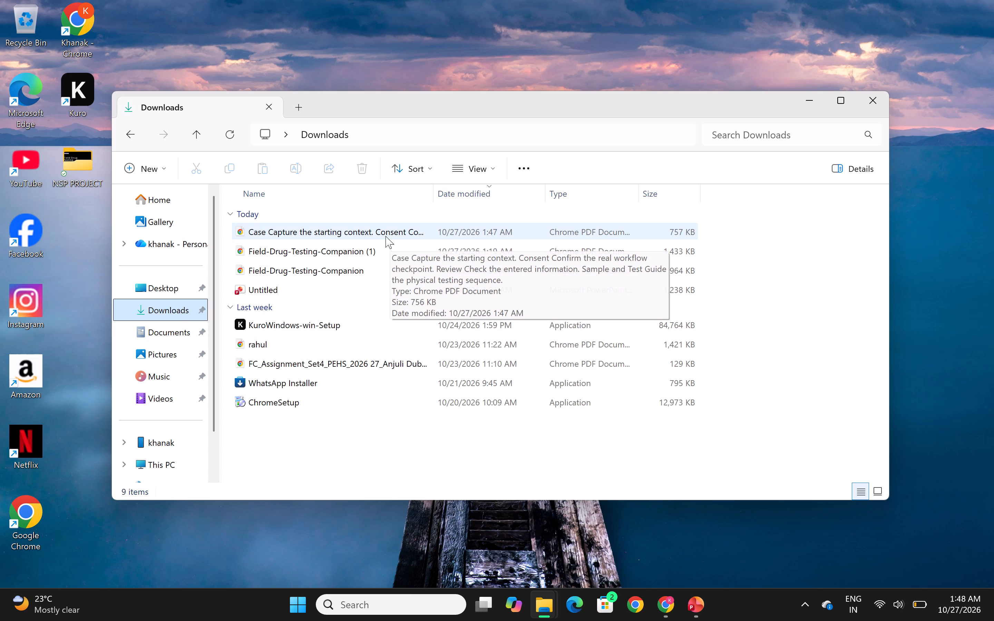
pyautogui.moveTo(386, 236); pyautogui.dragTo(75, 174)
# Rename the Case Capture PDF in the NSP PROJECT folder as DRUG PROJECT PPT, accepting the numbered name DRUG PROJECT PPT (2).
pyautogui.doubleClick(75, 174)
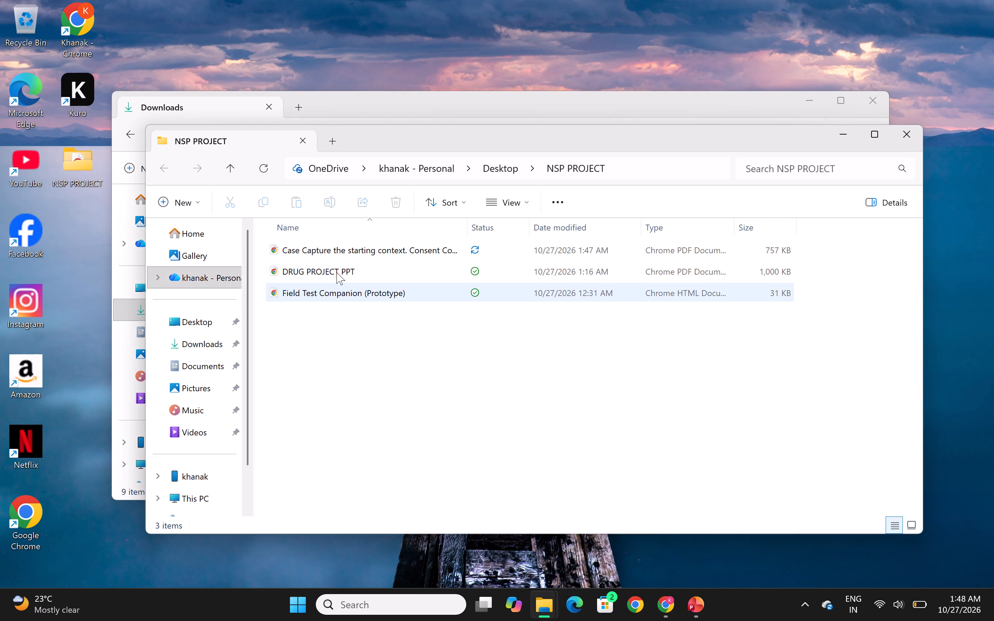
pyautogui.rightClick(341, 253)
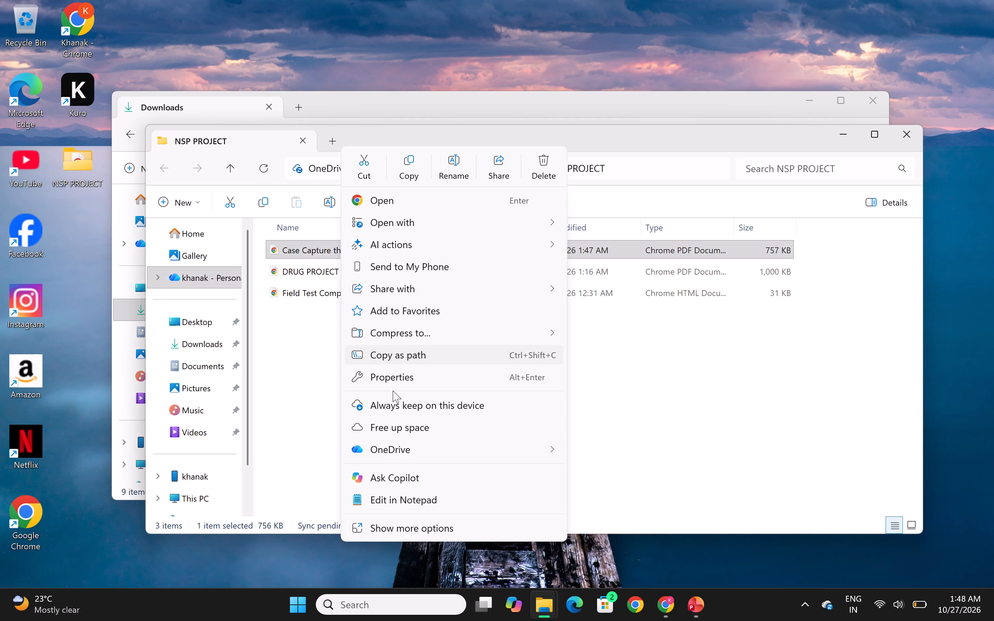
pyautogui.click(455, 161)
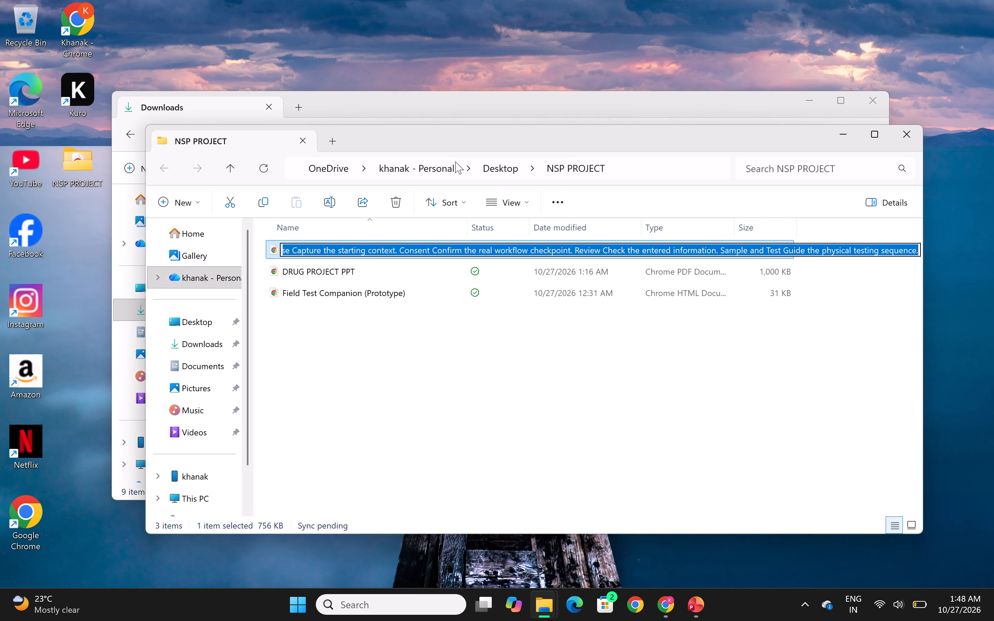
pyautogui.press('BackSpace')
pyautogui.write('DRUG')
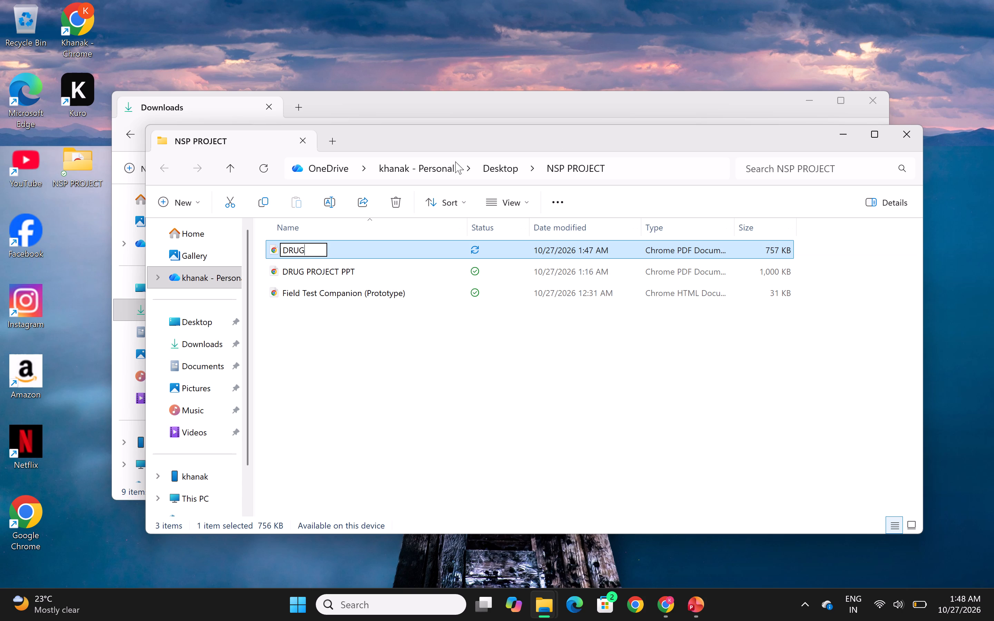
pyautogui.press('space')
pyautogui.write('PROJECT PPT')
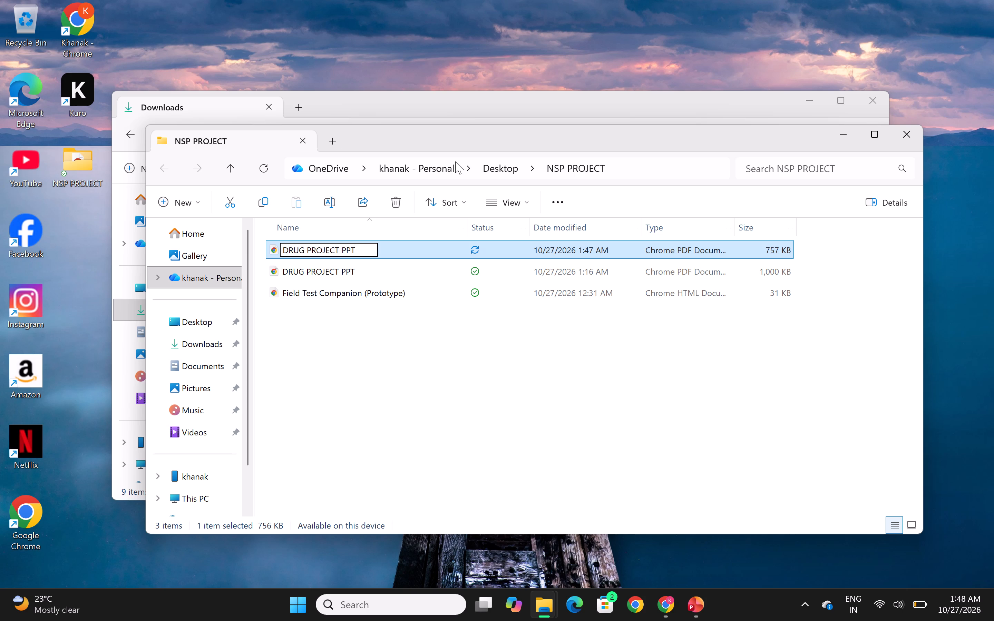
pyautogui.press('Return')
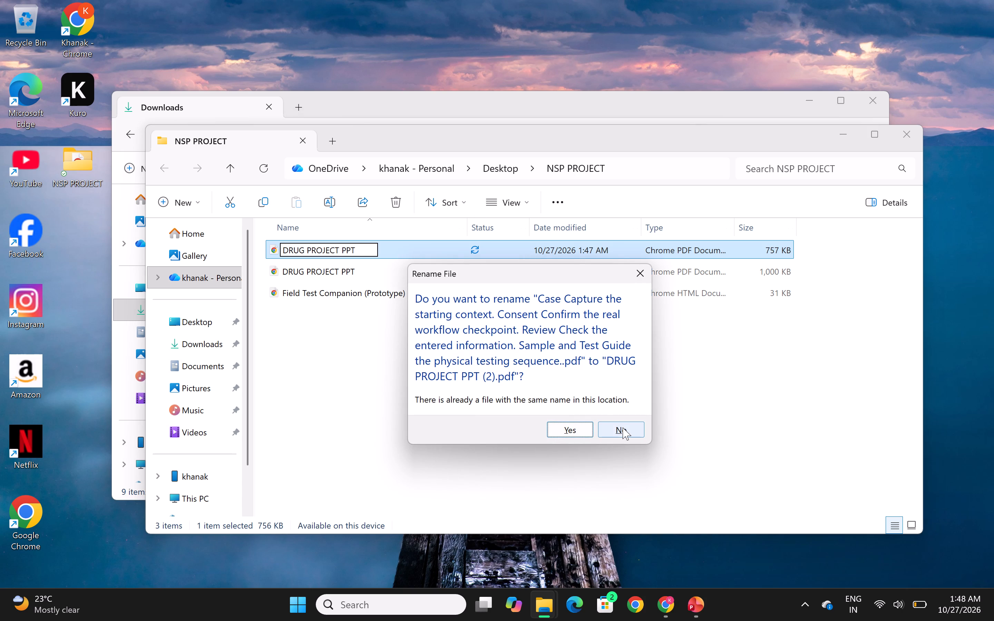
pyautogui.click(588, 434)
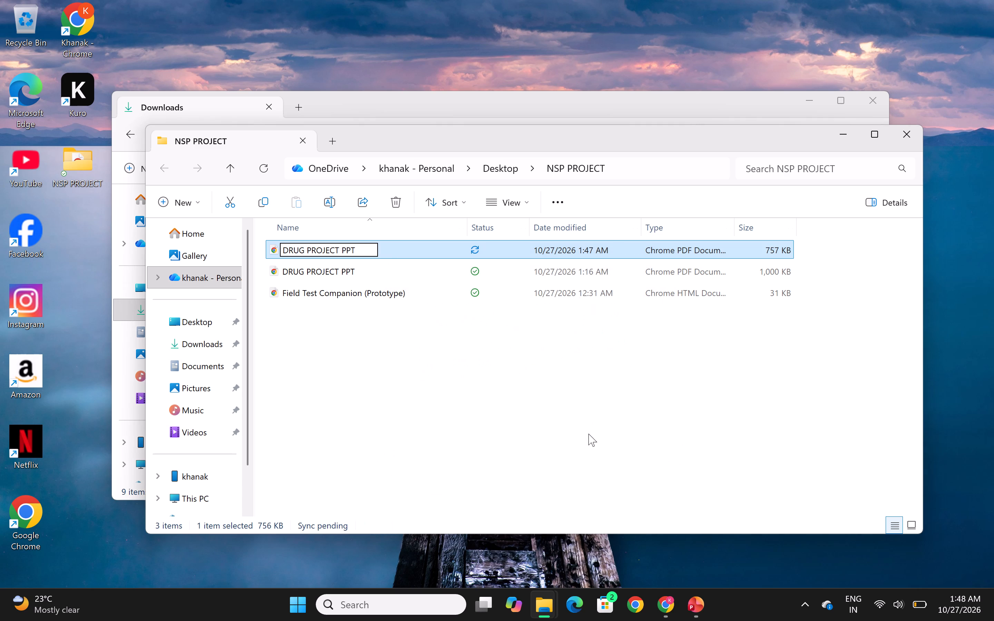
pyautogui.click(440, 274)
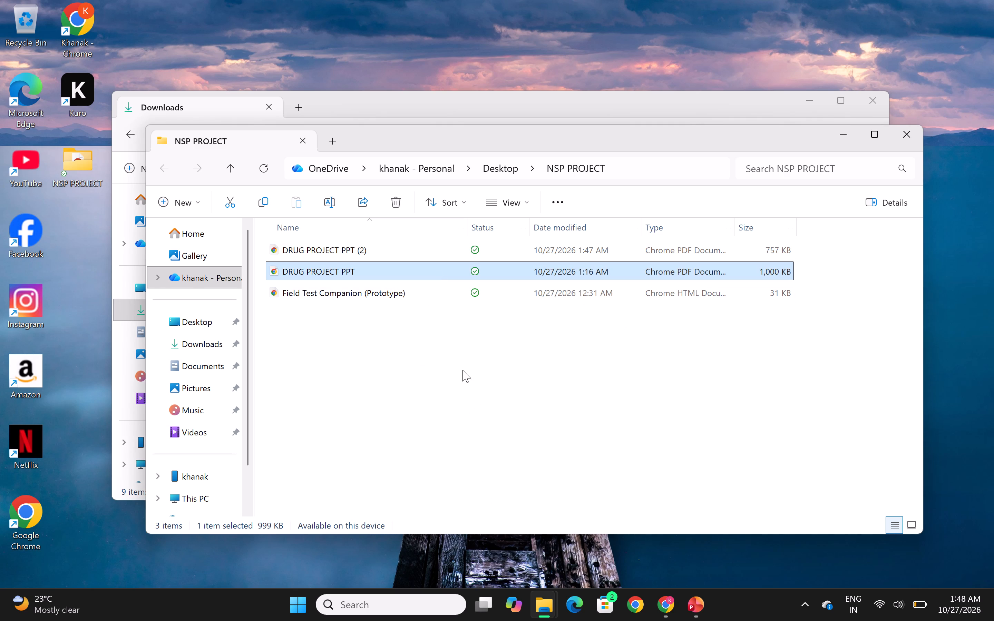
pyautogui.click(551, 366)
# Open DRUG PROJECT PPT (2) from the NSP PROJECT folder to check its title page.
pyautogui.moveTo(557, 259); pyautogui.dragTo(557, 255)
pyautogui.doubleClick(557, 255)
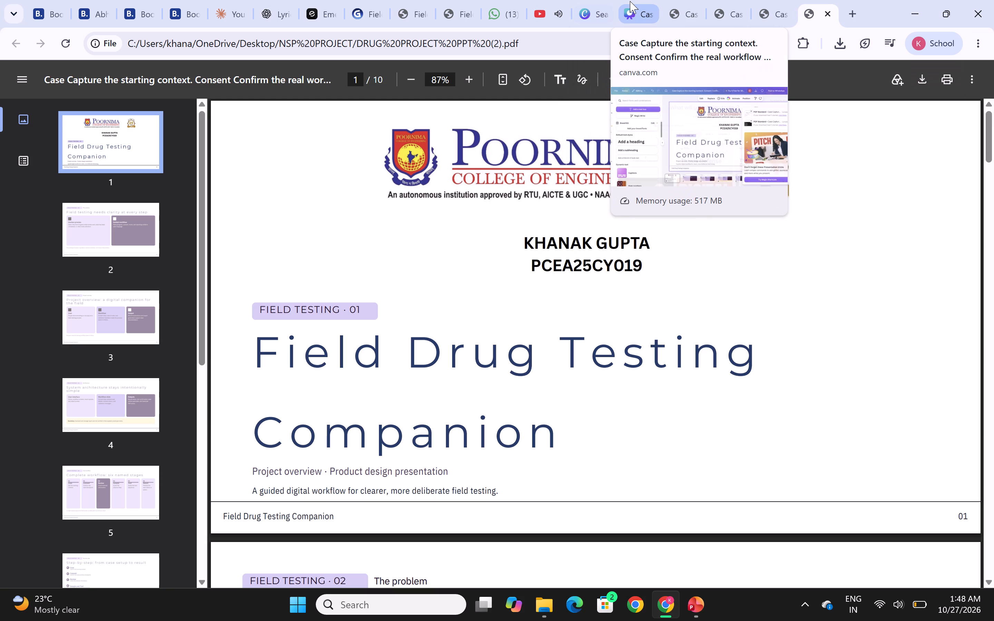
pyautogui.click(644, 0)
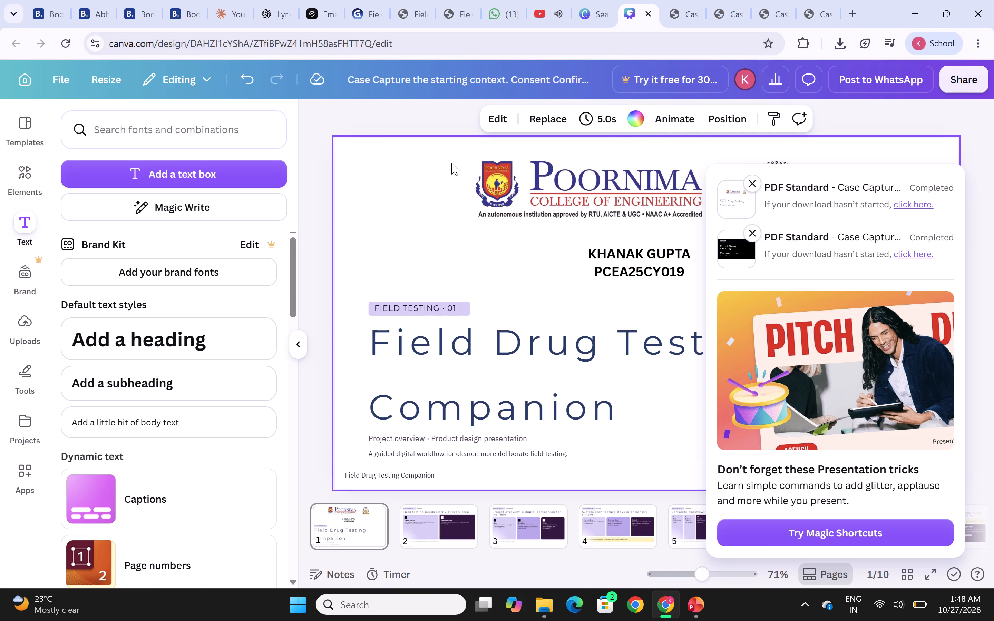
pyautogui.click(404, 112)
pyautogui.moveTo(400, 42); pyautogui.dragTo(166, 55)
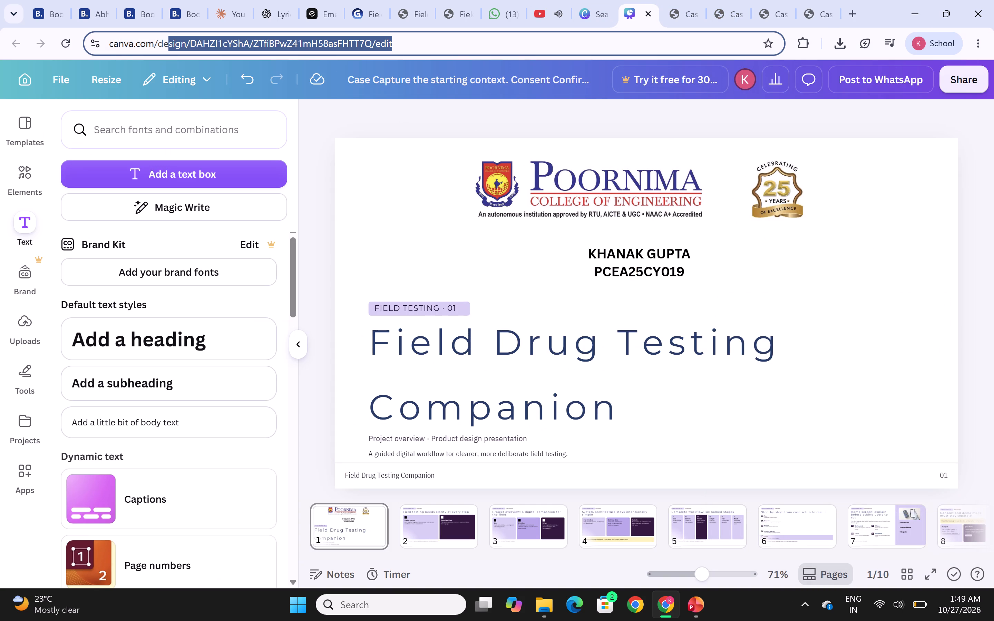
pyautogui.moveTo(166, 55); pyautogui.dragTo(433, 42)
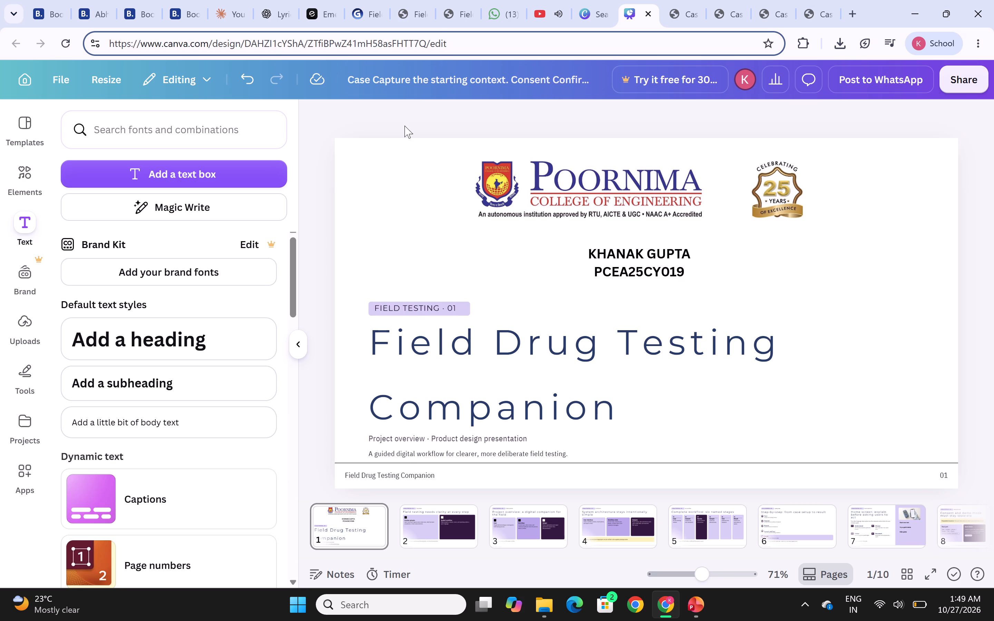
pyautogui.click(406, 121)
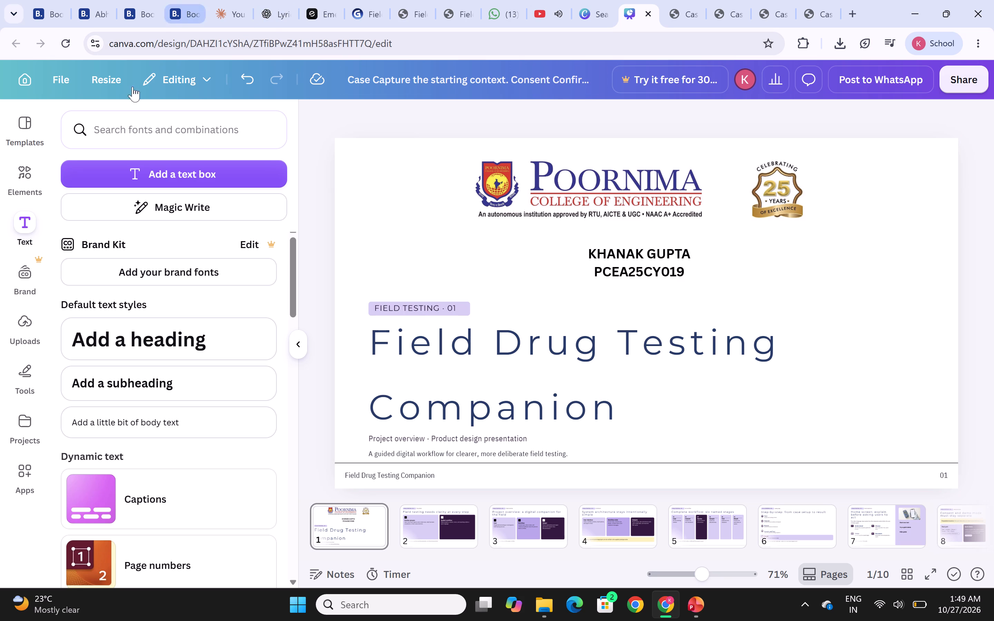
# Add a new-tab page shortcut named PPT EDIT using the copied address of the open Canva presentation templates page.
pyautogui.click(600, 0)
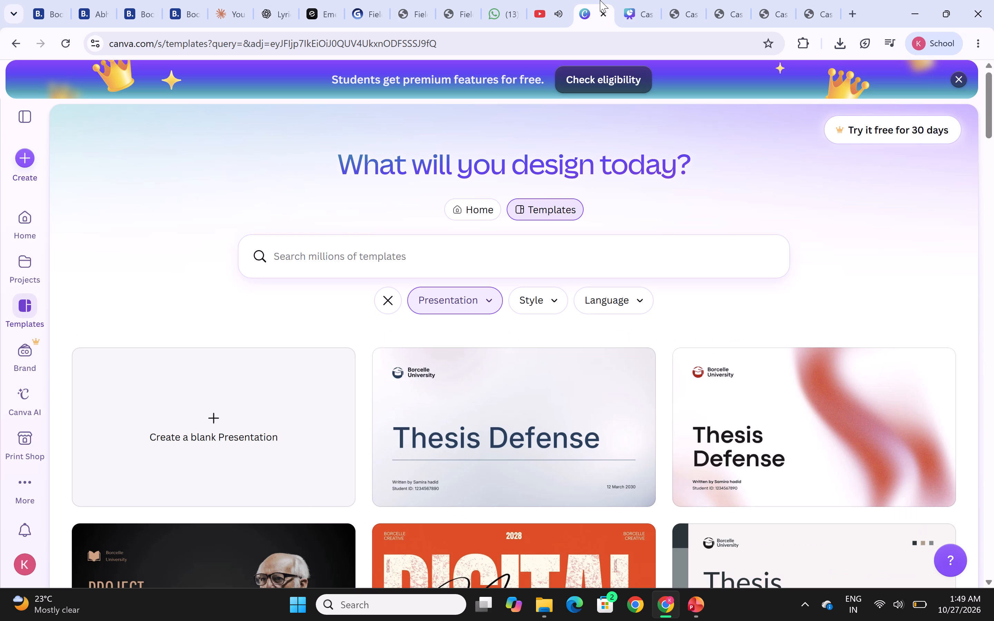
pyautogui.moveTo(451, 47); pyautogui.dragTo(443, 47)
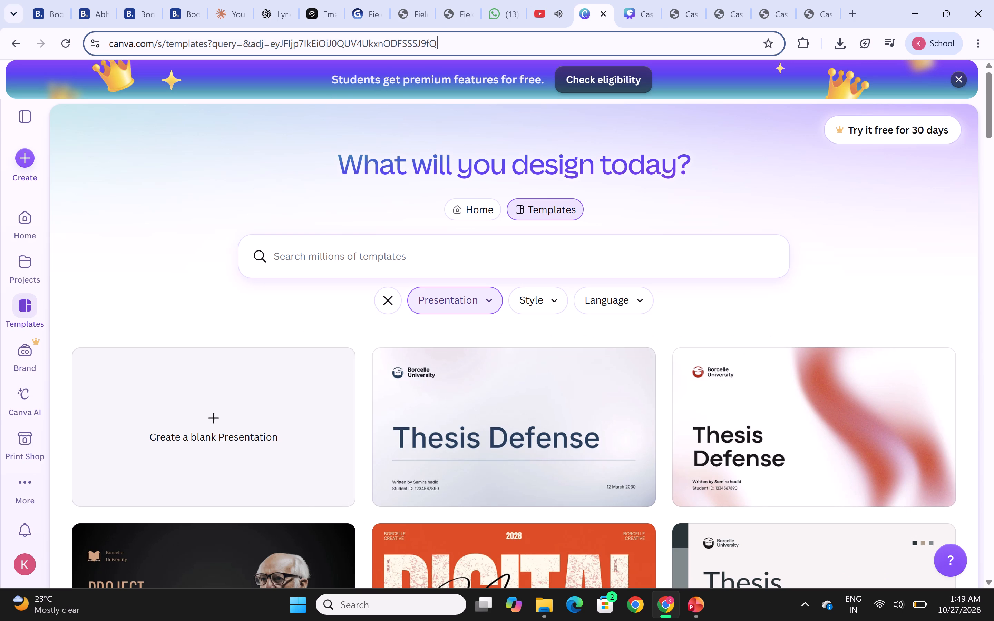
pyautogui.moveTo(443, 47); pyautogui.dragTo(80, 47)
pyautogui.hotkey('ctrl', 'c')
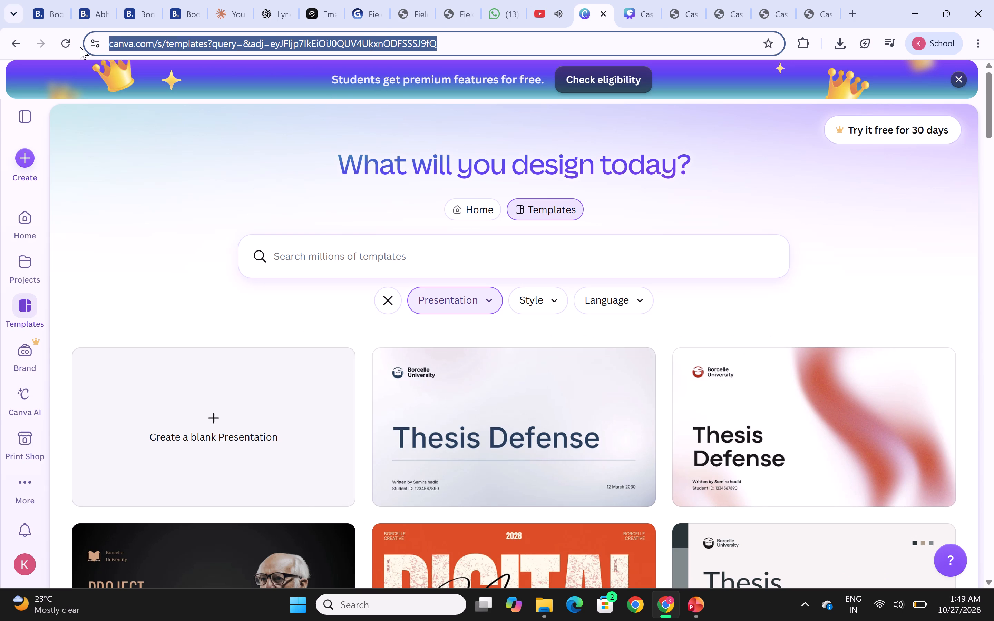
pyautogui.click(858, 10)
pyautogui.click(708, 377)
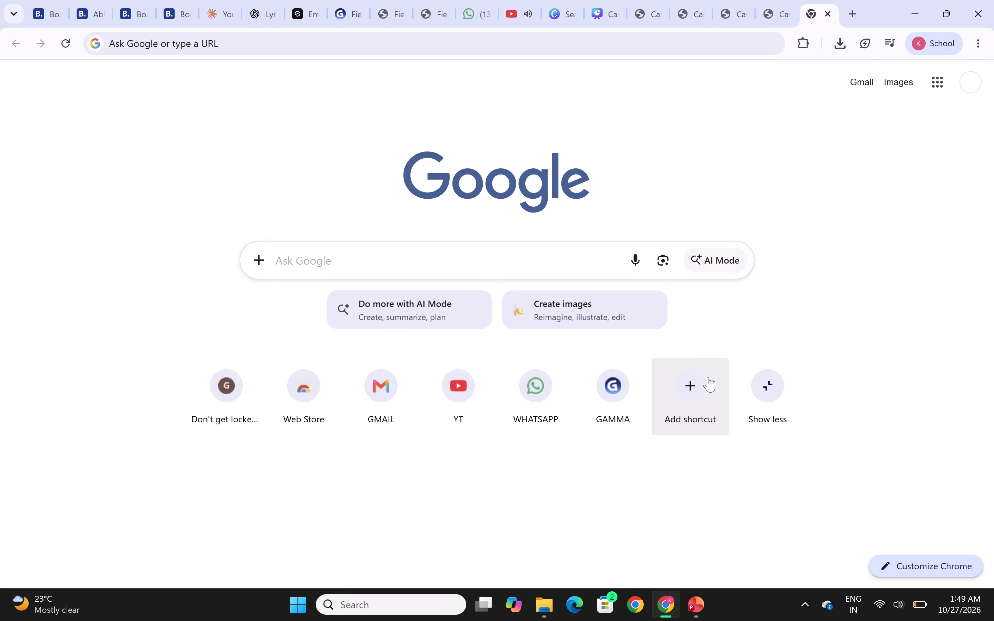
pyautogui.click(695, 383)
pyautogui.click(592, 344)
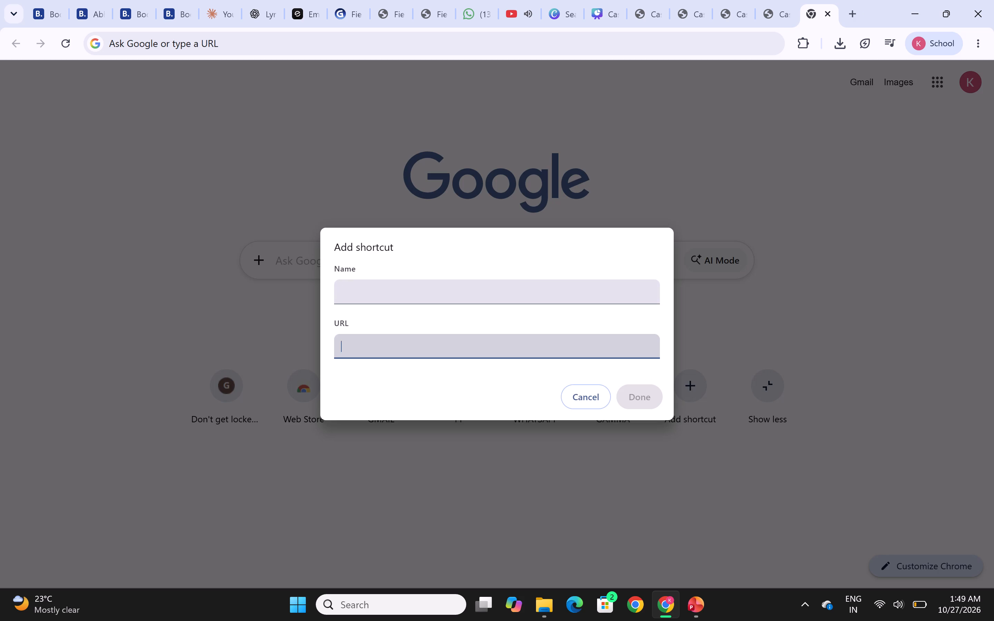
pyautogui.hotkey('ctrl', 'v')
pyautogui.click(569, 301)
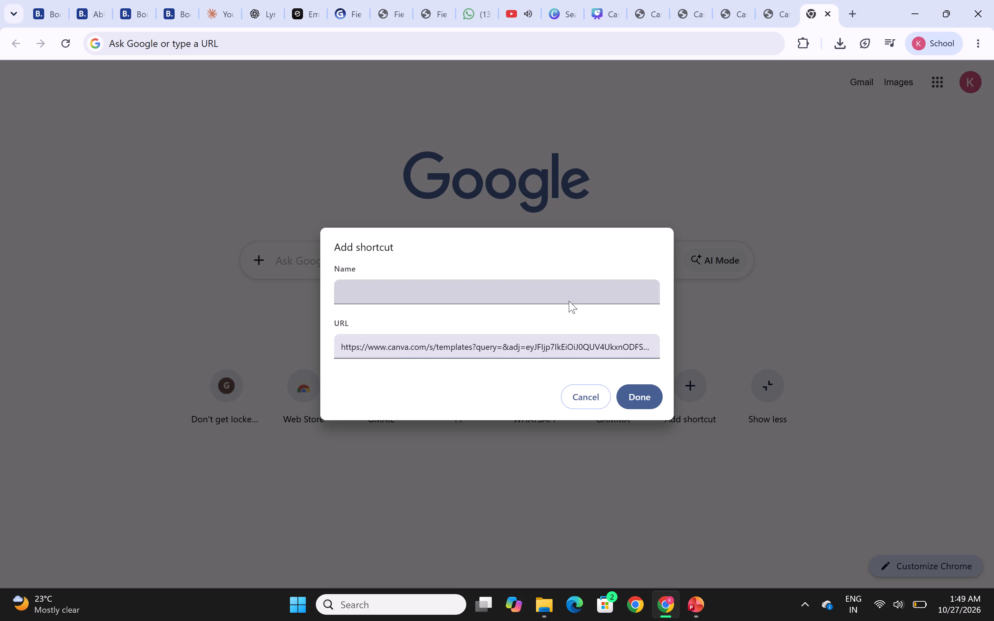
pyautogui.click(559, 295)
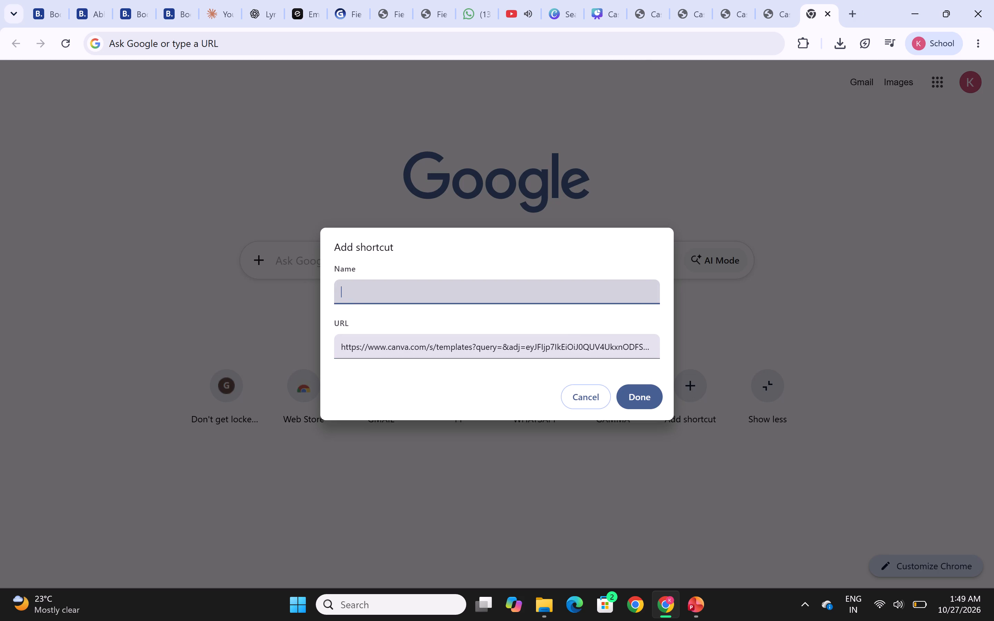
pyautogui.write('PPT EDIT')
pyautogui.press('Return')
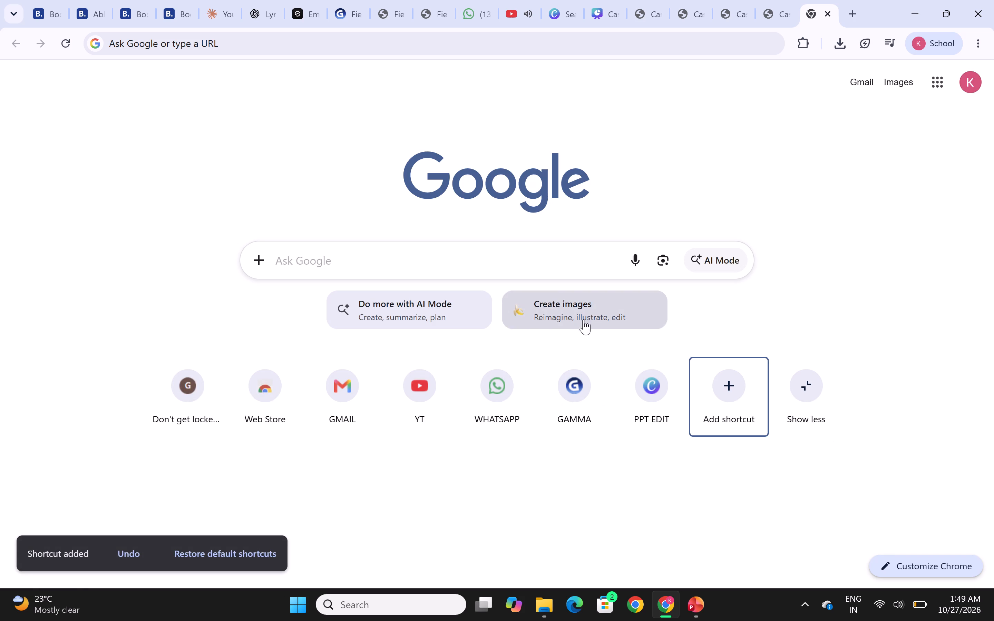
pyautogui.rightClick(573, 374)
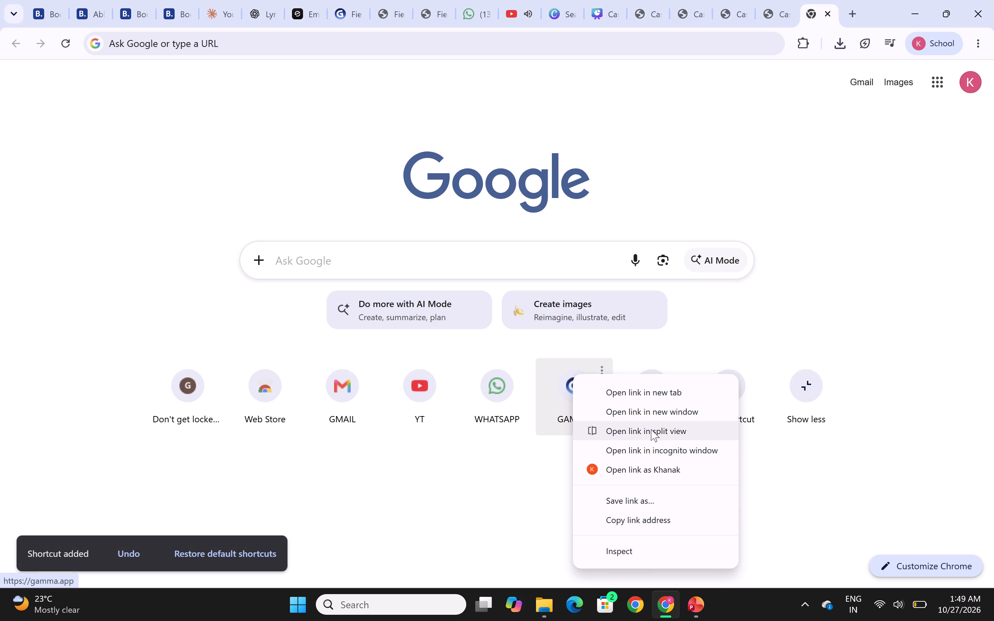
pyautogui.click(467, 522)
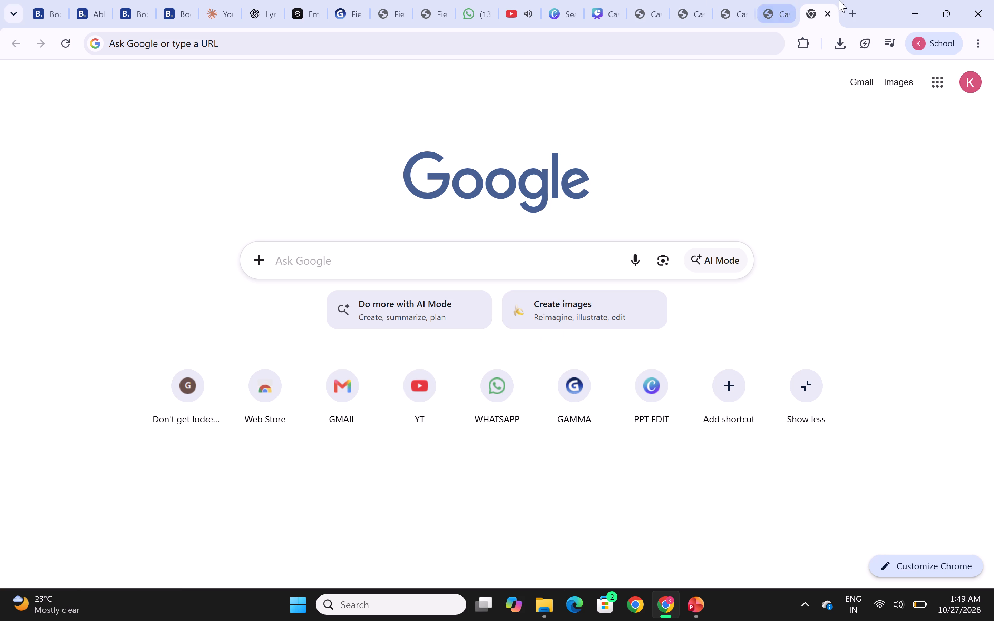
# Minimize the browser and close the open NSP PROJECT and Downloads File Explorer windows.
pyautogui.click(903, 7)
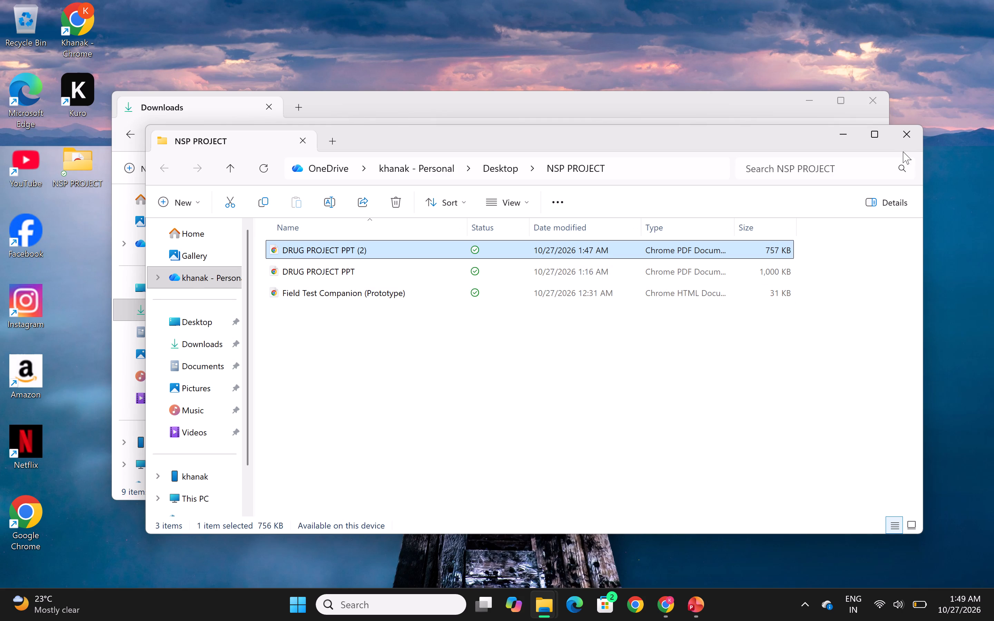
pyautogui.click(909, 133)
pyautogui.click(881, 105)
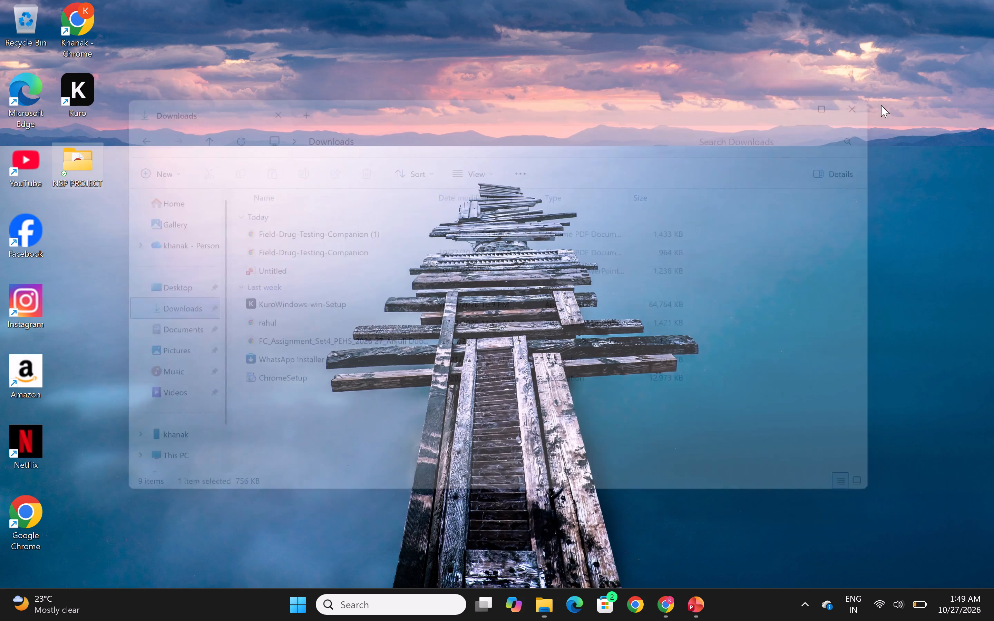
# Reopen the NSP PROJECT folder from the desktop and maximize its window to check the saved project files.
pyautogui.doubleClick(86, 174)
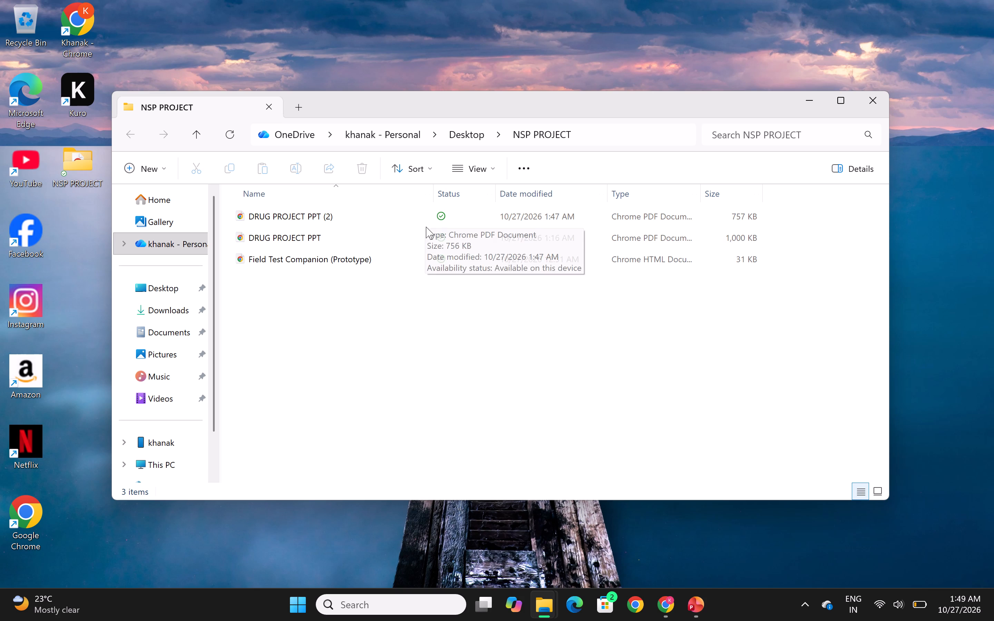
pyautogui.rightClick(428, 244)
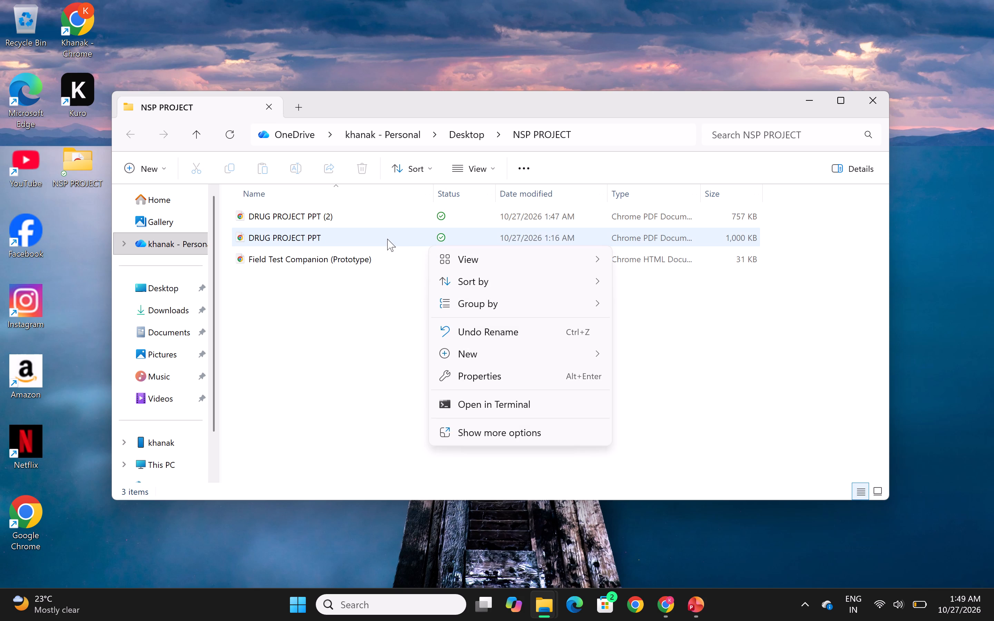
pyautogui.rightClick(387, 239)
pyautogui.click(327, 319)
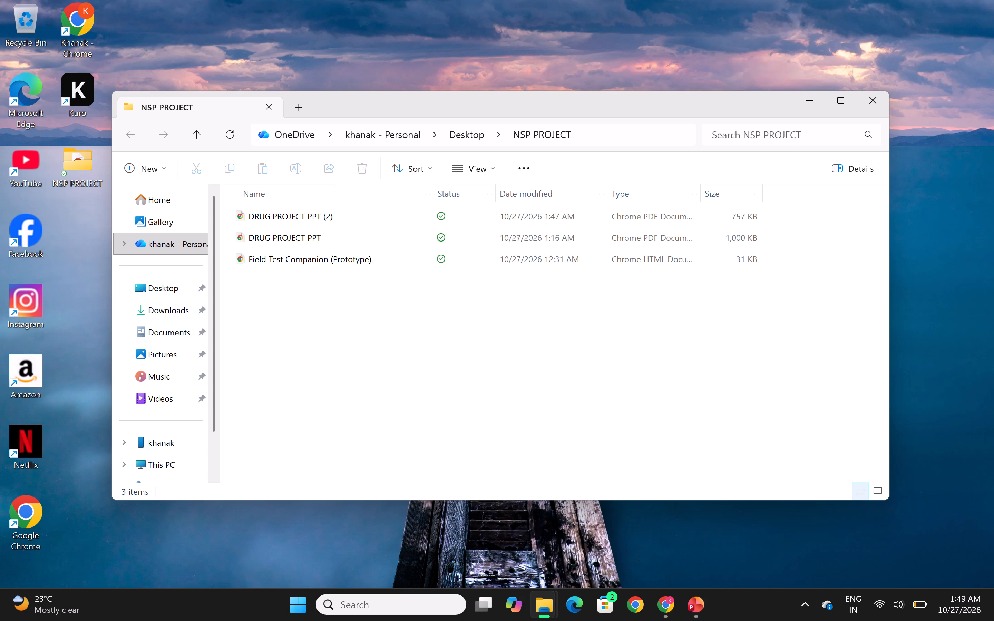
pyautogui.click(839, 101)
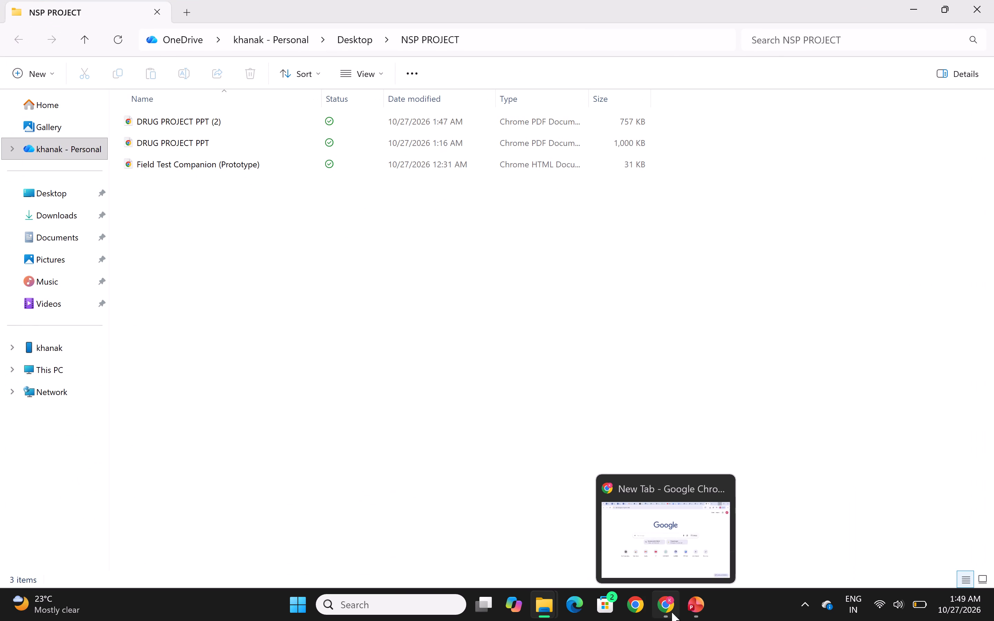
# Switch back to Chrome and bring up the already open Field-Drug-Testing-Companion (1) PDF.
pyautogui.click(655, 584)
pyautogui.click(657, 564)
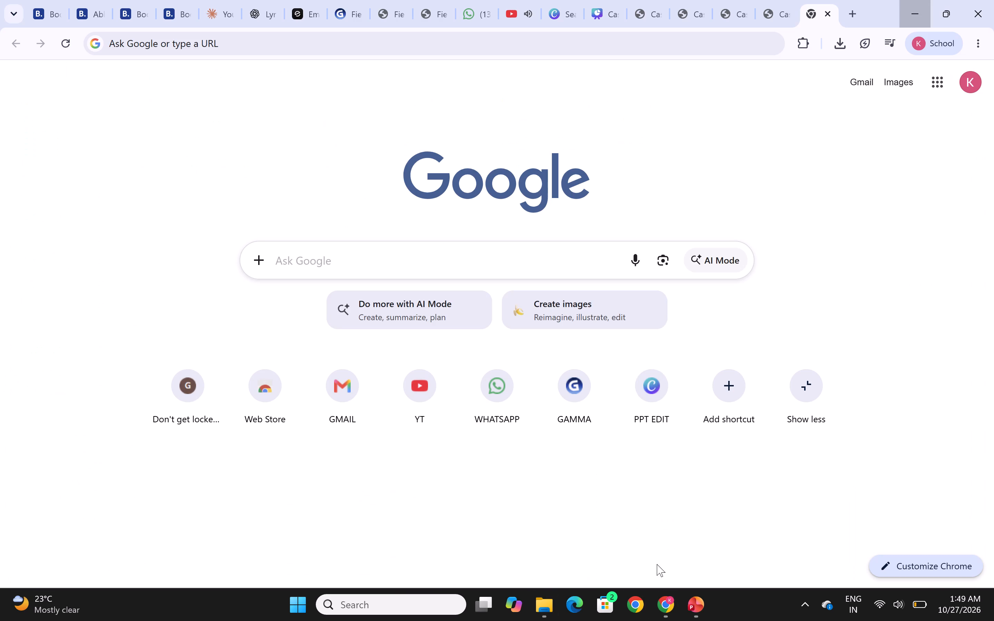
pyautogui.click(438, 0)
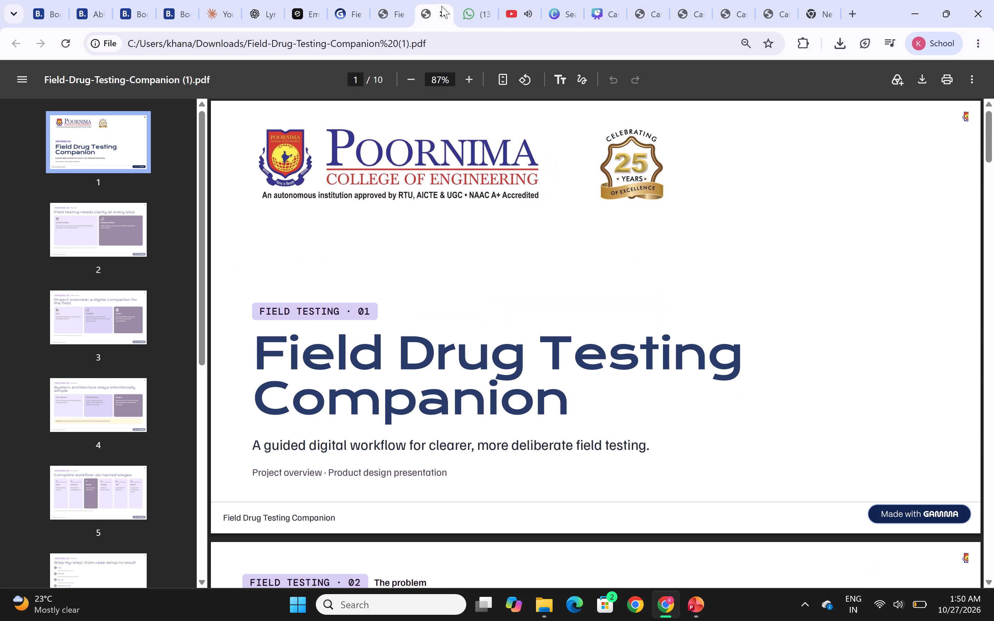